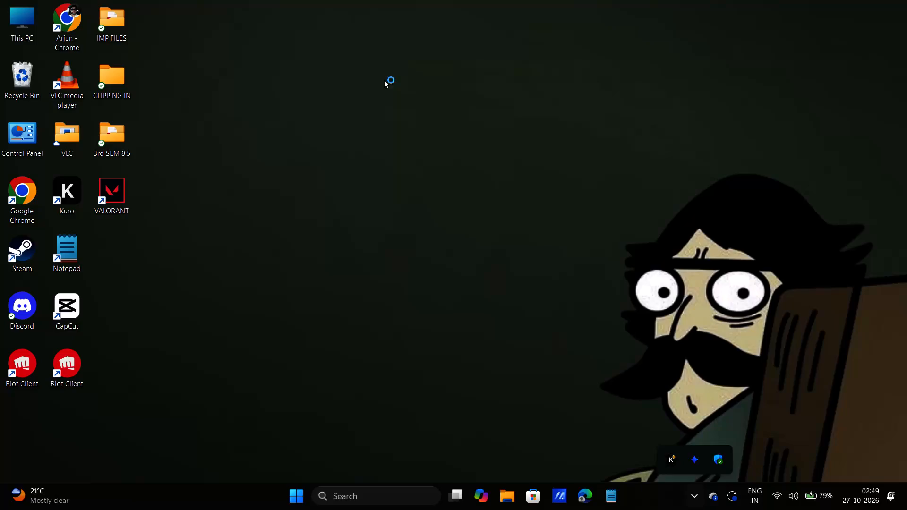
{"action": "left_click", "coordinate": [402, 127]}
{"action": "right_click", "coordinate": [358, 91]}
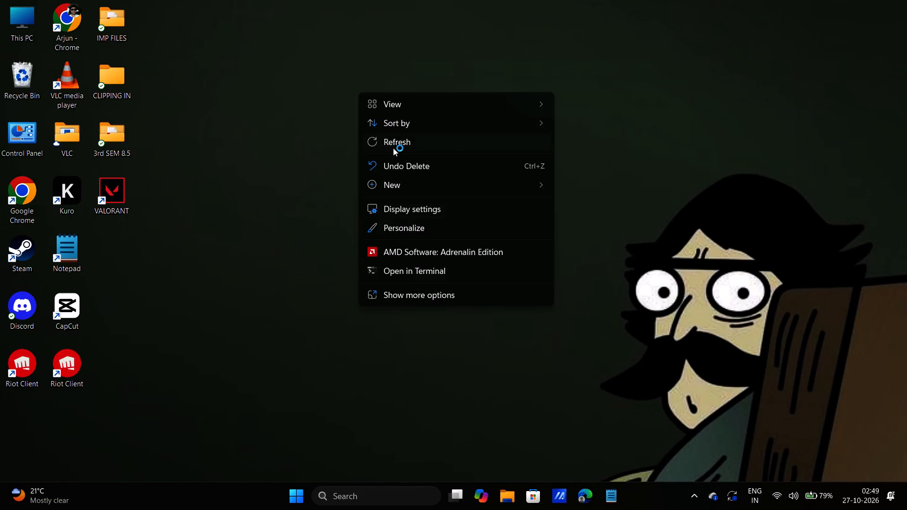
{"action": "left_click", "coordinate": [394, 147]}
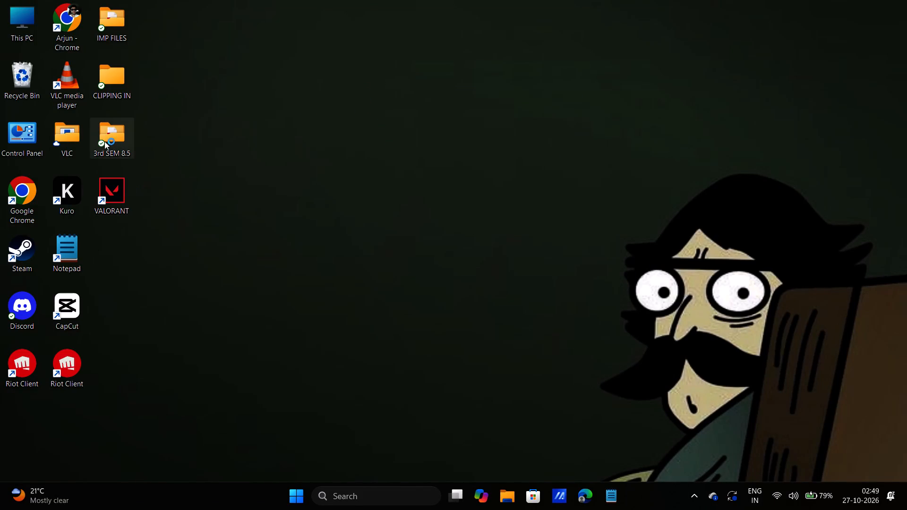
Open the VOC Project Unit 5 PDF from the 3rd SEM 8.5 desktop folder to view the project guidelines.
{"action": "double_click", "coordinate": [106, 143]}
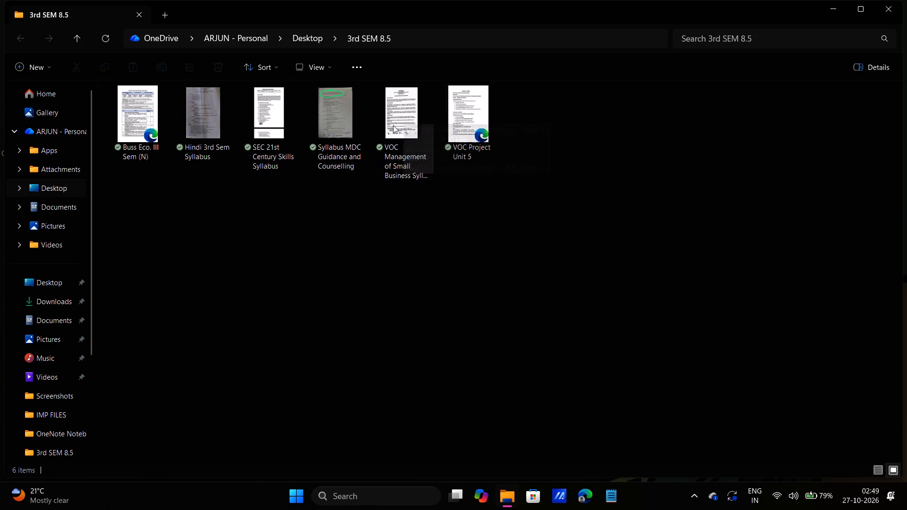
{"action": "double_click", "coordinate": [462, 121]}
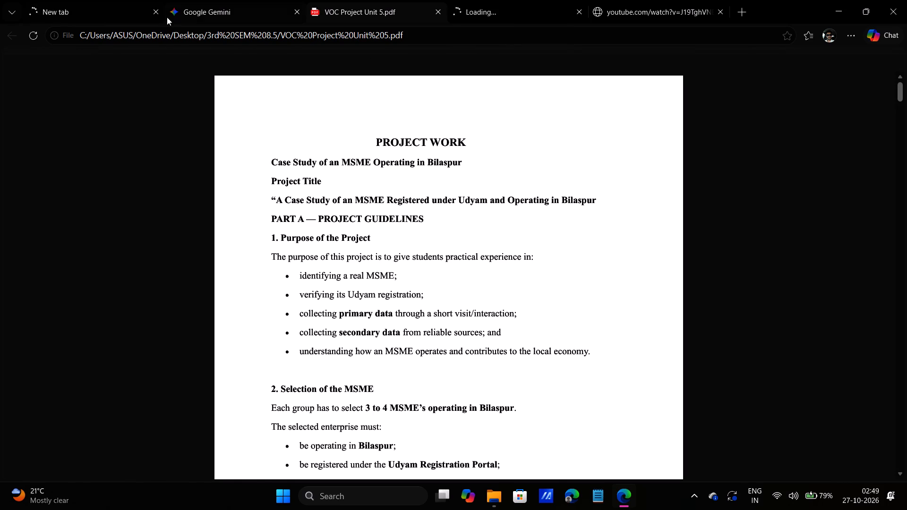
{"action": "left_click", "coordinate": [159, 14]}
{"action": "left_click", "coordinate": [159, 14]}
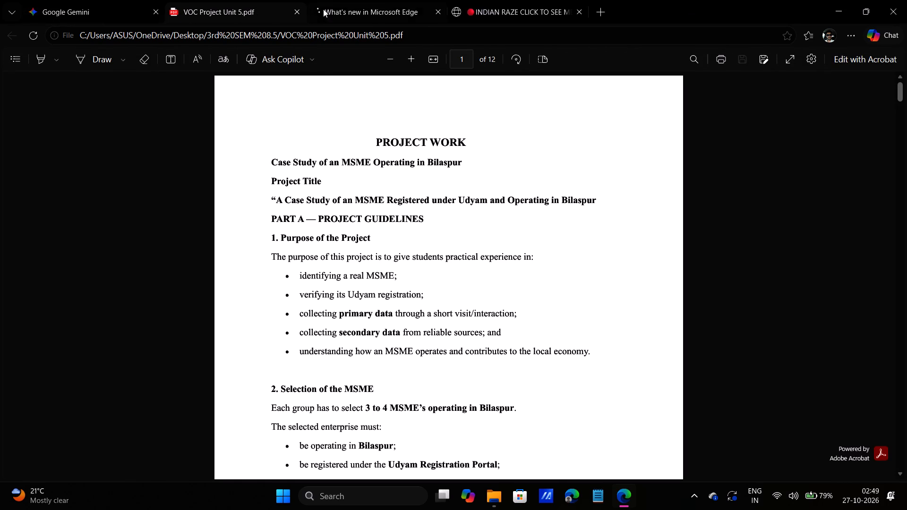
{"action": "left_click", "coordinate": [299, 11]}
{"action": "left_click", "coordinate": [299, 10]}
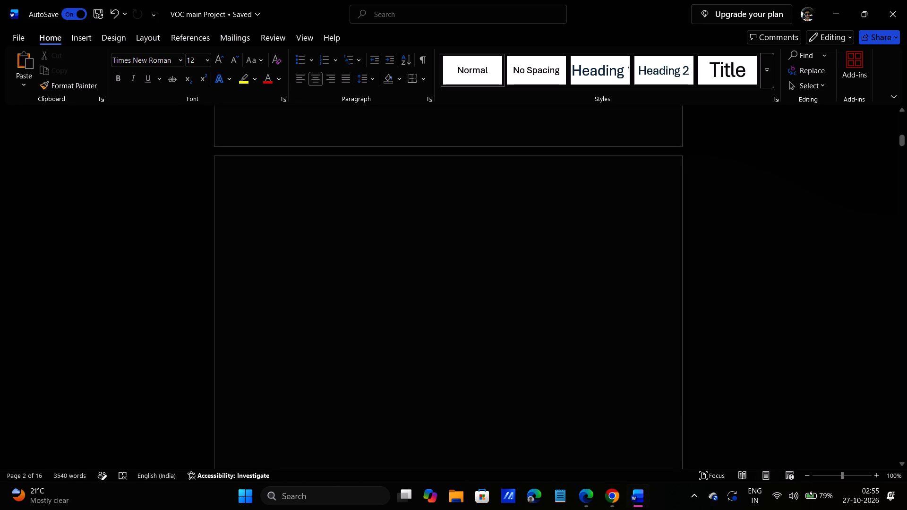
{"action": "scroll", "coordinate": [422, 227], "scroll_direction": "up", "scroll_amount": 6}
{"action": "scroll", "coordinate": [422, 227], "scroll_direction": "down", "scroll_amount": 17}
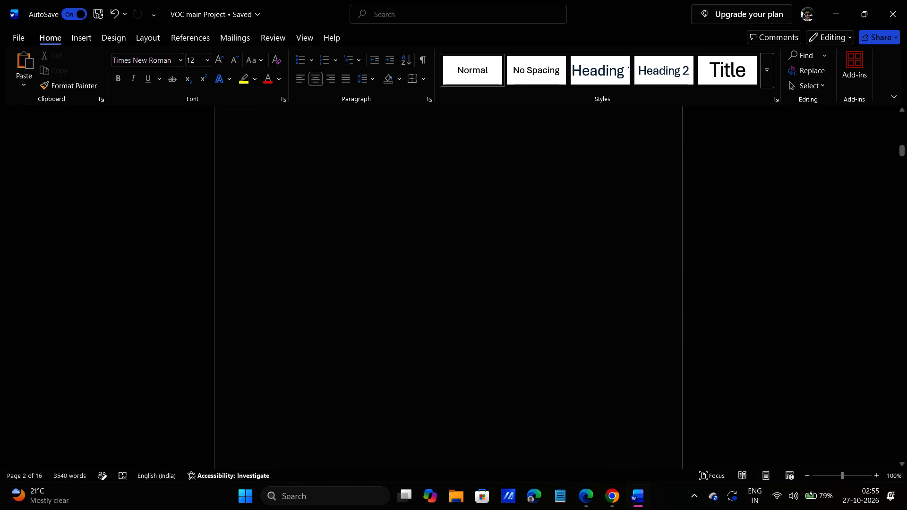
{"action": "scroll", "coordinate": [422, 227], "scroll_direction": "down", "scroll_amount": 13}
{"action": "scroll", "coordinate": [422, 227], "scroll_direction": "up", "scroll_amount": 20}
{"action": "scroll", "coordinate": [422, 227], "scroll_direction": "up", "scroll_amount": 6}
{"action": "left_click", "coordinate": [415, 255]}
{"action": "key", "text": "ctrl+v"}
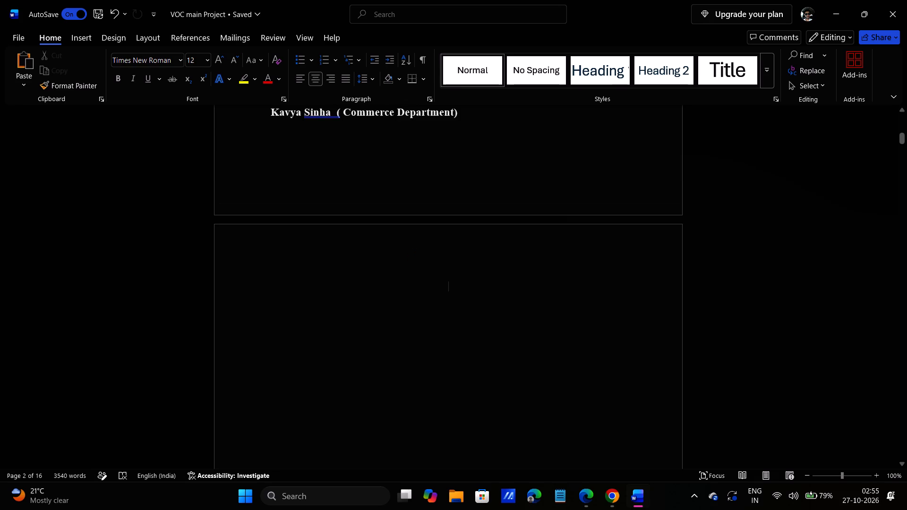
{"action": "scroll", "coordinate": [478, 255], "scroll_direction": "down", "scroll_amount": 2}
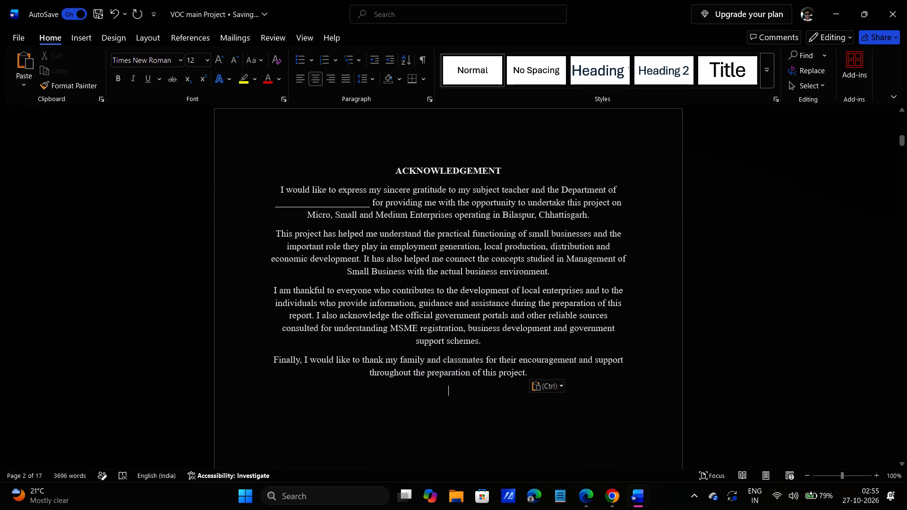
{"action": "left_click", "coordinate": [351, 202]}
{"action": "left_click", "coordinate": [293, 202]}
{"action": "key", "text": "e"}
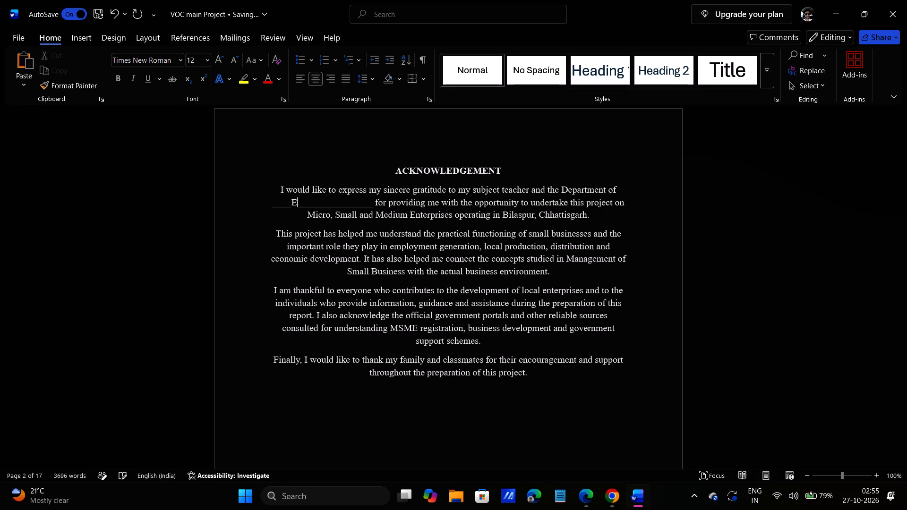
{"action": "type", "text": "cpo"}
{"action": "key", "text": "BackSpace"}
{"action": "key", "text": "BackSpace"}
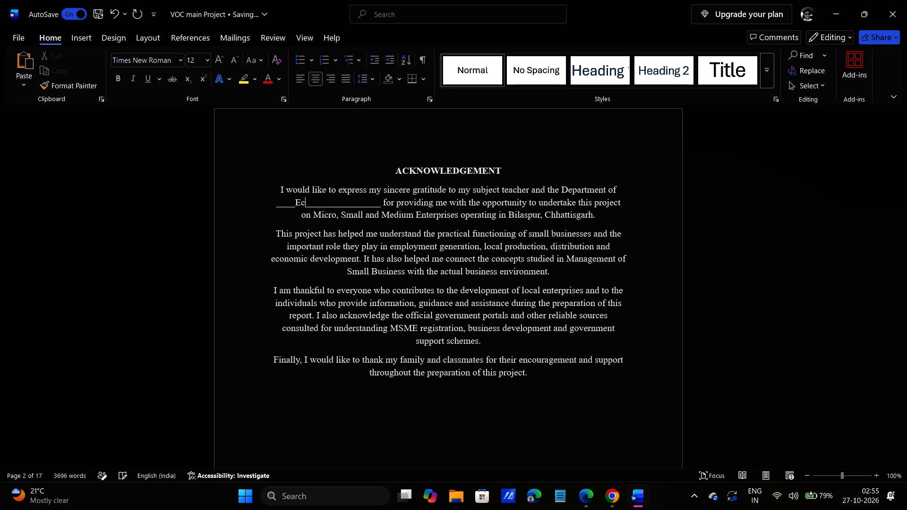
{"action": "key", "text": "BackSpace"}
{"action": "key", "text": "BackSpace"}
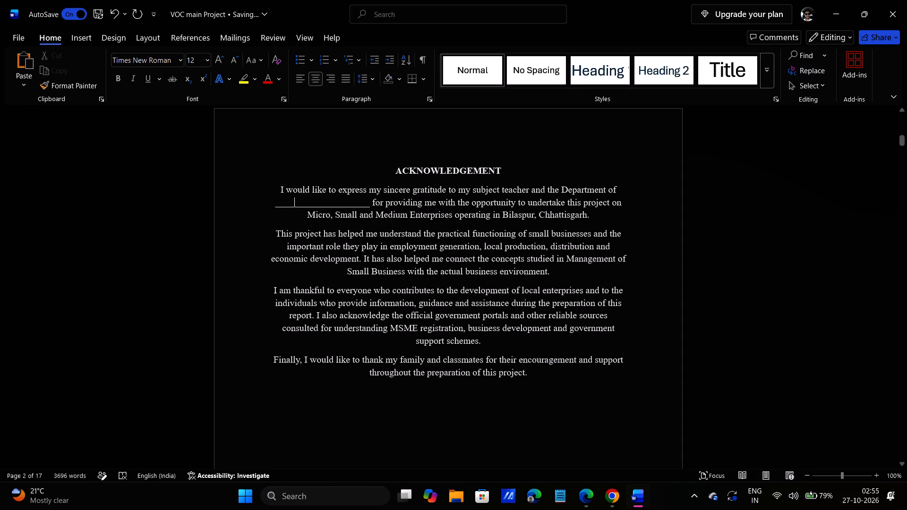
Replace the underscore blank after "Department of" in the Acknowledgement's first paragraph with "Economics".
{"action": "left_click", "coordinate": [370, 205]}
{"action": "key", "text": "BackSpace"}
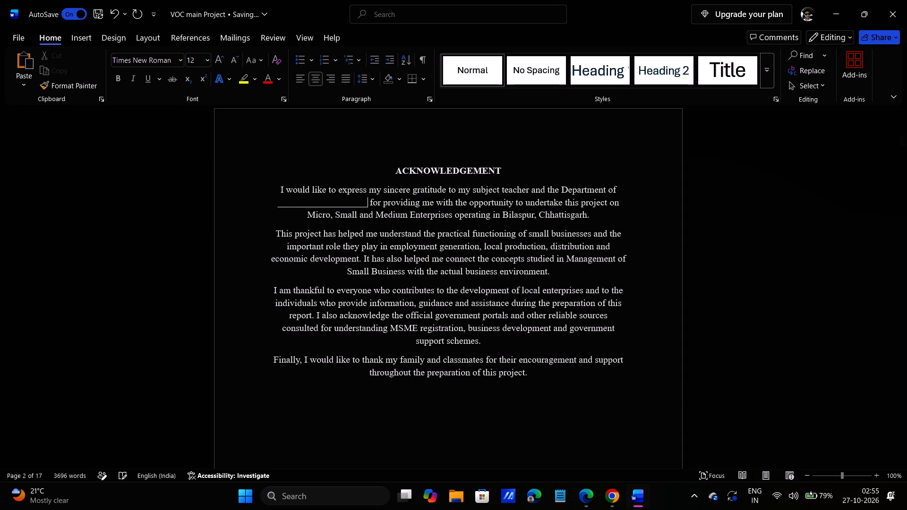
{"action": "key", "text": "BackSpace"}
{"action": "key", "text": "BackSpace"}
{"action": "key", "text": "BackSpace"}
{"action": "key", "text": "BackSpace"}
{"action": "key", "text": "BackSpace"}
{"action": "key", "text": "BackSpace"}
{"action": "key", "text": "BackSpace"}
{"action": "key", "text": "BackSpace"}
{"action": "key", "text": "BackSpace"}
{"action": "key", "text": "BackSpace"}
{"action": "key", "text": "BackSpace"}
{"action": "key", "text": "BackSpace"}
{"action": "key", "text": "BackSpace"}
{"action": "key", "text": "BackSpace"}
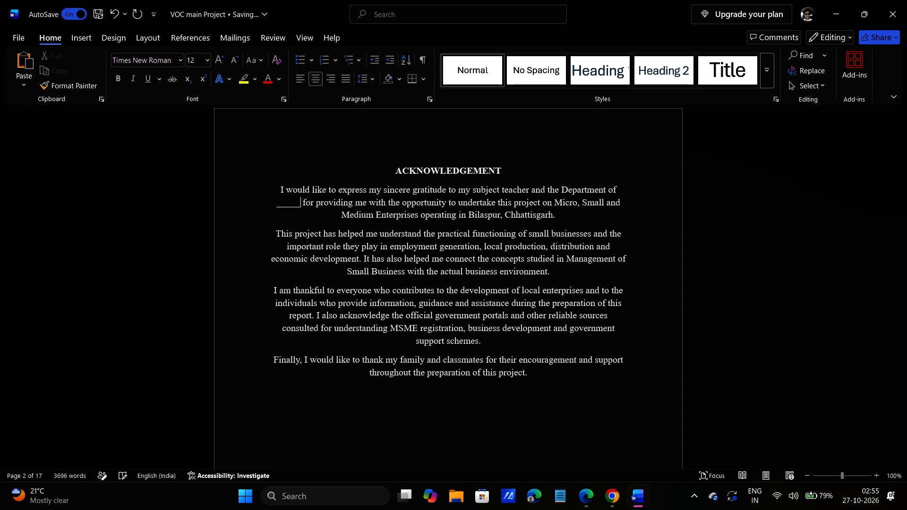
{"action": "key", "text": "BackSpace"}
{"action": "key", "text": "BackSpace"}
{"action": "key", "text": "BackSpace"}
{"action": "key", "text": "BackSpace"}
{"action": "key", "text": "BackSpace"}
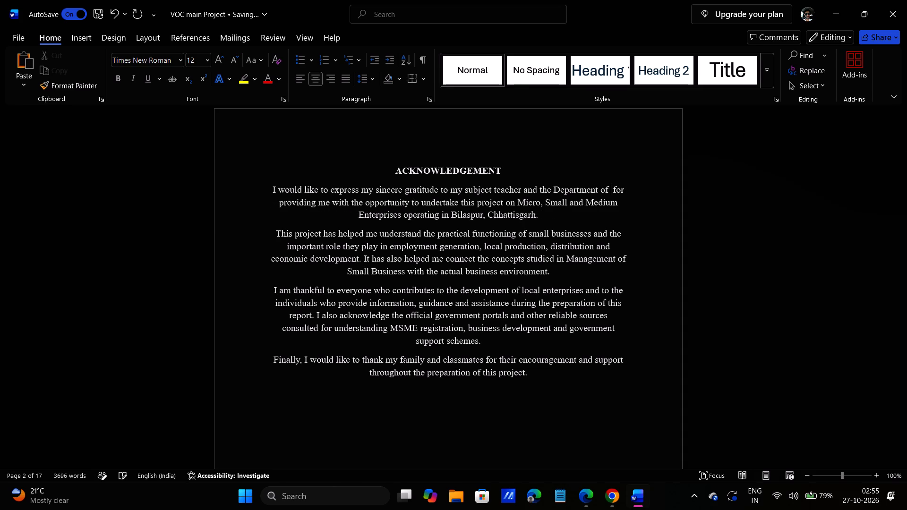
{"action": "key", "text": "e"}
{"action": "type", "text": "conomics"}
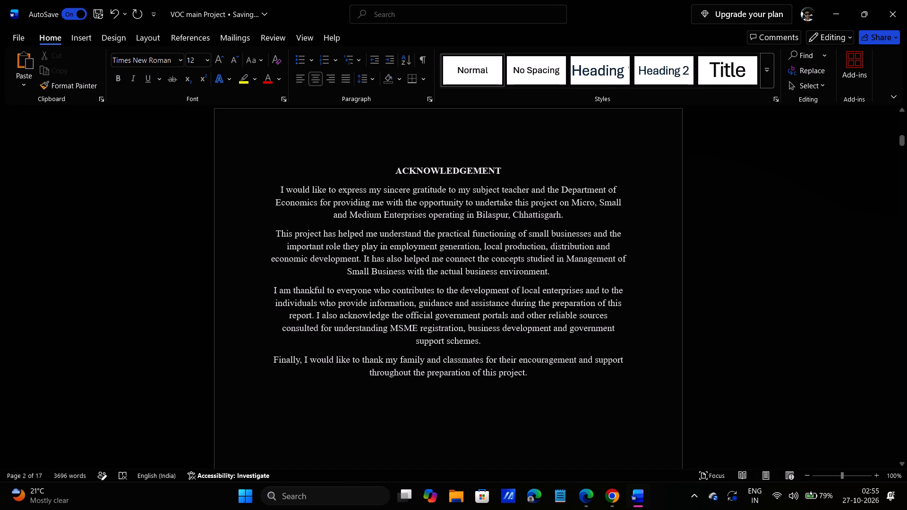
Delete the words "family and" before "classmates" in the Acknowledgement's last paragraph.
{"action": "left_click", "coordinate": [443, 359]}
{"action": "key", "text": "BackSpace"}
{"action": "key", "text": "BackSpace"}
{"action": "key", "text": "BackSpace"}
{"action": "key", "text": "BackSpace"}
{"action": "key", "text": "BackSpace"}
{"action": "key", "text": "BackSpace"}
{"action": "key", "text": "BackSpace"}
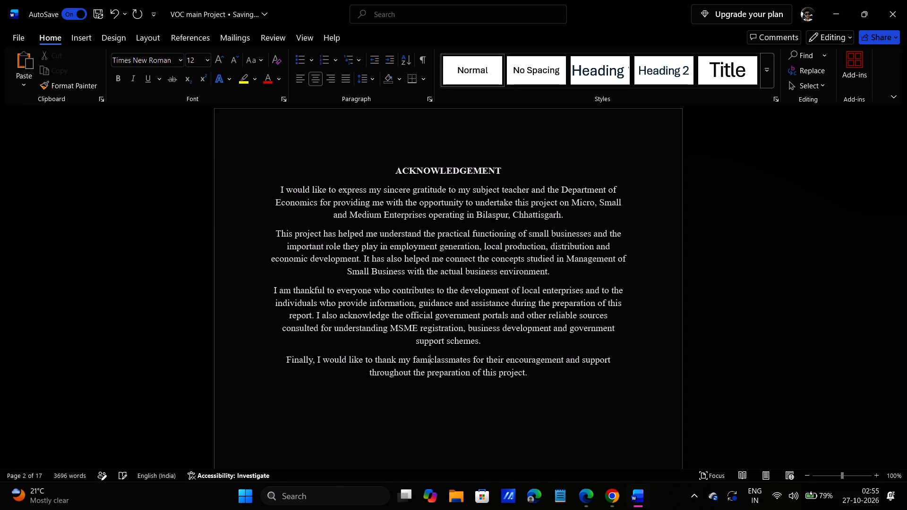
{"action": "key", "text": "BackSpace"}
{"action": "key", "text": "BackSpace"}
{"action": "key", "text": "BackSpace"}
{"action": "key", "text": "BackSpace"}
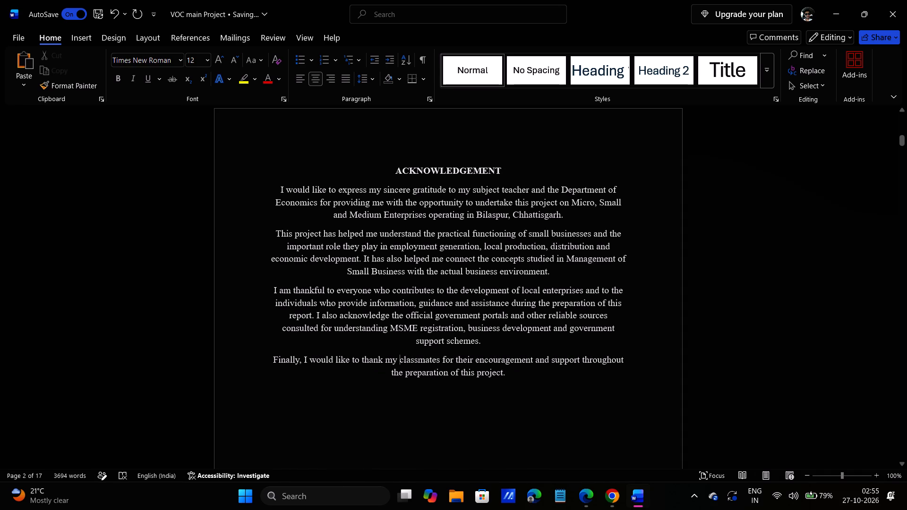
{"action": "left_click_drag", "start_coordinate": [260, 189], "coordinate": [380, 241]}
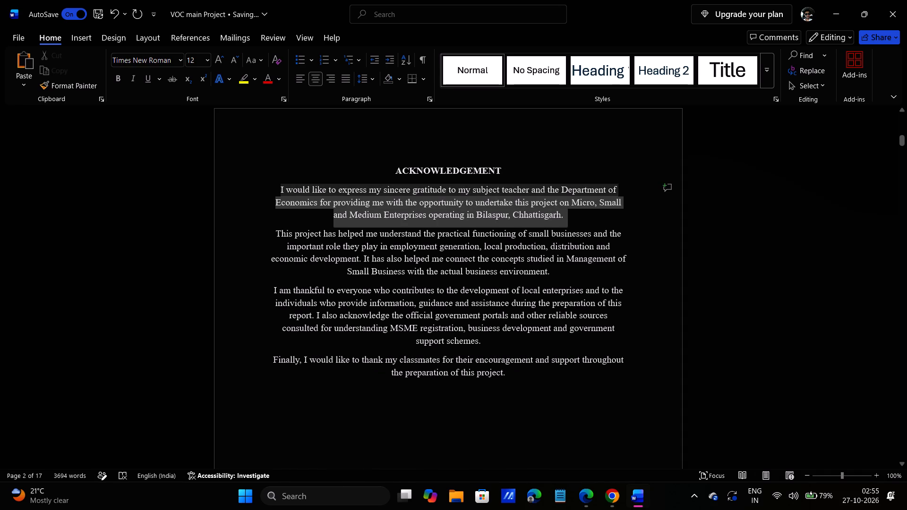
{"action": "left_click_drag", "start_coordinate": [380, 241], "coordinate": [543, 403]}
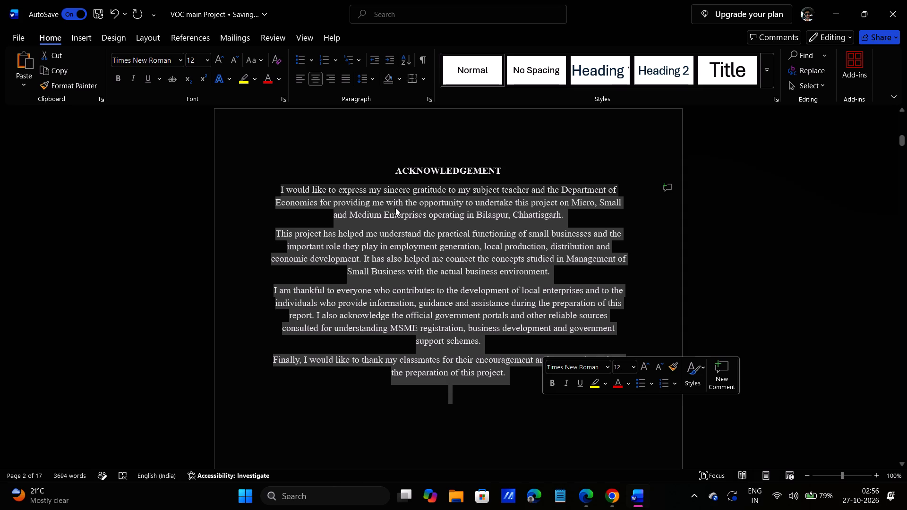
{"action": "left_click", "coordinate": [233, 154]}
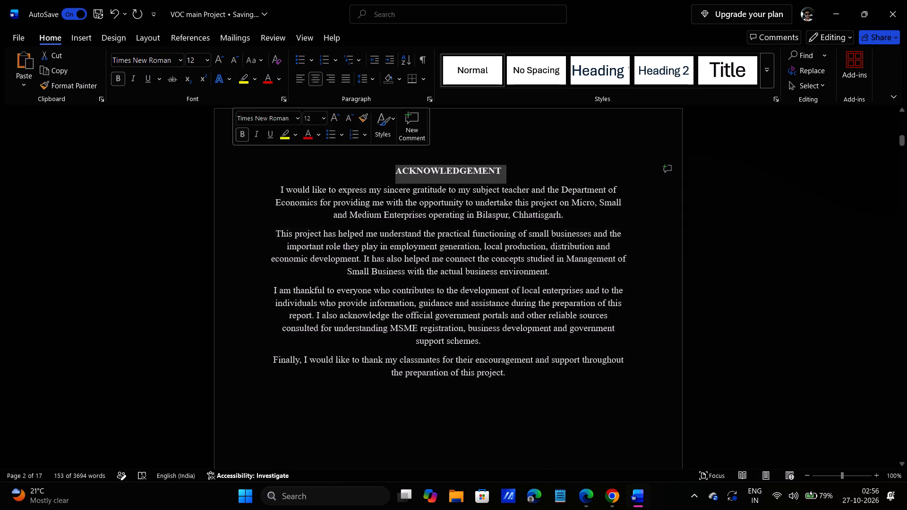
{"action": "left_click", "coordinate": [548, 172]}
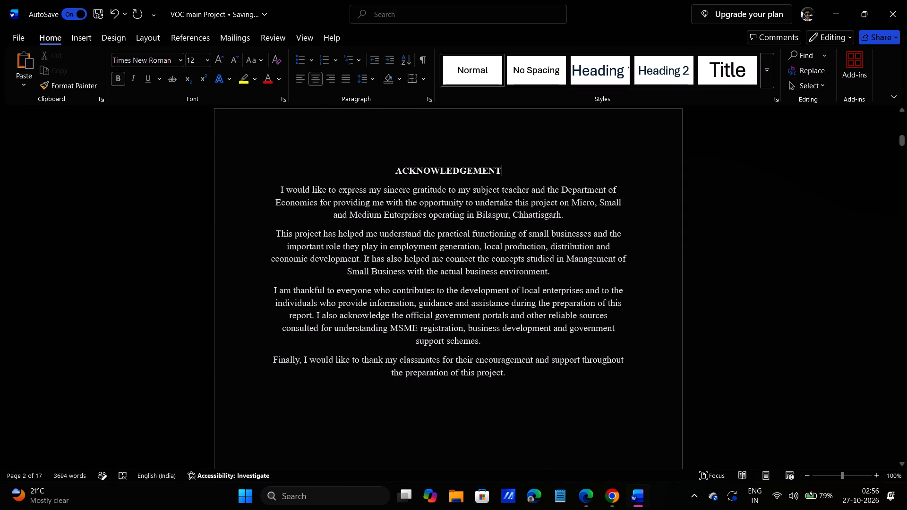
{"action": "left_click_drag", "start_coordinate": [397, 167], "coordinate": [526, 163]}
Insert one blank line after the ACKNOWLEDGEMENT heading and one between each of its four paragraphs.
{"action": "left_click", "coordinate": [538, 166]}
{"action": "key", "text": "Return"}
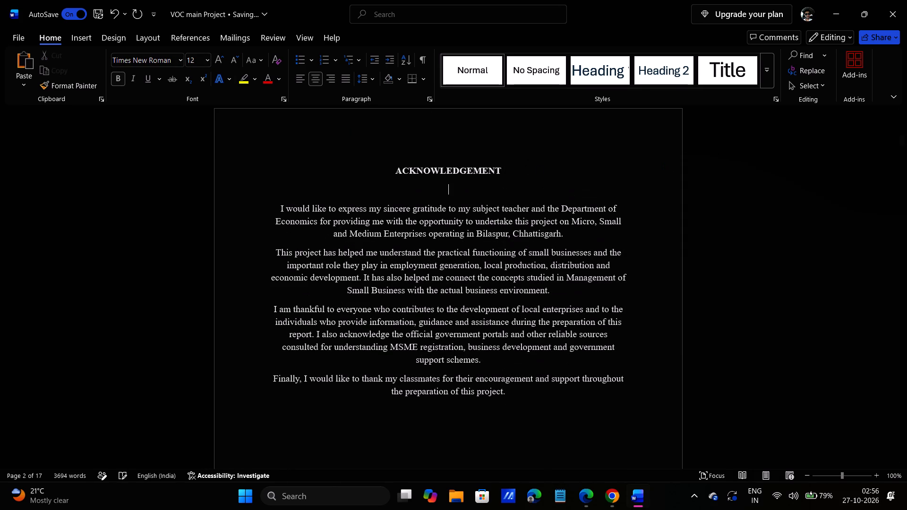
{"action": "left_click", "coordinate": [565, 231]}
{"action": "key", "text": "Return"}
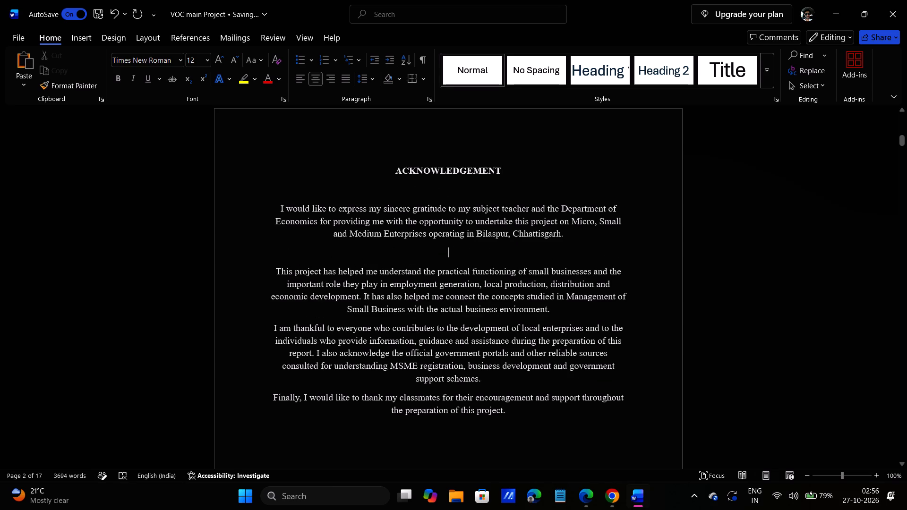
{"action": "key", "text": "BackSpace"}
{"action": "left_click", "coordinate": [551, 307]}
{"action": "key", "text": "Return"}
{"action": "scroll", "coordinate": [554, 307], "scroll_direction": "down", "scroll_amount": 3}
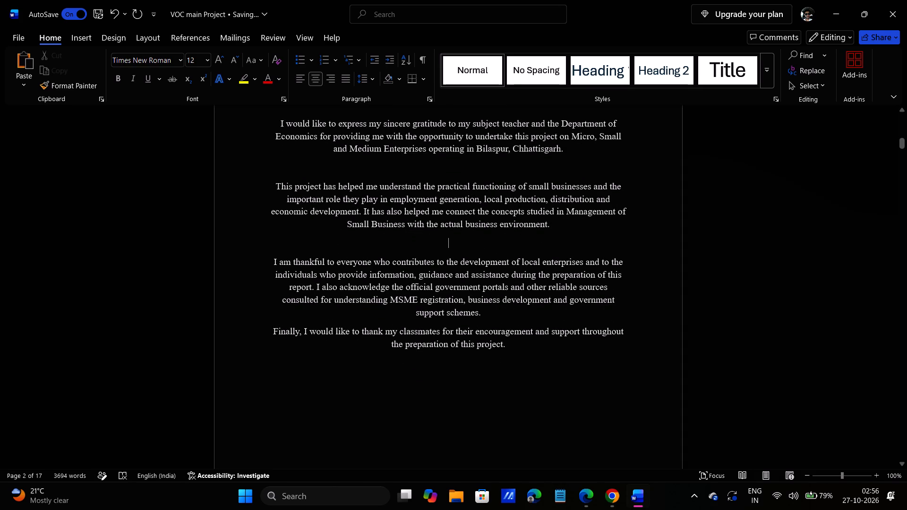
{"action": "left_click", "coordinate": [491, 317]}
{"action": "key", "text": "Return"}
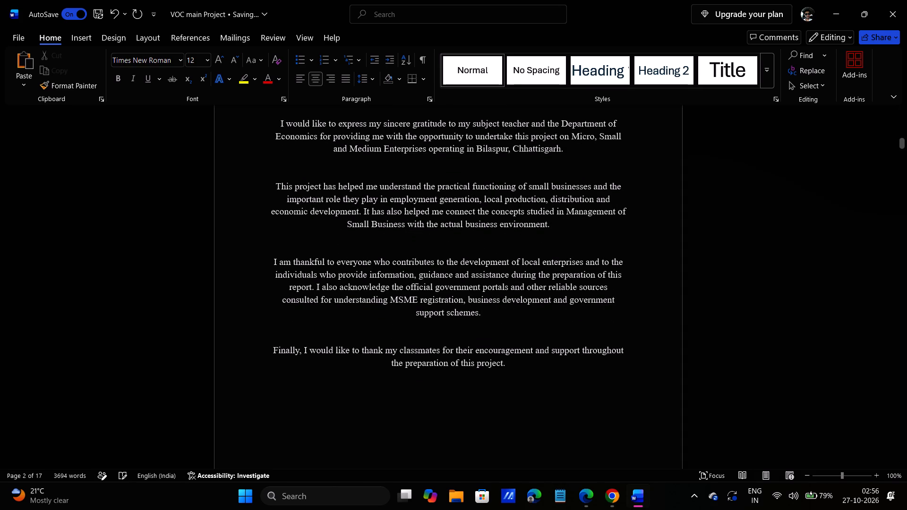
Remove the surplus blank lines above the INTRODUCTION heading so that it starts at the top of the page after the Acknowledgement.
{"action": "scroll", "coordinate": [491, 317], "scroll_direction": "down", "scroll_amount": 8}
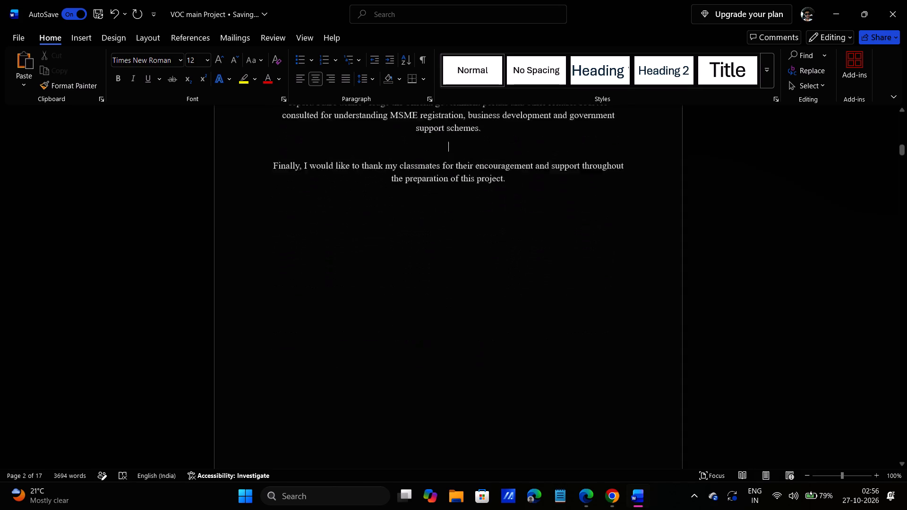
{"action": "scroll", "coordinate": [492, 317], "scroll_direction": "down", "scroll_amount": 18}
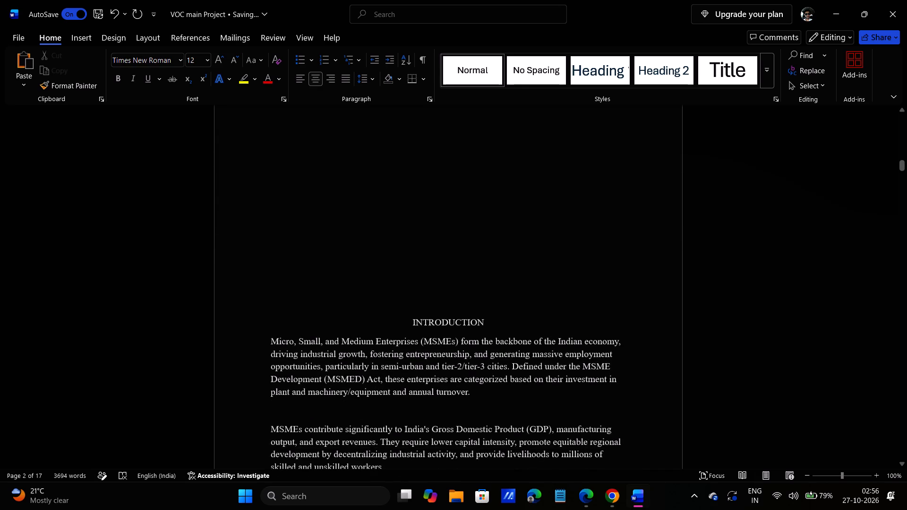
{"action": "left_click", "coordinate": [410, 320]}
{"action": "key", "text": "BackSpace"}
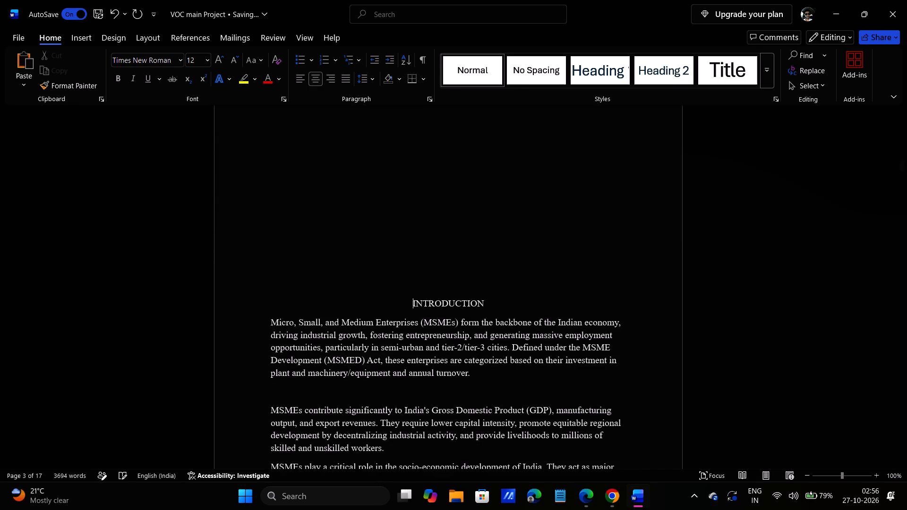
{"action": "key", "text": "BackSpace"}
{"action": "key", "text": "BackSpace"}
{"action": "key", "text": "BackSpace"}
{"action": "key", "text": "BackSpace"}
{"action": "key", "text": "BackSpace"}
{"action": "key", "text": "BackSpace"}
{"action": "key", "text": "BackSpace"}
{"action": "key", "text": "BackSpace"}
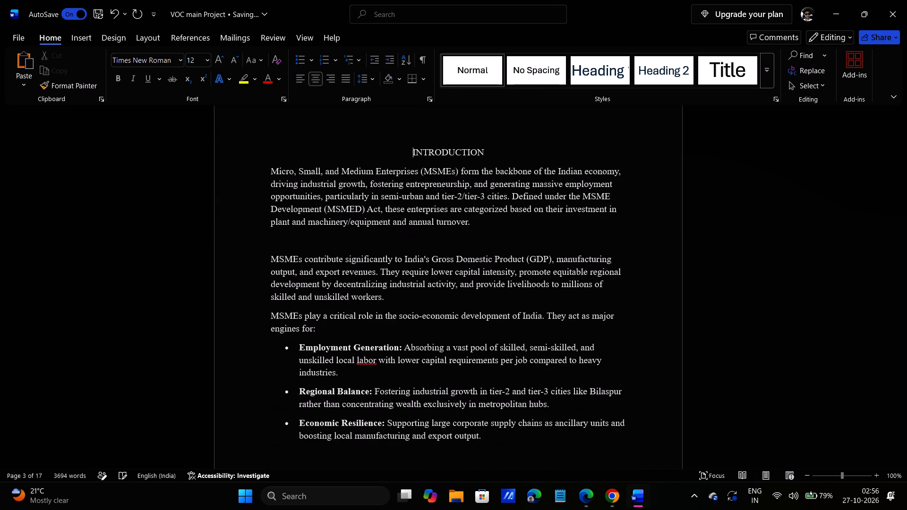
{"action": "key", "text": "BackSpace"}
{"action": "key", "text": "BackSpace"}
{"action": "scroll", "coordinate": [642, 296], "scroll_direction": "up", "scroll_amount": 2}
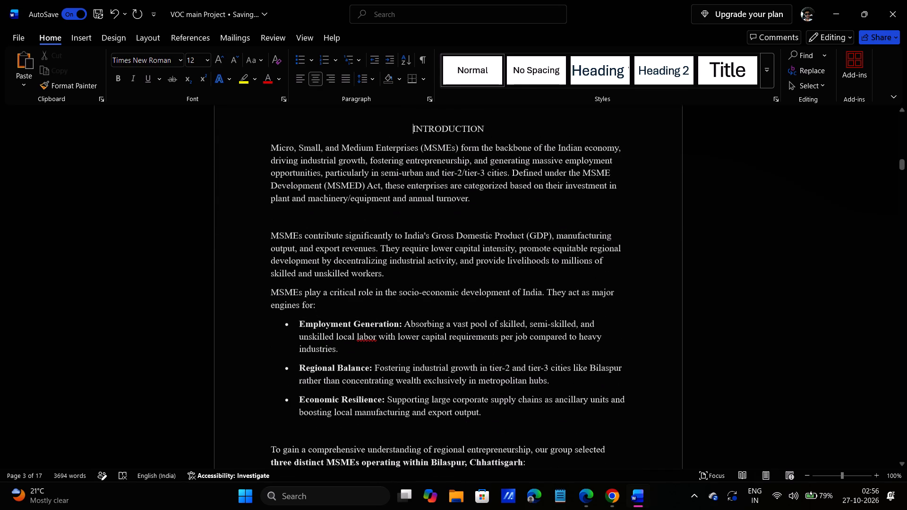
{"action": "scroll", "coordinate": [642, 296], "scroll_direction": "up", "scroll_amount": 4}
{"action": "key", "text": "BackSpace"}
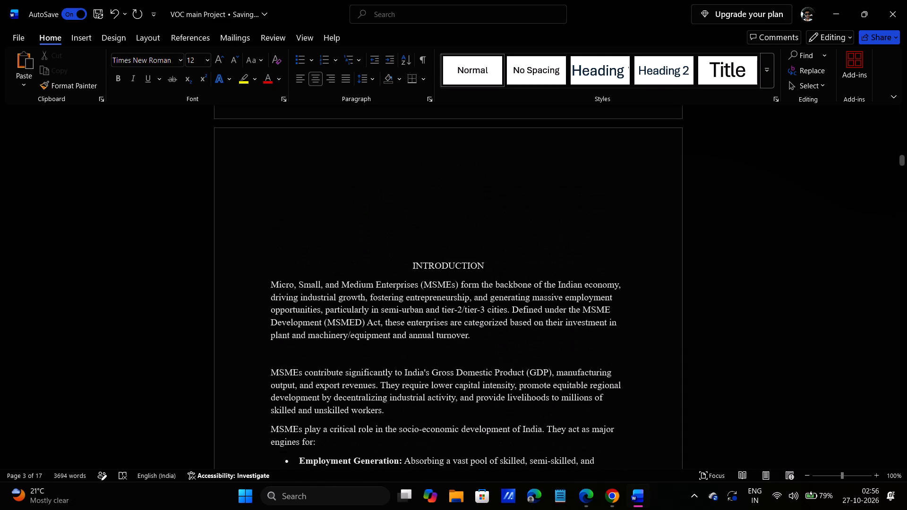
{"action": "key", "text": "BackSpace"}
{"action": "key", "text": "BackSpace"}
{"action": "key", "text": "BackSpace"}
{"action": "key", "text": "BackSpace"}
{"action": "key", "text": "BackSpace"}
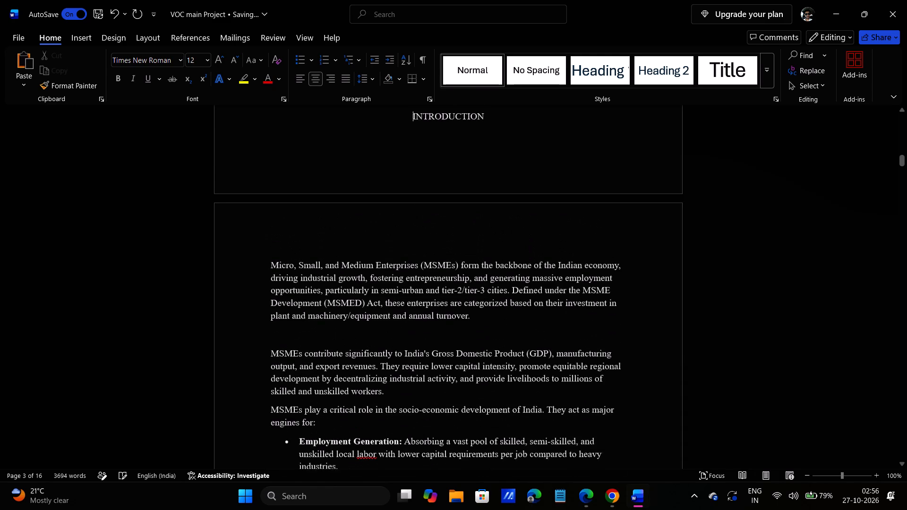
{"action": "key", "text": "Return"}
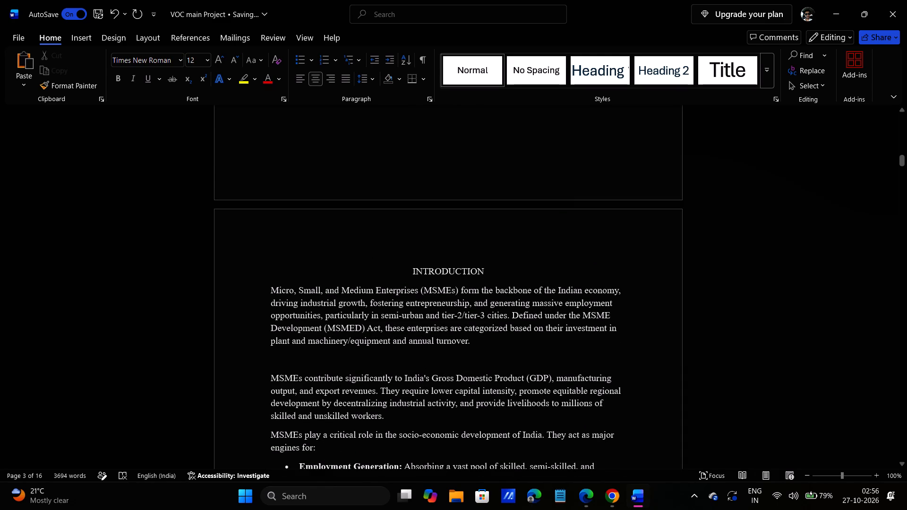
Insert blank lines before the ACKNOWLEDGEMENT heading until it moves to page 3, leaving an empty page after the cover page.
{"action": "scroll", "coordinate": [549, 279], "scroll_direction": "up", "scroll_amount": 20}
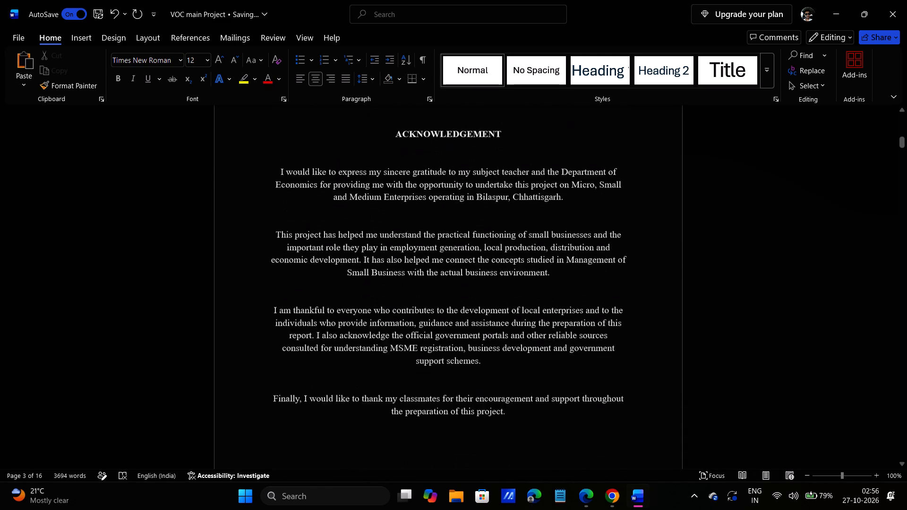
{"action": "scroll", "coordinate": [549, 279], "scroll_direction": "up", "scroll_amount": 17}
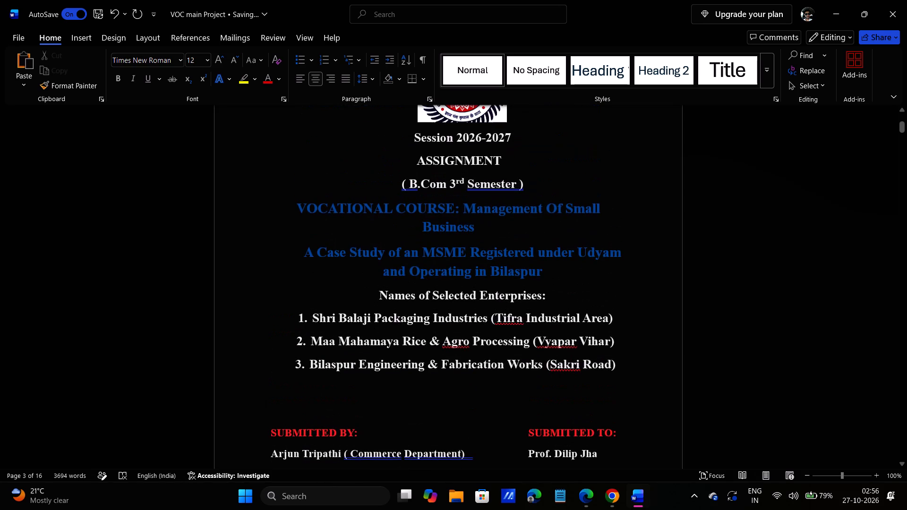
{"action": "scroll", "coordinate": [549, 279], "scroll_direction": "up", "scroll_amount": 4}
{"action": "scroll", "coordinate": [549, 279], "scroll_direction": "down", "scroll_amount": 9}
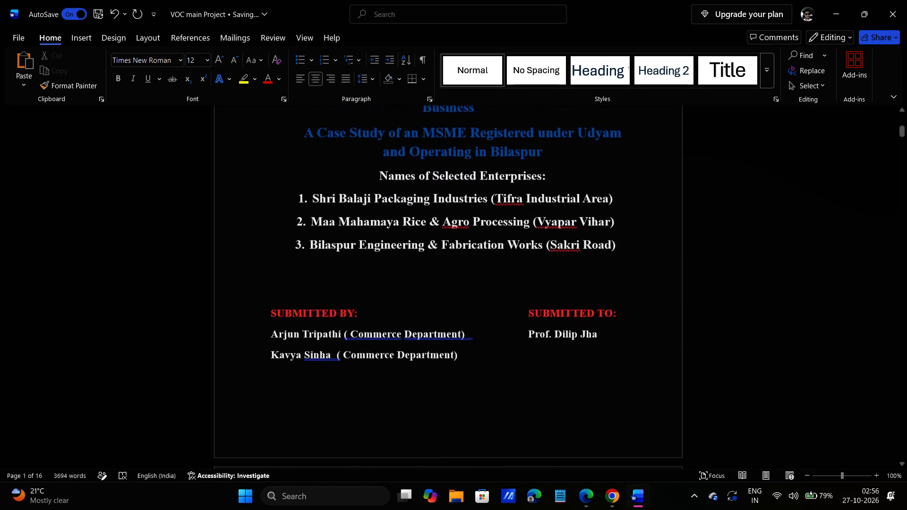
{"action": "scroll", "coordinate": [549, 279], "scroll_direction": "down", "scroll_amount": 8}
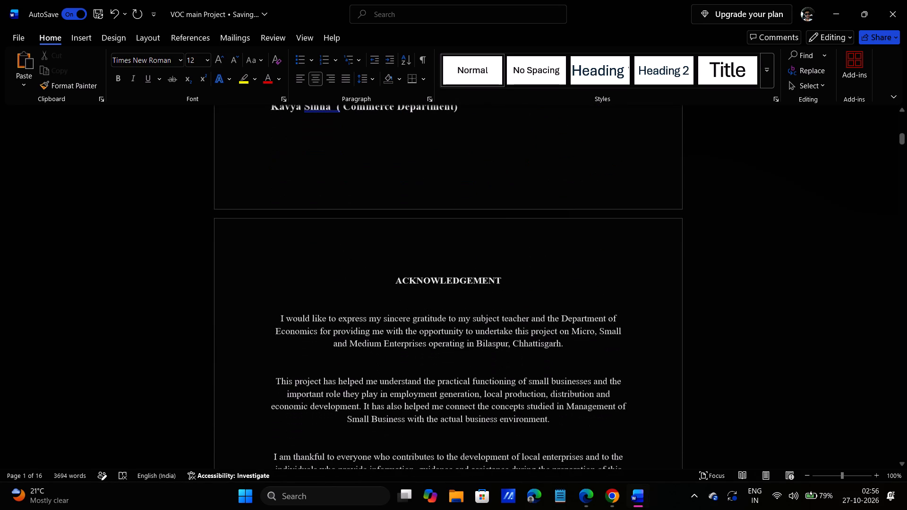
{"action": "left_click", "coordinate": [392, 283]}
{"action": "key", "text": "Return"}
{"action": "key", "text": "Return"}
{"action": "key", "text": "Return"}
{"action": "key", "text": "Return"}
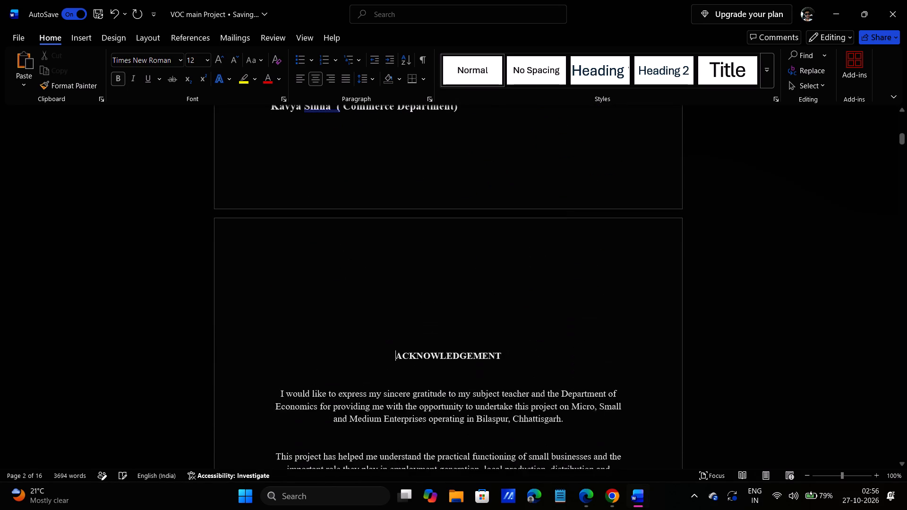
{"action": "key", "text": "Return"}
{"action": "key", "text": "Return"}
{"action": "key", "text": "Return"}
{"action": "key", "text": "Return"}
{"action": "key", "text": "Return"}
{"action": "key", "text": "Return"}
{"action": "scroll", "coordinate": [870, 252], "scroll_direction": "down", "scroll_amount": 5}
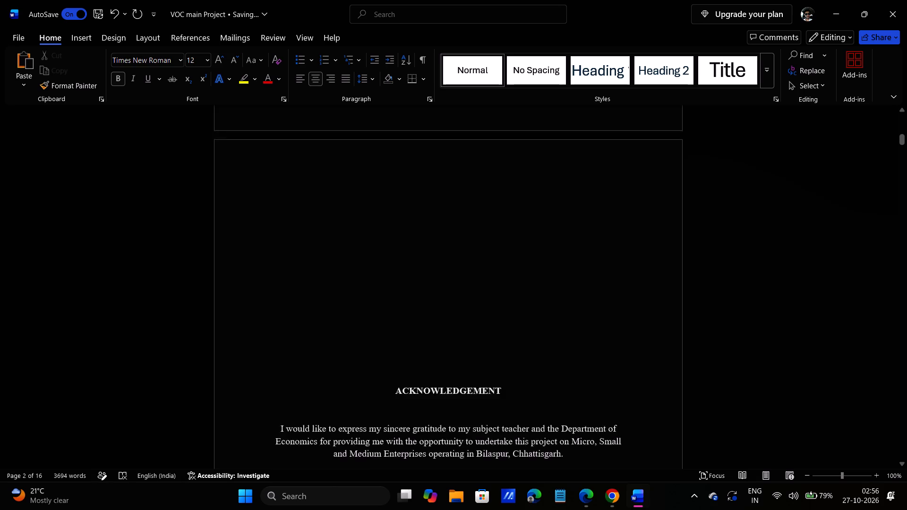
{"action": "scroll", "coordinate": [796, 283], "scroll_direction": "down", "scroll_amount": 5}
{"action": "key", "text": "Return"}
{"action": "key", "text": "Return"}
{"action": "key", "text": "Return"}
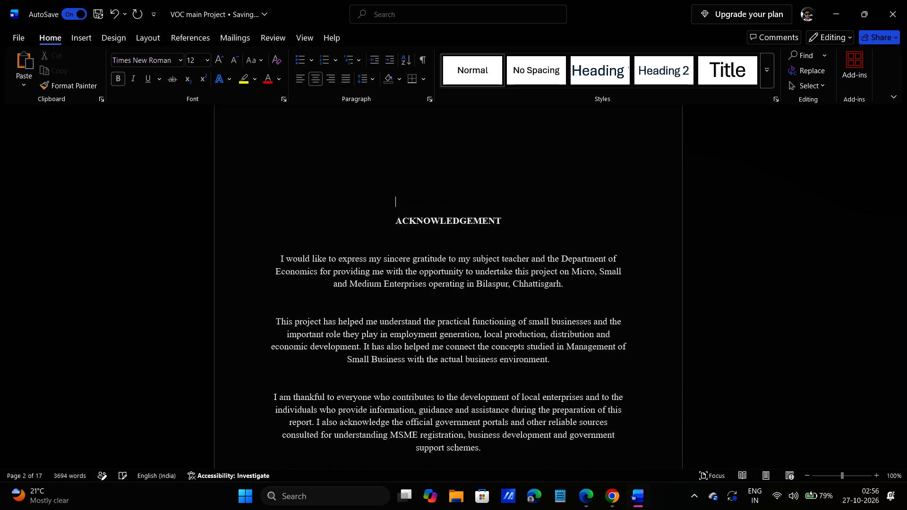
{"action": "key", "text": "Return"}
{"action": "key", "text": "Return"}
{"action": "key", "text": "Return"}
{"action": "key", "text": "Return"}
{"action": "key", "text": "Return"}
{"action": "key", "text": "Return"}
{"action": "key", "text": "Return"}
{"action": "key", "text": "Return"}
{"action": "key", "text": "Return"}
{"action": "key", "text": "Return"}
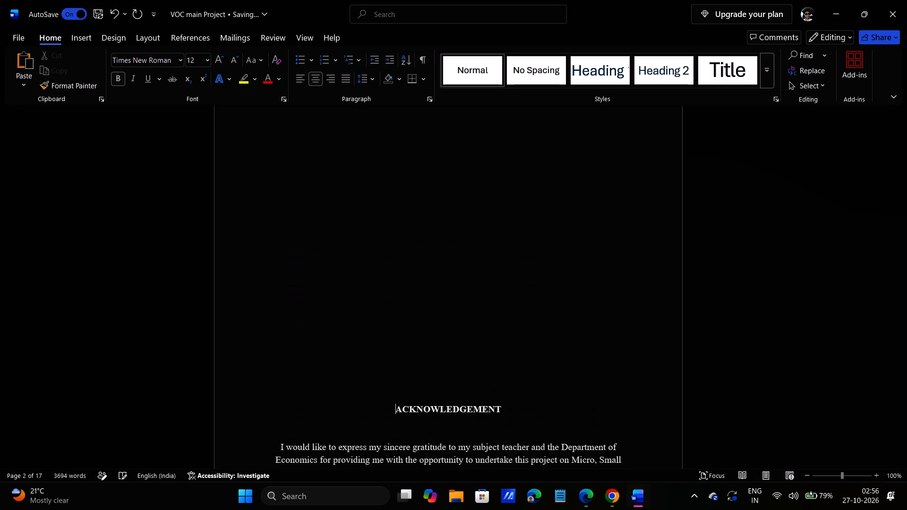
{"action": "key", "text": "Return"}
{"action": "key", "text": "Return"}
{"action": "key", "text": "Return"}
{"action": "key", "text": "Return"}
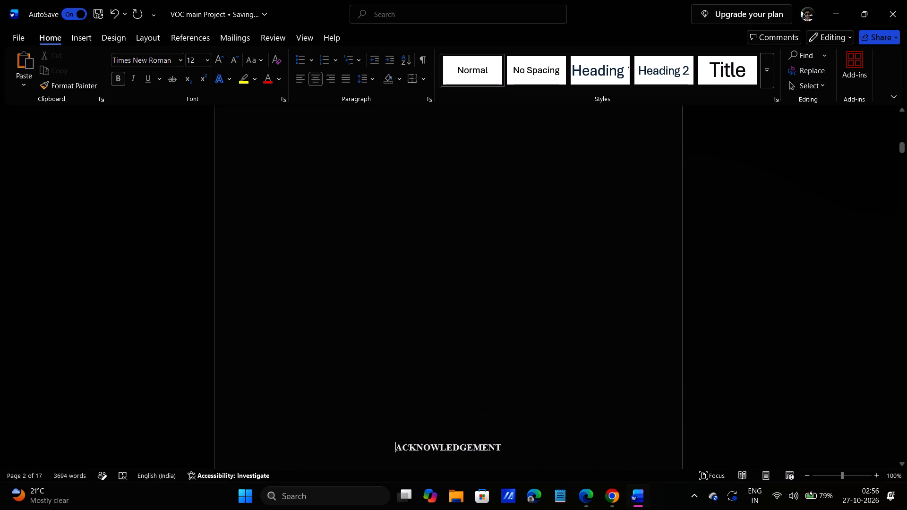
{"action": "key", "text": "Return"}
{"action": "key", "text": "Return"}
Enter the heading "INDEX" on the first line of the empty page after the cover page.
{"action": "scroll", "coordinate": [553, 315], "scroll_direction": "up", "scroll_amount": 4}
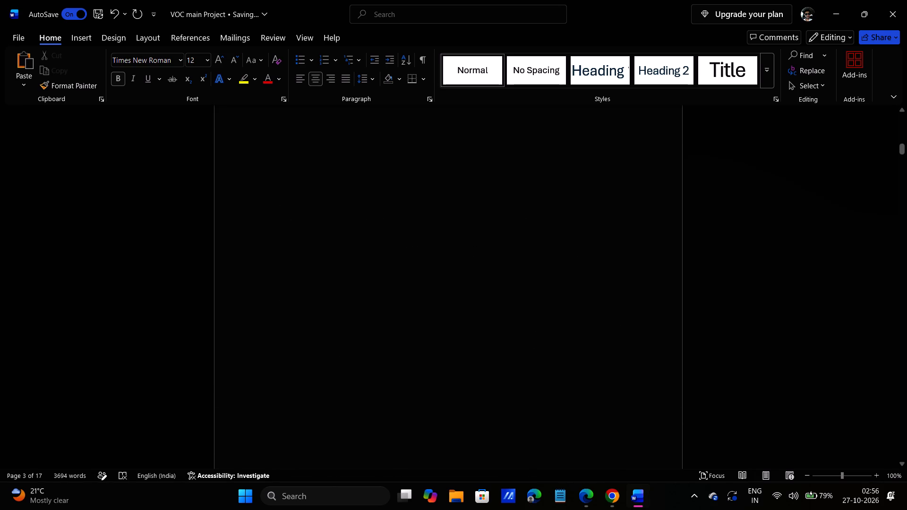
{"action": "scroll", "coordinate": [552, 315], "scroll_direction": "up", "scroll_amount": 20}
{"action": "scroll", "coordinate": [552, 315], "scroll_direction": "up", "scroll_amount": 1}
{"action": "scroll", "coordinate": [552, 315], "scroll_direction": "down", "scroll_amount": 6}
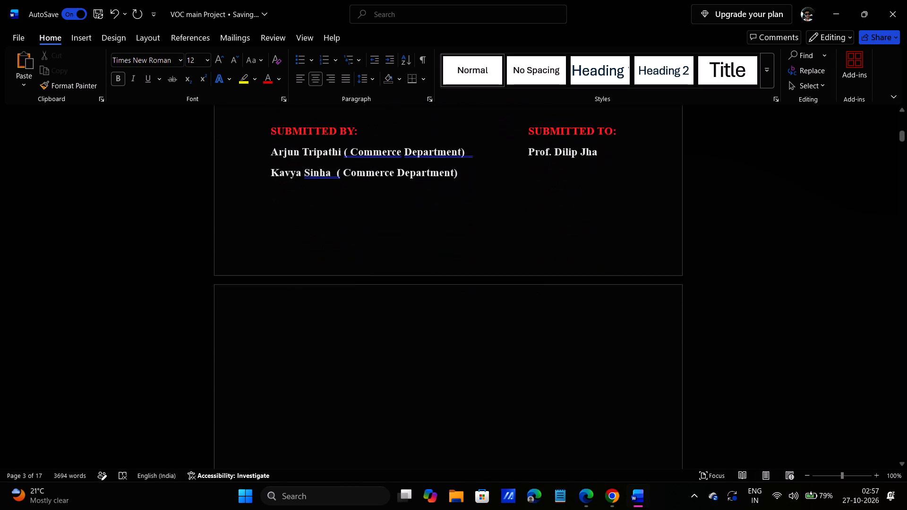
{"action": "left_click", "coordinate": [468, 315]}
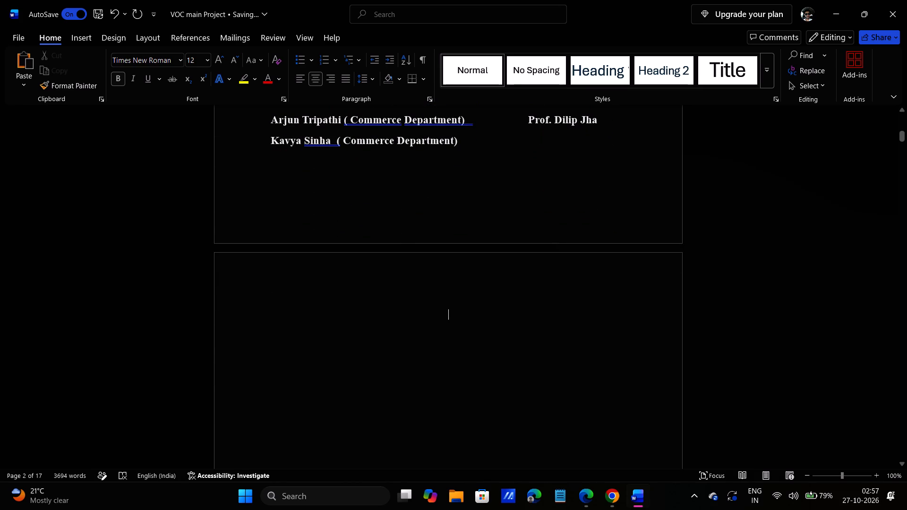
{"action": "scroll", "coordinate": [671, 290], "scroll_direction": "down", "scroll_amount": 4}
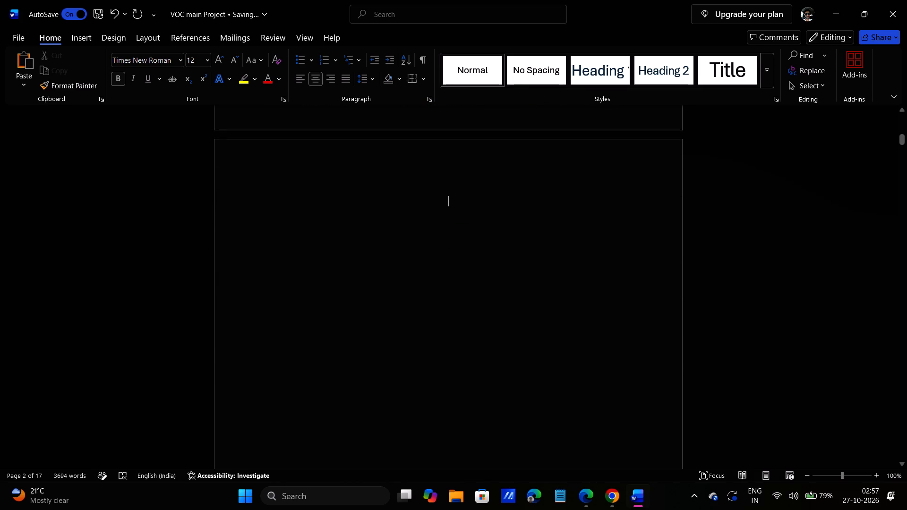
{"action": "key", "text": "i"}
{"action": "type", "text": "NDEX"}
Insert a table with 3 columns and 16 rows a few lines below the INDEX heading.
{"action": "scroll", "coordinate": [668, 291], "scroll_direction": "down", "scroll_amount": 3}
{"action": "left_click", "coordinate": [562, 255]}
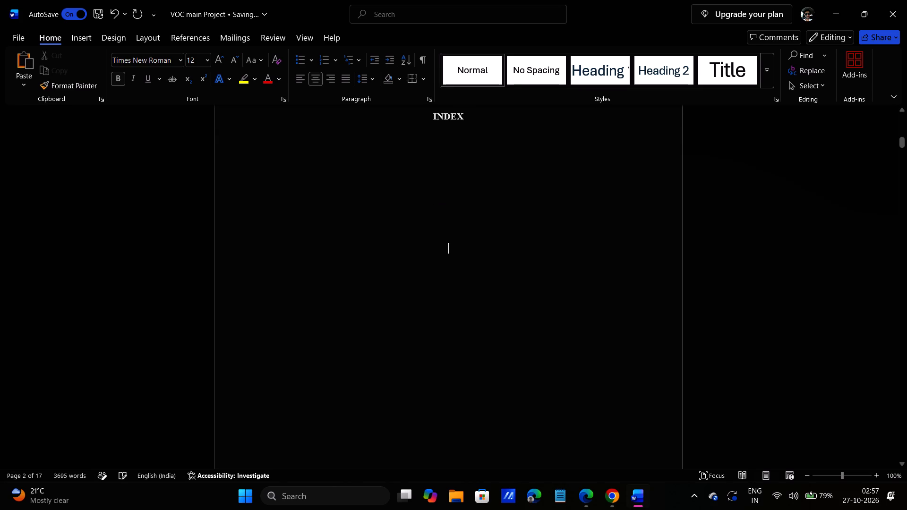
{"action": "scroll", "coordinate": [449, 223], "scroll_direction": "up", "scroll_amount": 2}
{"action": "left_click", "coordinate": [86, 34]}
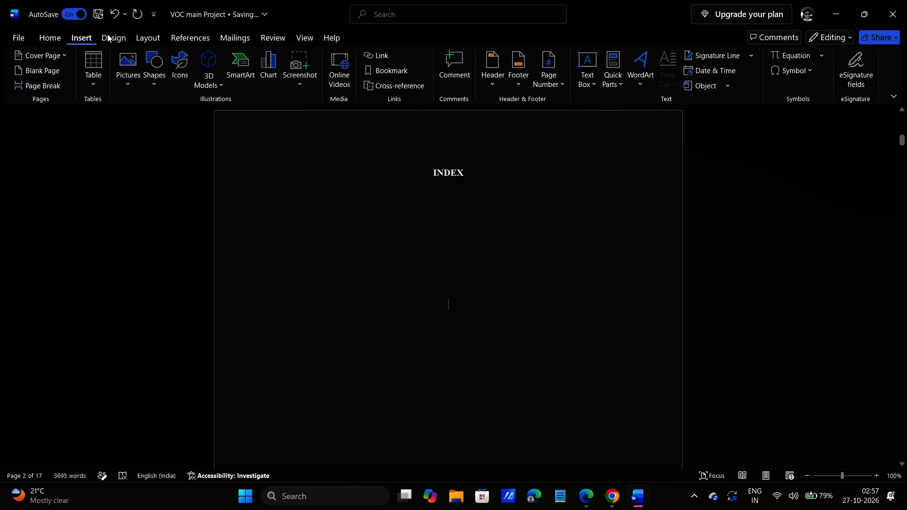
{"action": "left_click", "coordinate": [89, 81]}
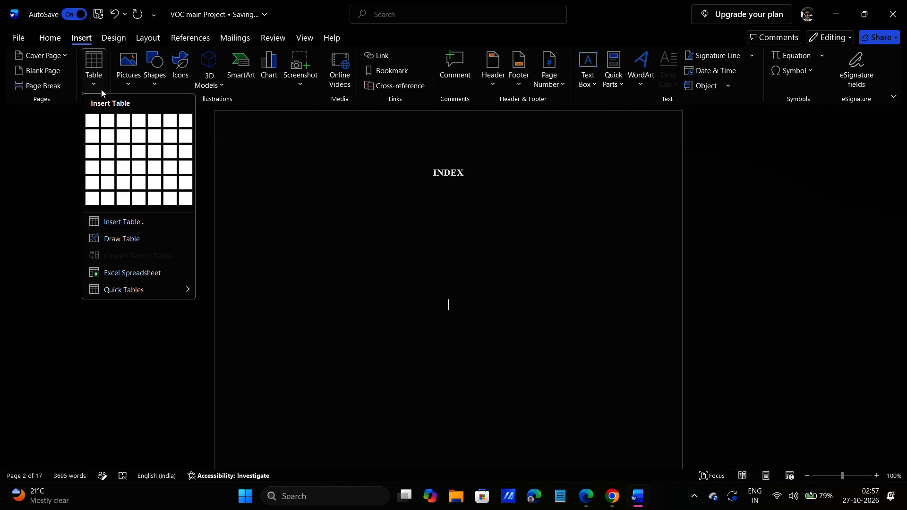
{"action": "left_click", "coordinate": [154, 220]}
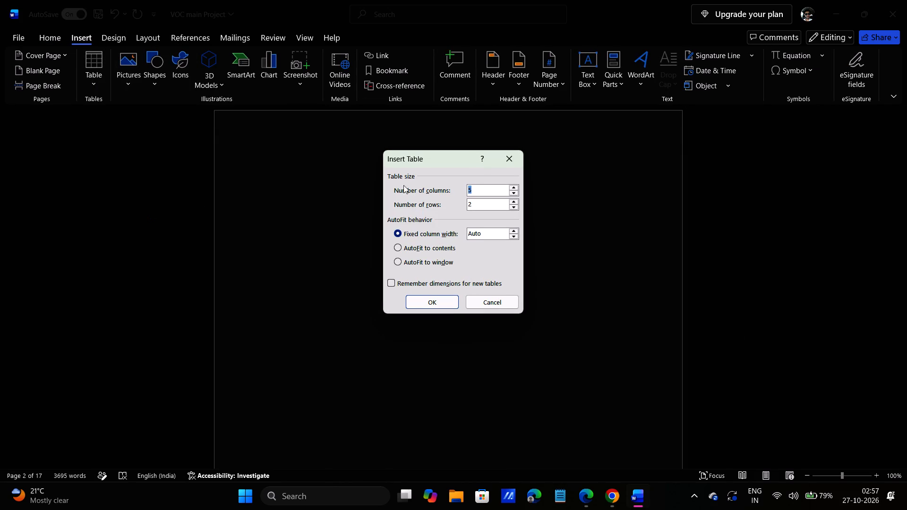
{"action": "left_click", "coordinate": [479, 188]}
{"action": "key", "text": "BackSpace"}
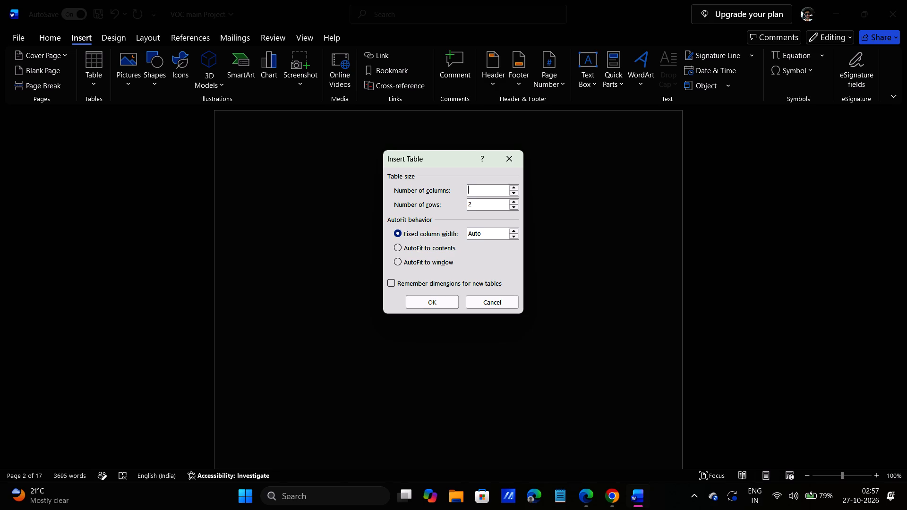
{"action": "key", "text": "3"}
{"action": "left_click", "coordinate": [497, 207]}
{"action": "key", "text": "BackSpace"}
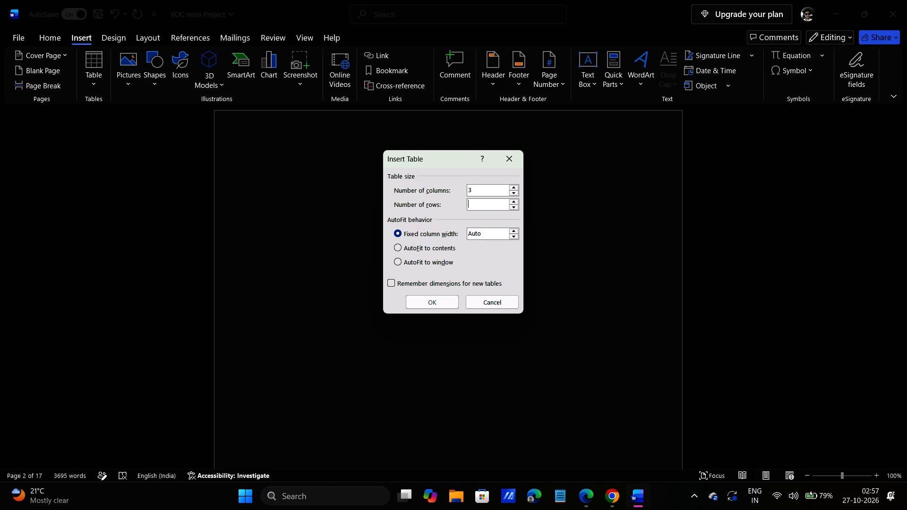
{"action": "type", "text": "16"}
{"action": "left_click", "coordinate": [424, 303]}
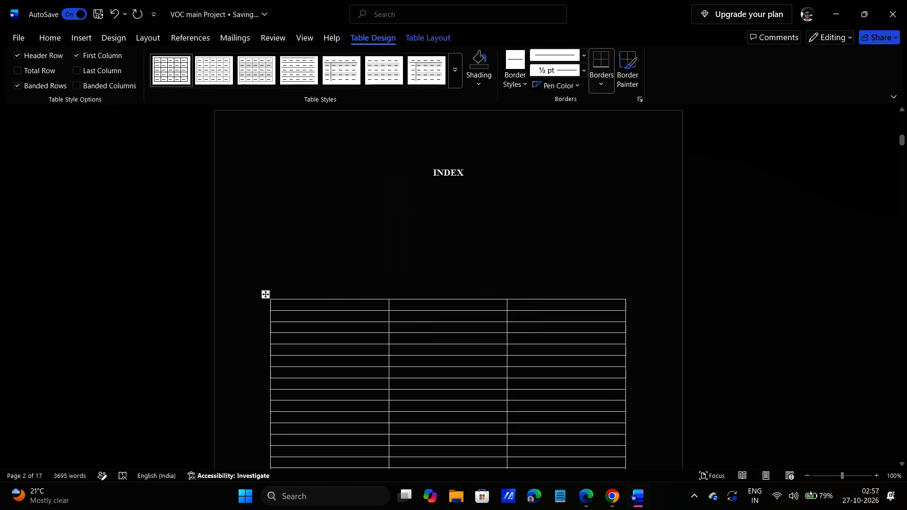
Move the new table up so that it sits just below the INDEX heading.
{"action": "left_click_drag", "start_coordinate": [270, 295], "coordinate": [271, 231]}
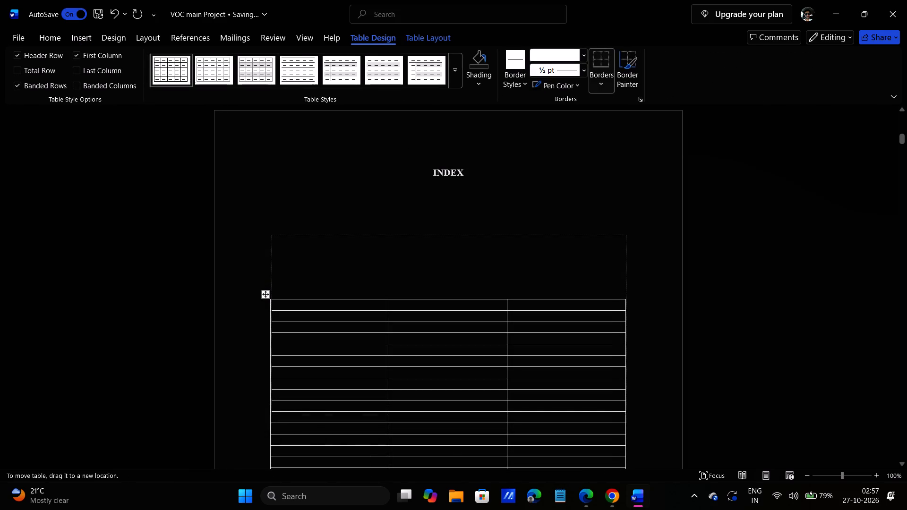
{"action": "left_click_drag", "start_coordinate": [271, 231], "coordinate": [271, 198]}
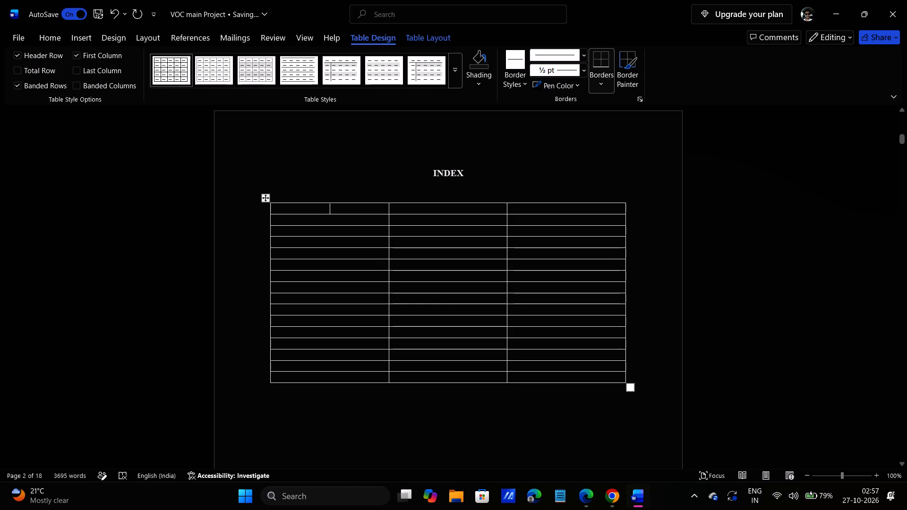
Add rows at the bottom of the index table until it has 30 rows.
{"action": "scroll", "coordinate": [618, 238], "scroll_direction": "down", "scroll_amount": 2}
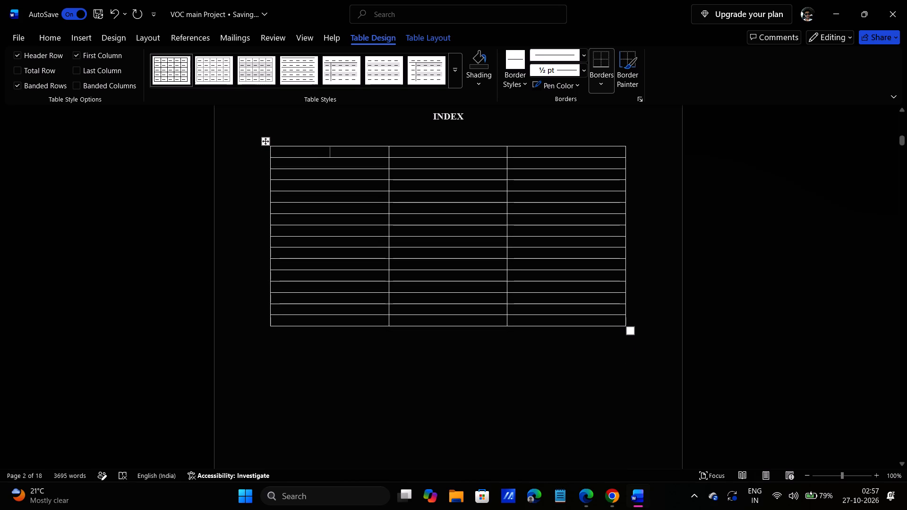
{"action": "left_click", "coordinate": [265, 140]}
{"action": "left_click", "coordinate": [265, 140]}
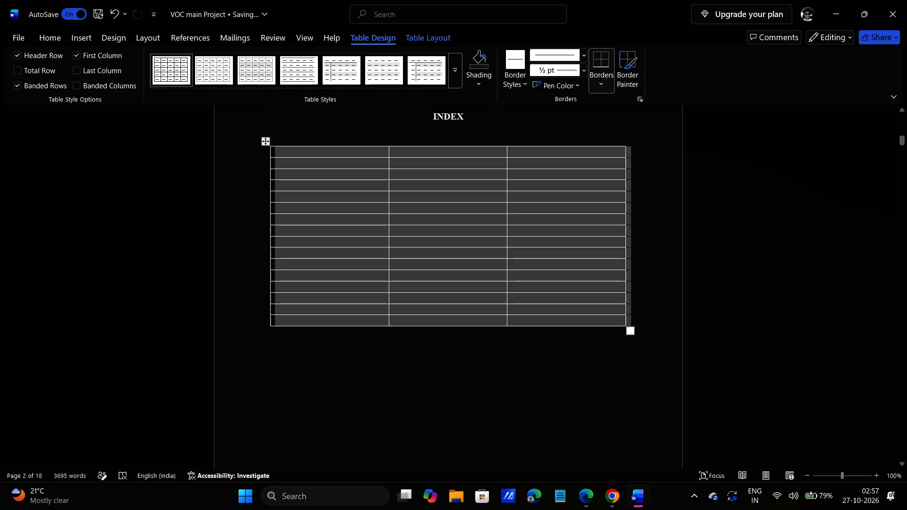
{"action": "left_click", "coordinate": [265, 140]}
{"action": "left_click", "coordinate": [263, 174]}
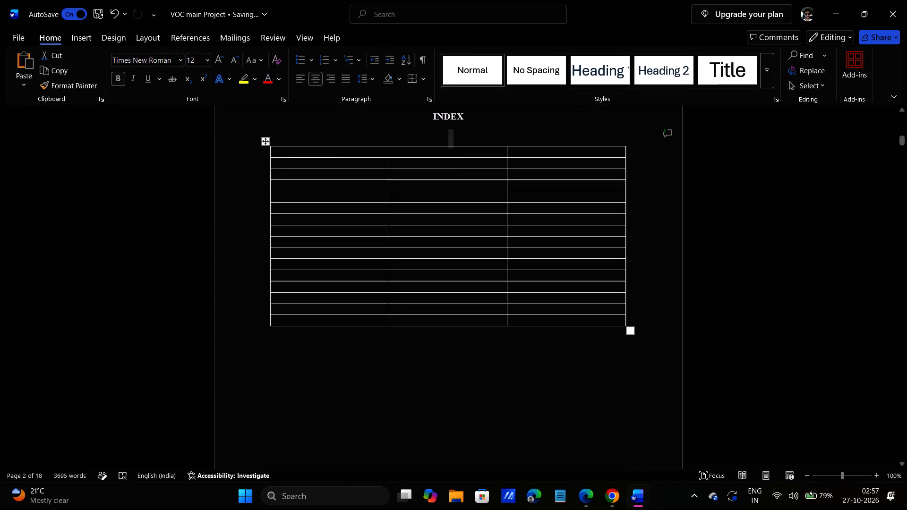
{"action": "left_click", "coordinate": [272, 326]}
{"action": "left_click", "coordinate": [271, 323]}
{"action": "left_click", "coordinate": [265, 325]}
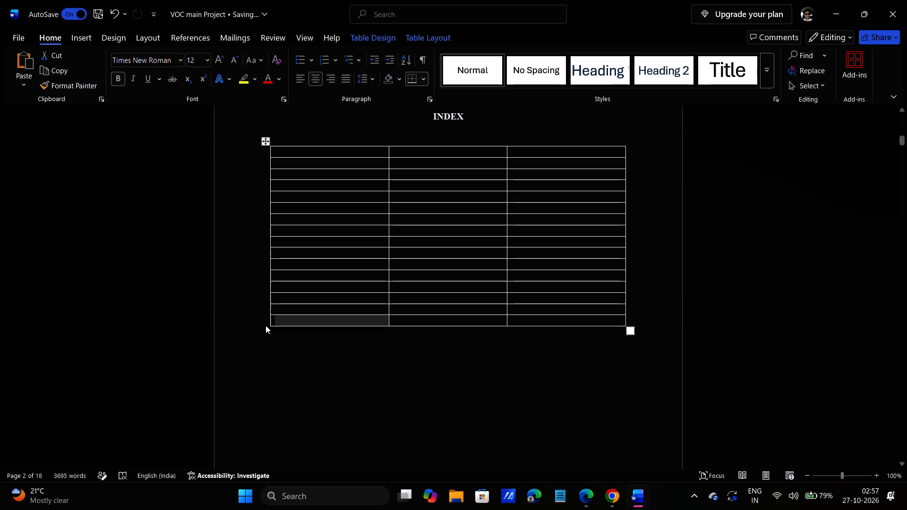
{"action": "left_click", "coordinate": [265, 325]}
{"action": "left_click", "coordinate": [265, 325]}
{"action": "triple_click", "coordinate": [265, 325]}
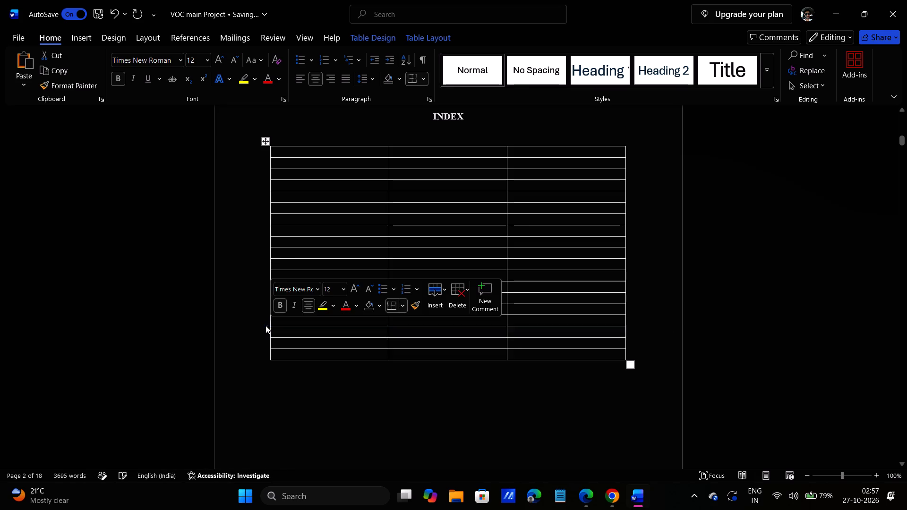
{"action": "triple_click", "coordinate": [265, 325]}
{"action": "triple_click", "coordinate": [265, 325]}
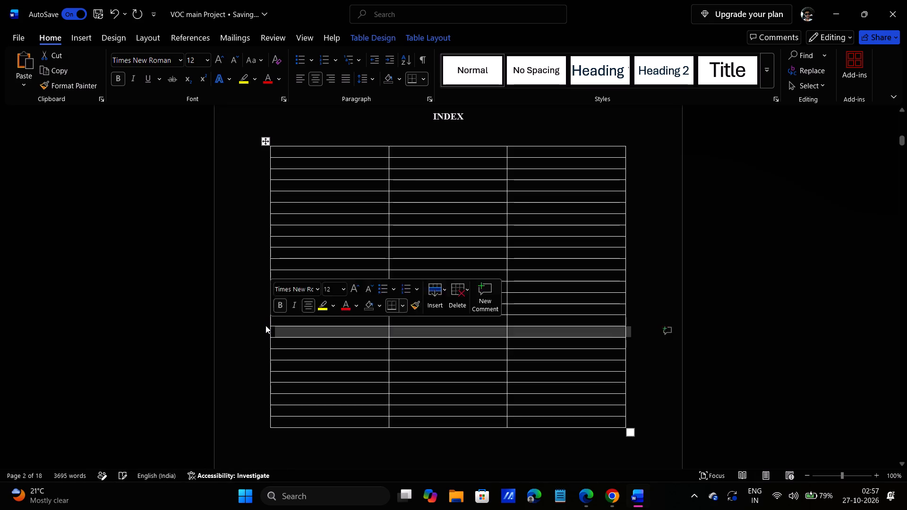
{"action": "triple_click", "coordinate": [265, 325]}
{"action": "triple_click", "coordinate": [265, 325]}
{"action": "triple_click", "coordinate": [265, 325]}
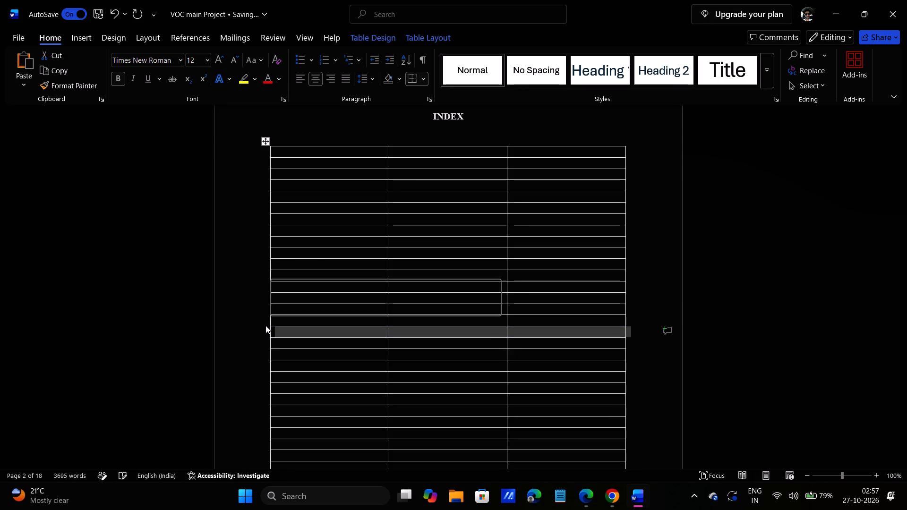
{"action": "left_click", "coordinate": [265, 325]}
{"action": "scroll", "coordinate": [668, 253], "scroll_direction": "down", "scroll_amount": 6}
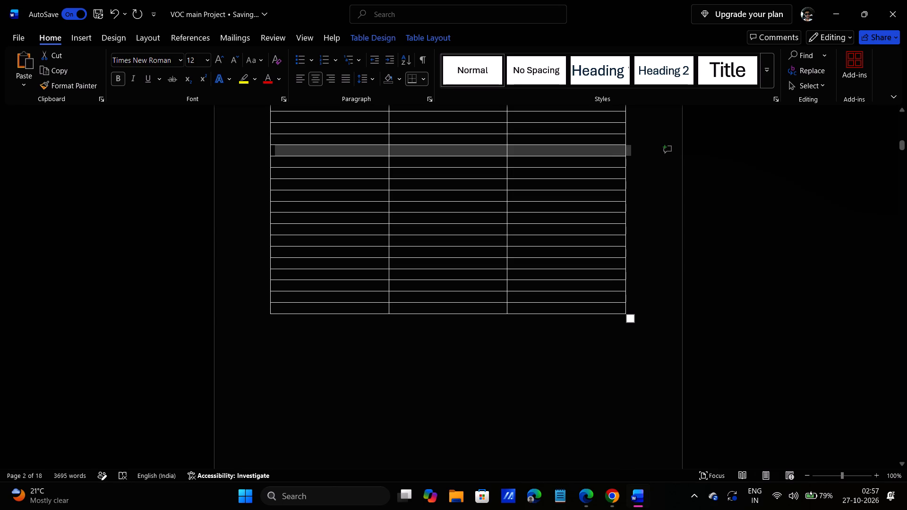
Enter the column headings "Serial No.", "Topic" and "Page No." in the first row of the index table.
{"action": "scroll", "coordinate": [271, 213], "scroll_direction": "up", "scroll_amount": 6}
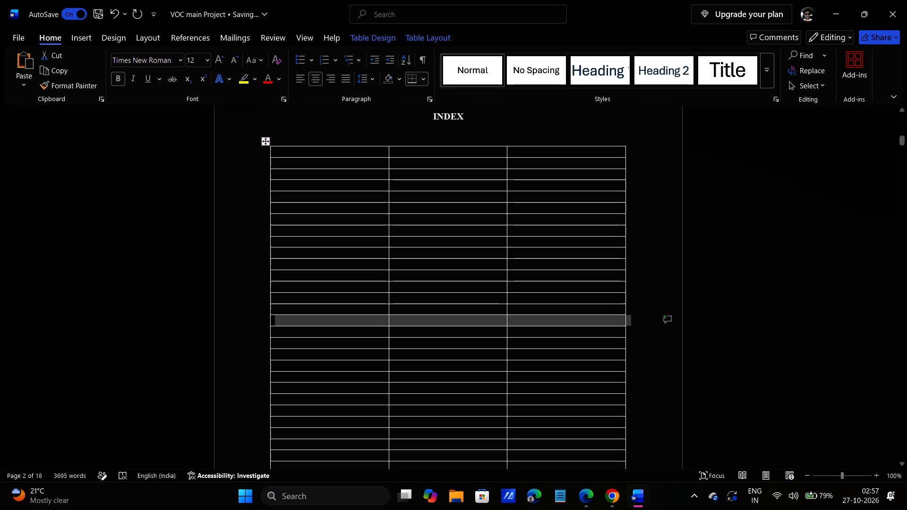
{"action": "left_click", "coordinate": [322, 155]}
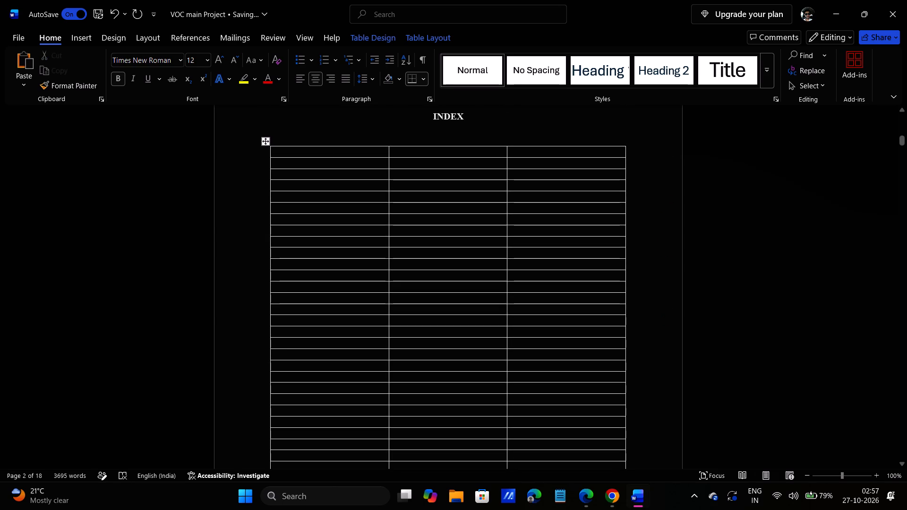
{"action": "key", "text": "s"}
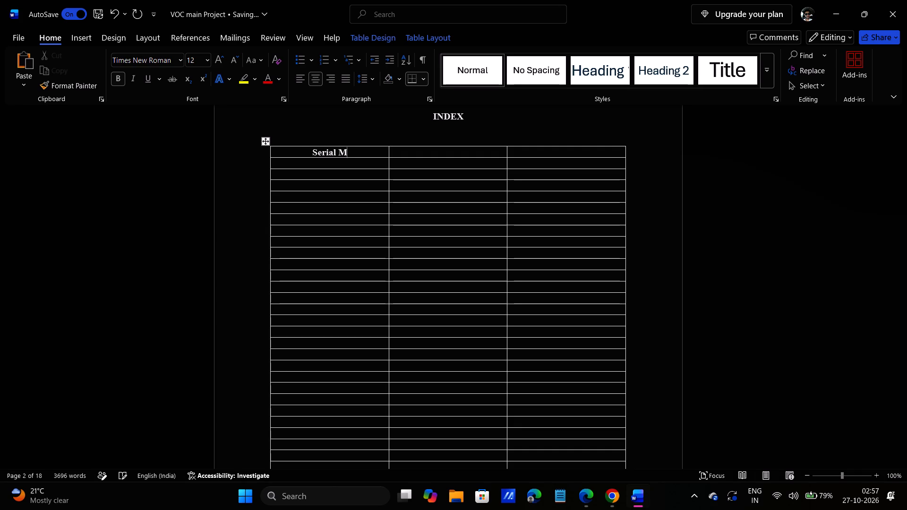
{"action": "key", "text": "BackSpace"}
{"action": "left_click", "coordinate": [450, 152]}
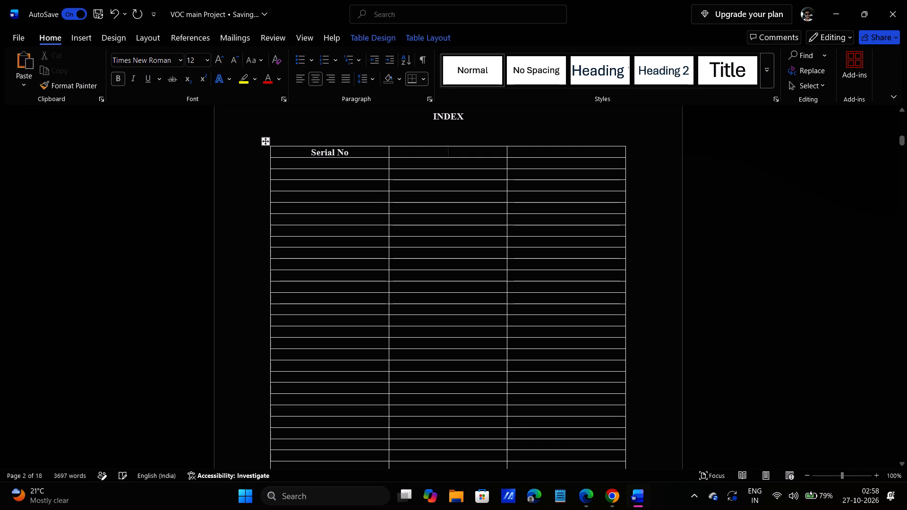
{"action": "type", "text": "opic"}
{"action": "left_click", "coordinate": [543, 153]}
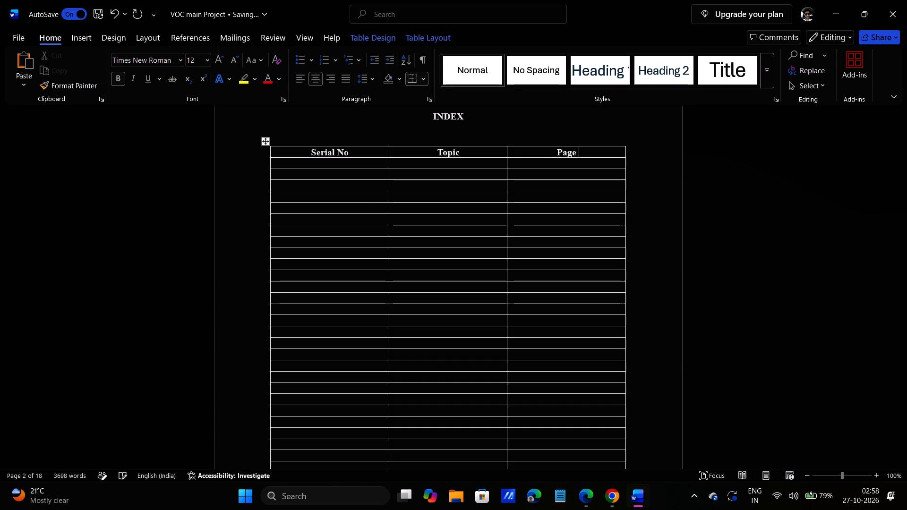
{"action": "key", "text": "n"}
{"action": "key", "text": "o"}
{"action": "key", "text": "period"}
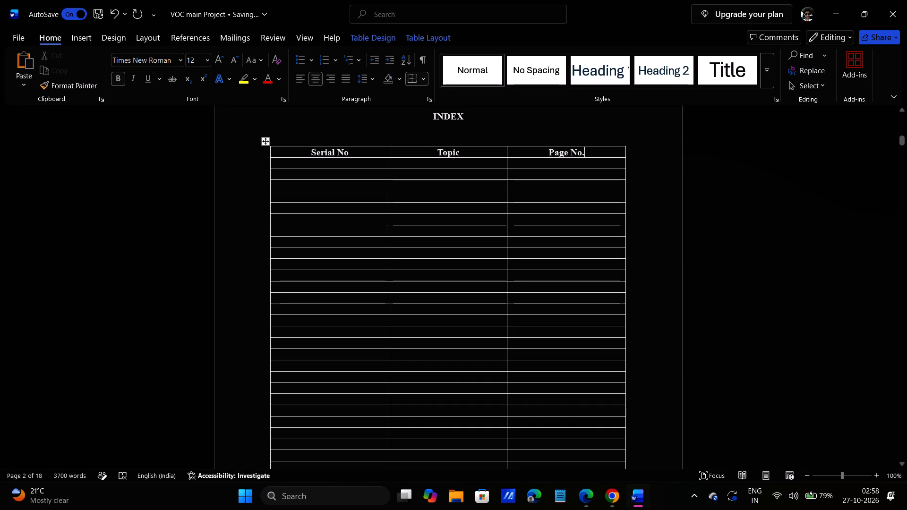
{"action": "left_click", "coordinate": [355, 150]}
{"action": "key", "text": "period"}
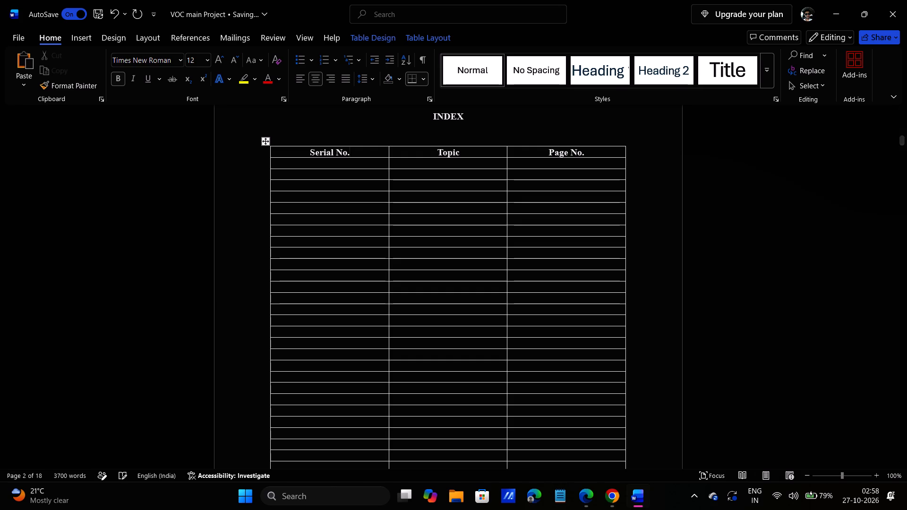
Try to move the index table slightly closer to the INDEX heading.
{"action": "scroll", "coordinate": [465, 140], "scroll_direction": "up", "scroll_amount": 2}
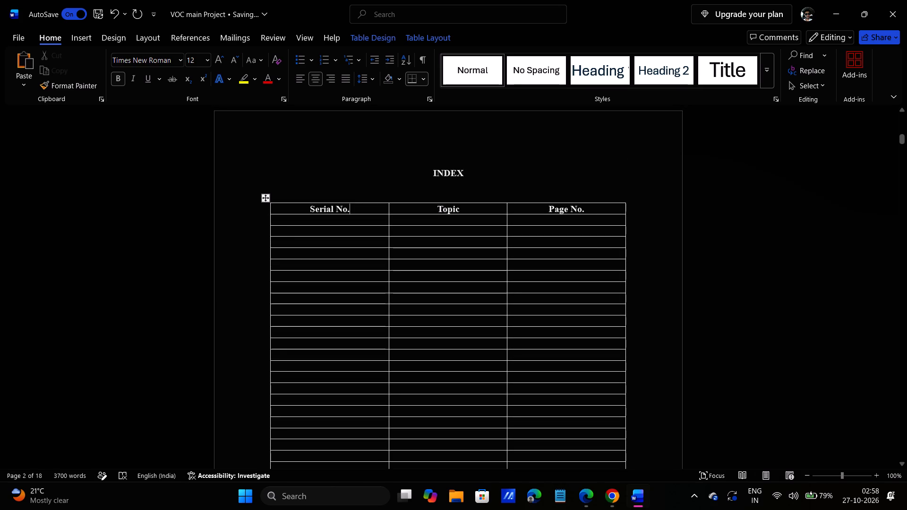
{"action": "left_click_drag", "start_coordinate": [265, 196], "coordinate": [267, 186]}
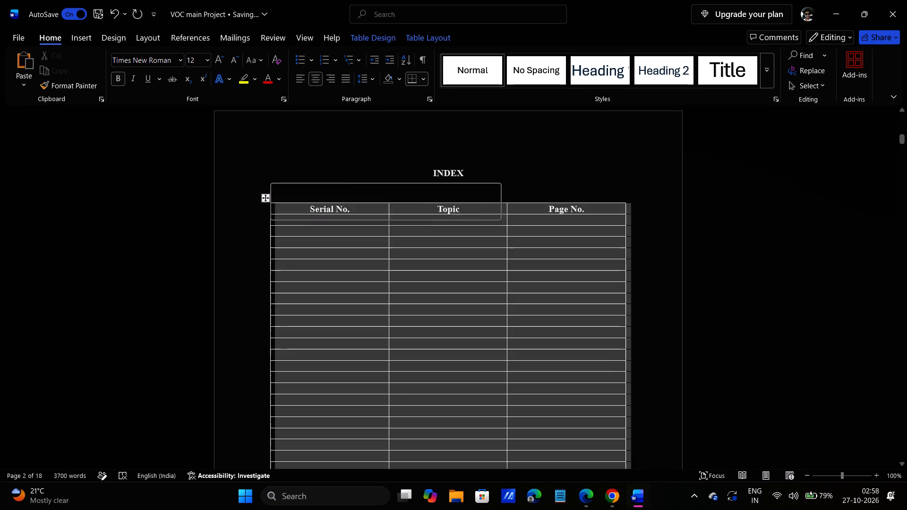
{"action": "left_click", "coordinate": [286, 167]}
Make the last row of the index table slightly taller.
{"action": "scroll", "coordinate": [337, 201], "scroll_direction": "down", "scroll_amount": 10}
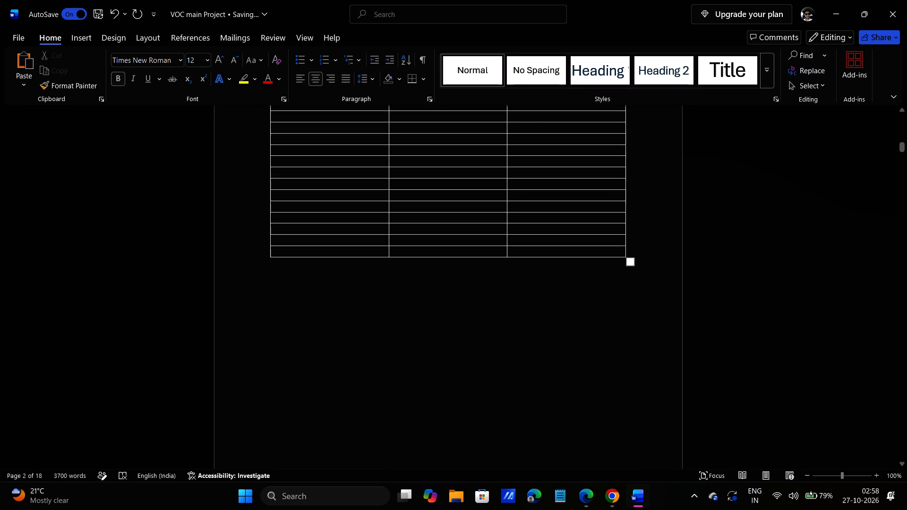
{"action": "scroll", "coordinate": [365, 257], "scroll_direction": "up", "scroll_amount": 2}
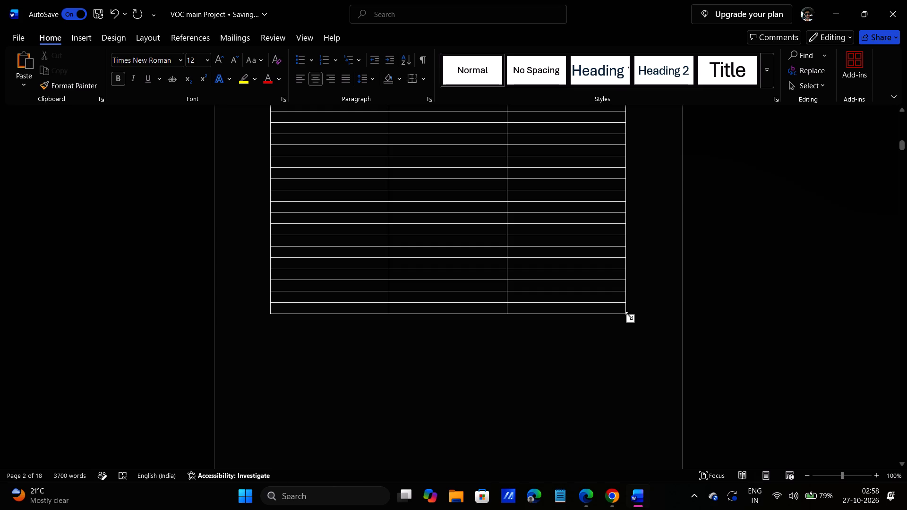
{"action": "left_click_drag", "start_coordinate": [543, 313], "coordinate": [543, 318]}
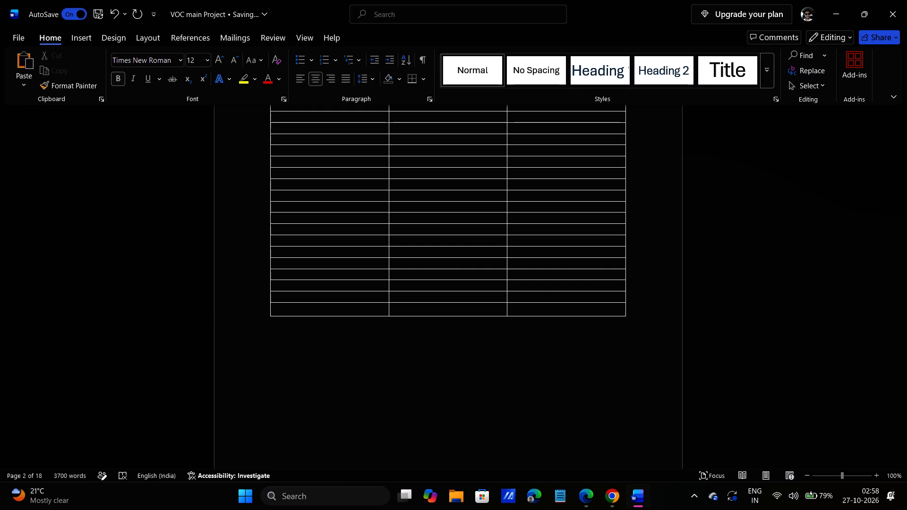
{"action": "left_click", "coordinate": [543, 318]}
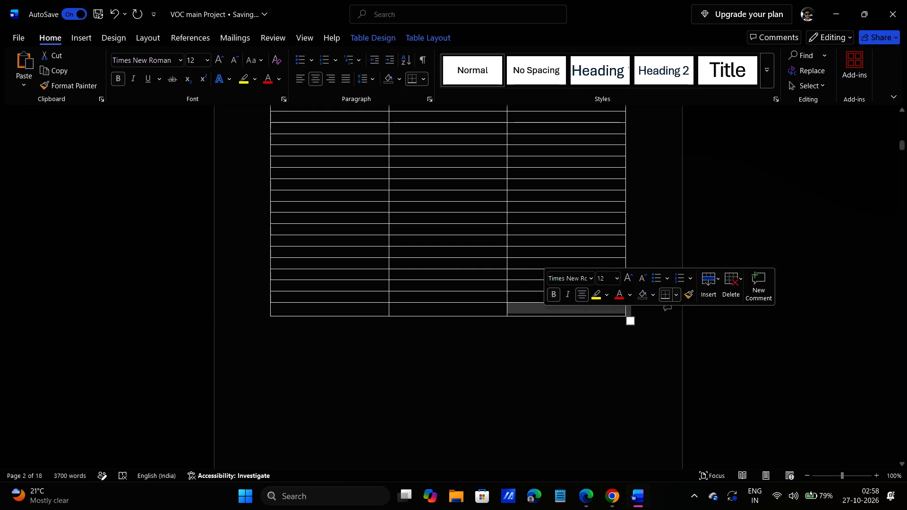
Enlarge the whole index table, making it slightly wider and its rows taller so it fills more of the page.
{"action": "left_click", "coordinate": [654, 226]}
{"action": "scroll", "coordinate": [460, 208], "scroll_direction": "up", "scroll_amount": 2}
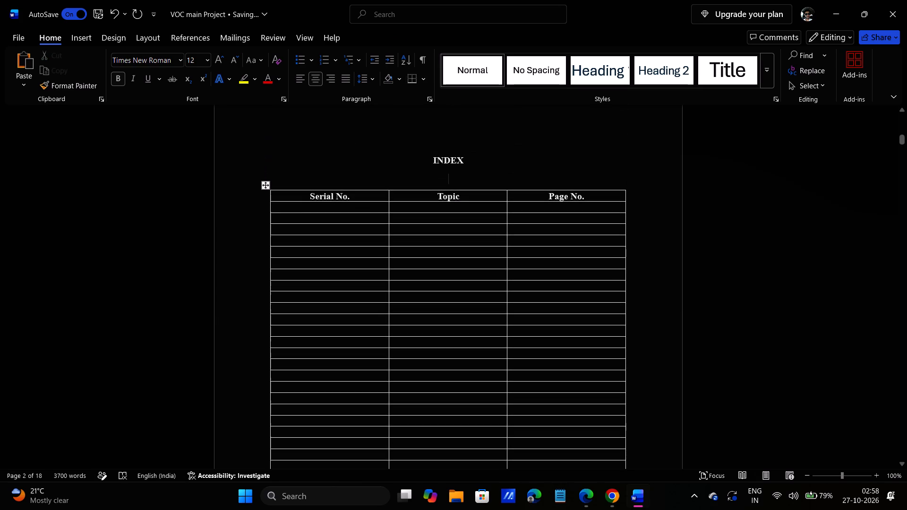
{"action": "scroll", "coordinate": [327, 209], "scroll_direction": "down", "scroll_amount": 2}
{"action": "scroll", "coordinate": [553, 237], "scroll_direction": "down", "scroll_amount": 4}
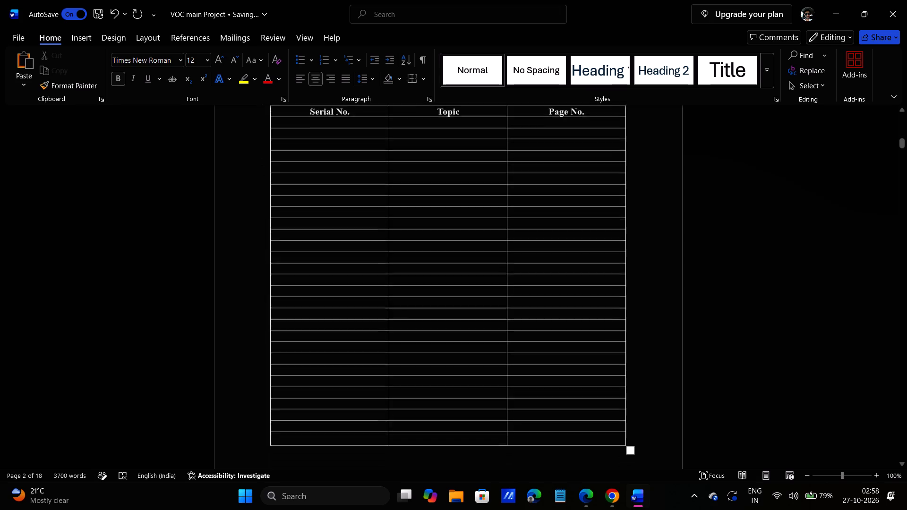
{"action": "scroll", "coordinate": [574, 244], "scroll_direction": "down", "scroll_amount": 3}
{"action": "left_click_drag", "start_coordinate": [634, 281], "coordinate": [633, 279]}
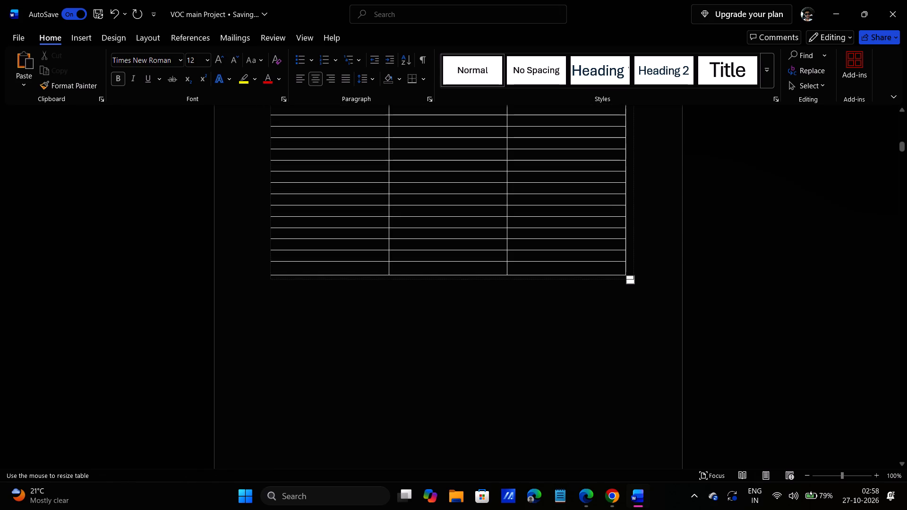
{"action": "left_click_drag", "start_coordinate": [633, 279], "coordinate": [637, 368]}
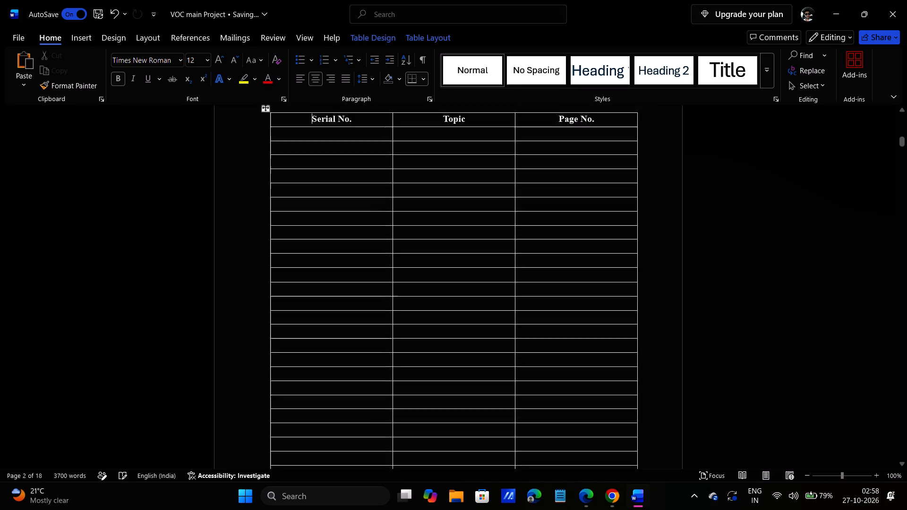
{"action": "scroll", "coordinate": [679, 263], "scroll_direction": "down", "scroll_amount": 8}
{"action": "scroll", "coordinate": [655, 296], "scroll_direction": "down", "scroll_amount": 2}
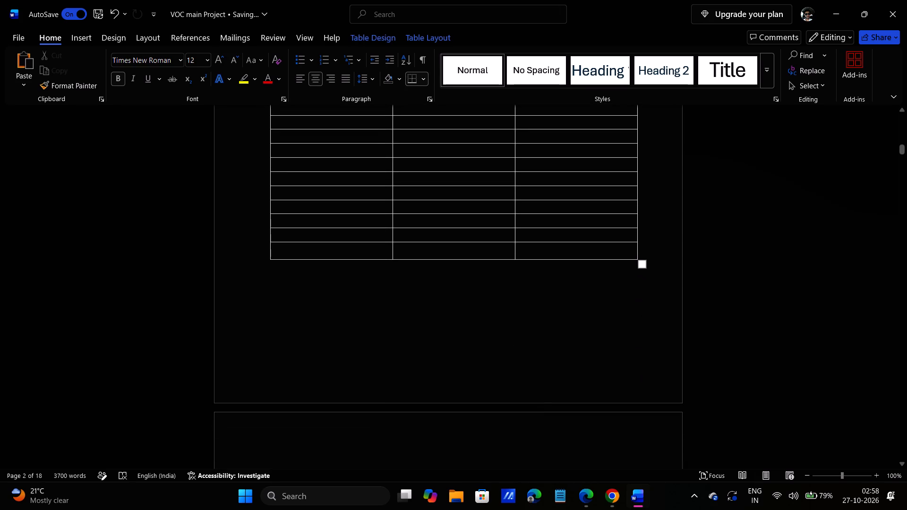
{"action": "left_click_drag", "start_coordinate": [645, 264], "coordinate": [640, 294]}
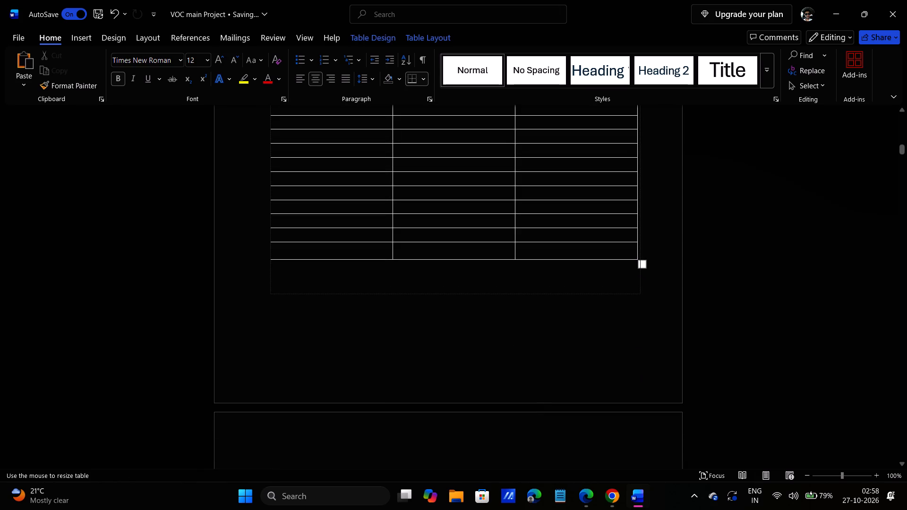
{"action": "left_click_drag", "start_coordinate": [640, 294], "coordinate": [640, 296]}
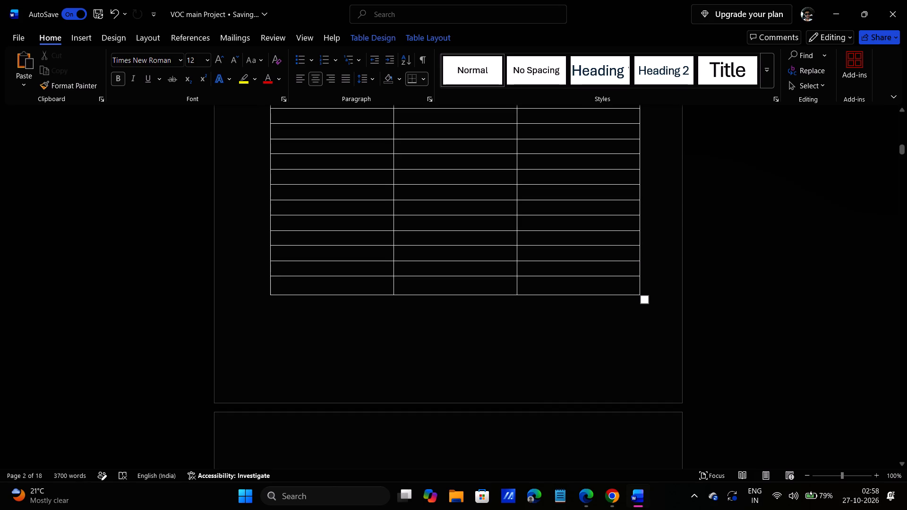
Reduce the height of the index table's last row to match the other rows.
{"action": "left_click_drag", "start_coordinate": [626, 294], "coordinate": [626, 289]}
Look over the resized index table and the cover page before it.
{"action": "scroll", "coordinate": [669, 253], "scroll_direction": "down", "scroll_amount": 4}
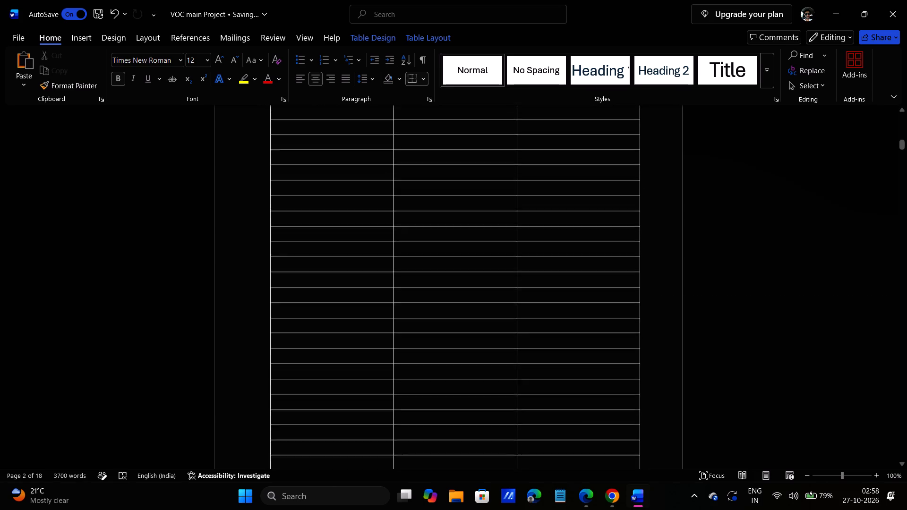
{"action": "scroll", "coordinate": [669, 253], "scroll_direction": "down", "scroll_amount": 3}
{"action": "scroll", "coordinate": [669, 253], "scroll_direction": "up", "scroll_amount": 11}
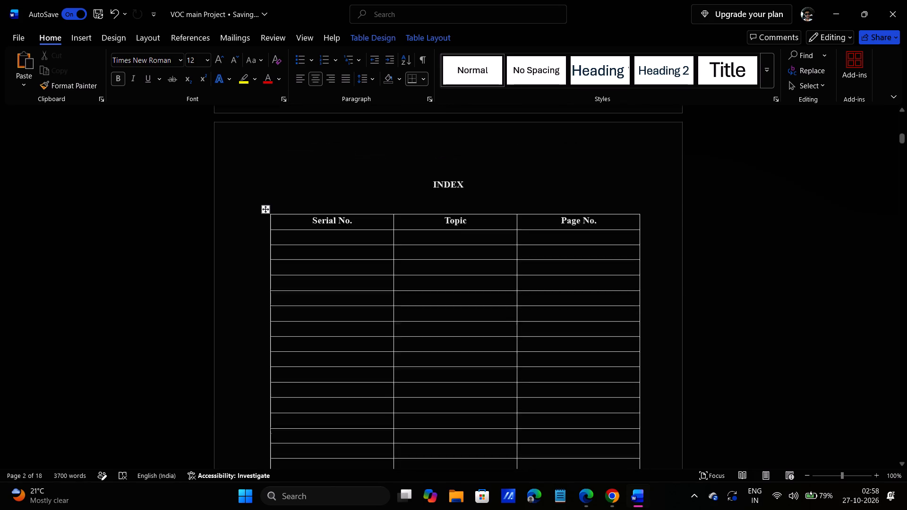
{"action": "scroll", "coordinate": [669, 253], "scroll_direction": "up", "scroll_amount": 15}
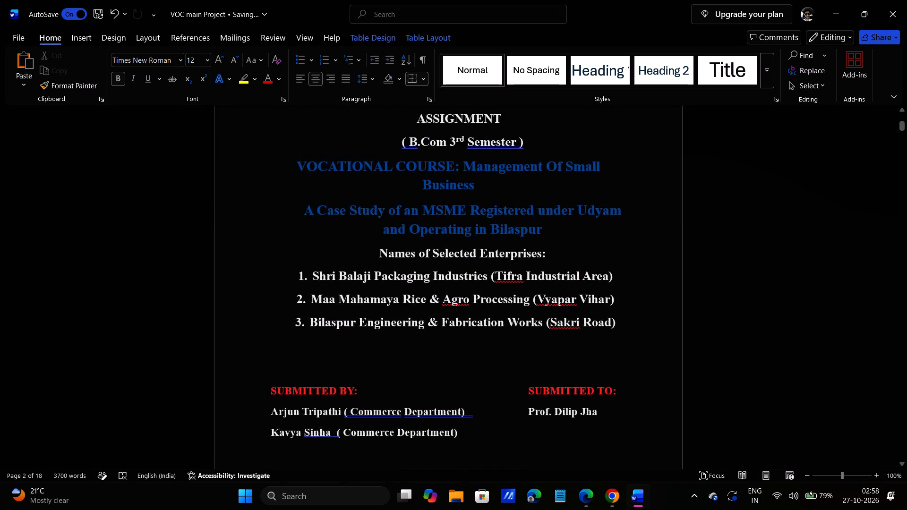
{"action": "scroll", "coordinate": [669, 253], "scroll_direction": "up", "scroll_amount": 10}
{"action": "scroll", "coordinate": [669, 253], "scroll_direction": "down", "scroll_amount": 14}
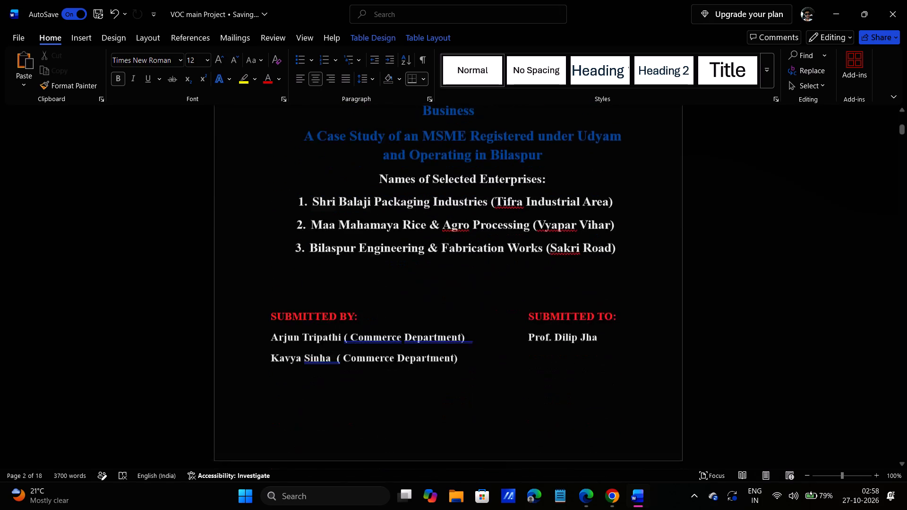
{"action": "scroll", "coordinate": [669, 255], "scroll_direction": "down", "scroll_amount": 4}
{"action": "scroll", "coordinate": [668, 260], "scroll_direction": "down", "scroll_amount": 20}
{"action": "scroll", "coordinate": [668, 260], "scroll_direction": "down", "scroll_amount": 5}
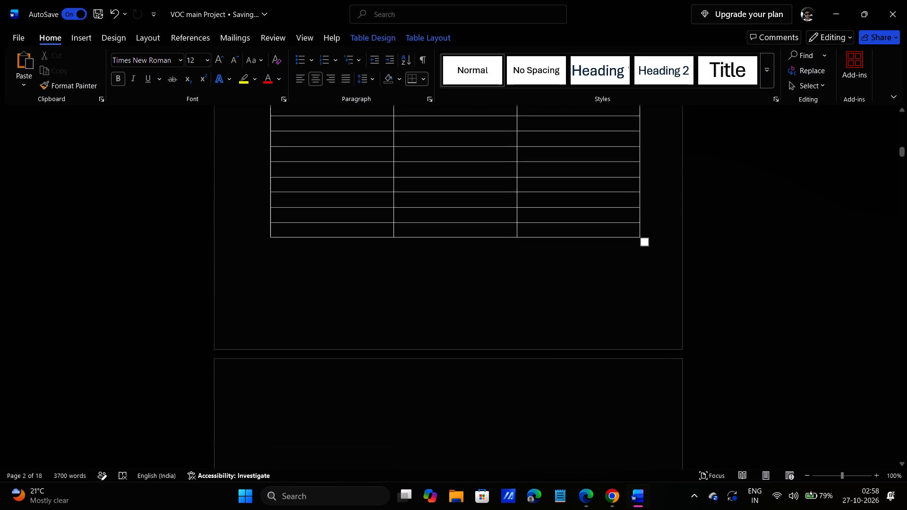
Delete the surplus blank lines above the ACKNOWLEDGEMENT heading to move it up the page.
{"action": "scroll", "coordinate": [668, 266], "scroll_direction": "down", "scroll_amount": 17}
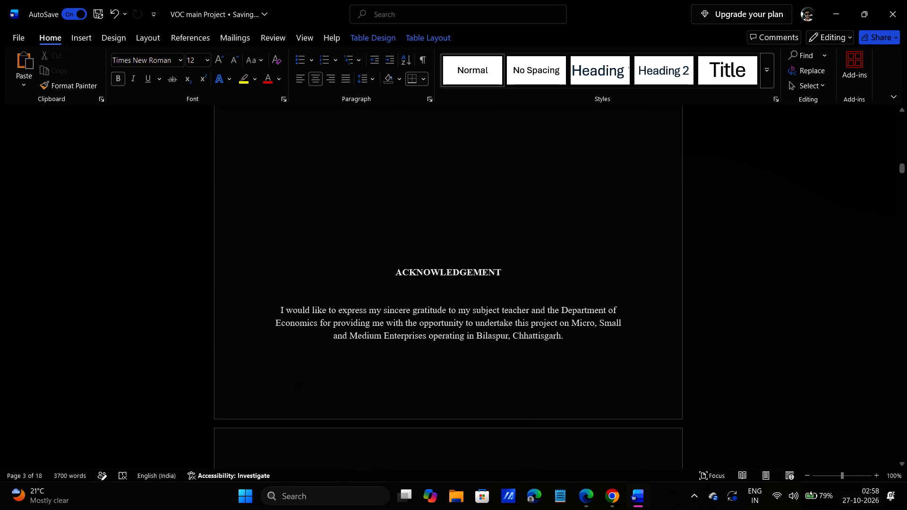
{"action": "left_click", "coordinate": [394, 271]}
{"action": "key", "text": "BackSpace"}
{"action": "key", "text": "BackSpace"}
{"action": "key", "text": "BackSpace"}
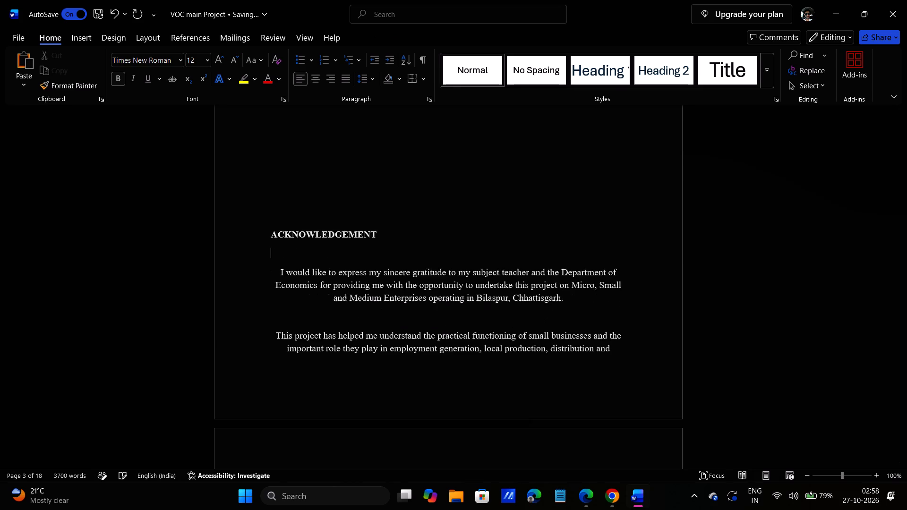
{"action": "key", "text": "BackSpace"}
{"action": "key", "text": "BackSpace"}
{"action": "key", "text": "BackSpace"}
{"action": "key", "text": "BackSpace"}
{"action": "key", "text": "BackSpace"}
{"action": "key", "text": "BackSpace"}
{"action": "key", "text": "BackSpace"}
{"action": "key", "text": "BackSpace"}
{"action": "key", "text": "BackSpace"}
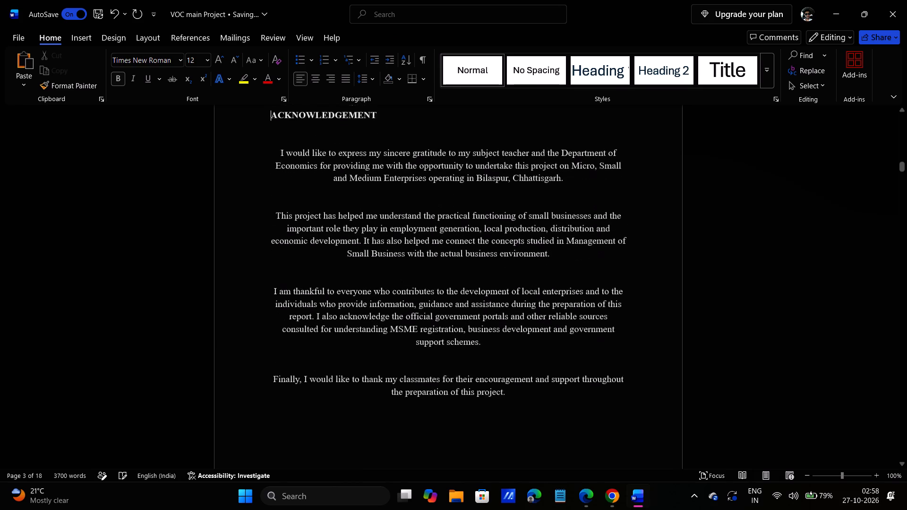
{"action": "key", "text": "BackSpace"}
{"action": "key", "text": "BackSpace"}
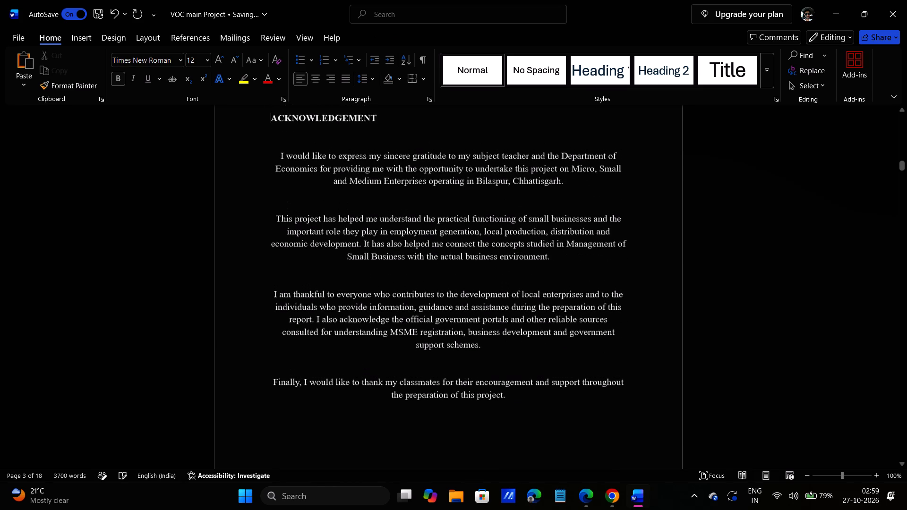
{"action": "scroll", "coordinate": [786, 174], "scroll_direction": "down", "scroll_amount": 3}
{"action": "scroll", "coordinate": [786, 174], "scroll_direction": "up", "scroll_amount": 9}
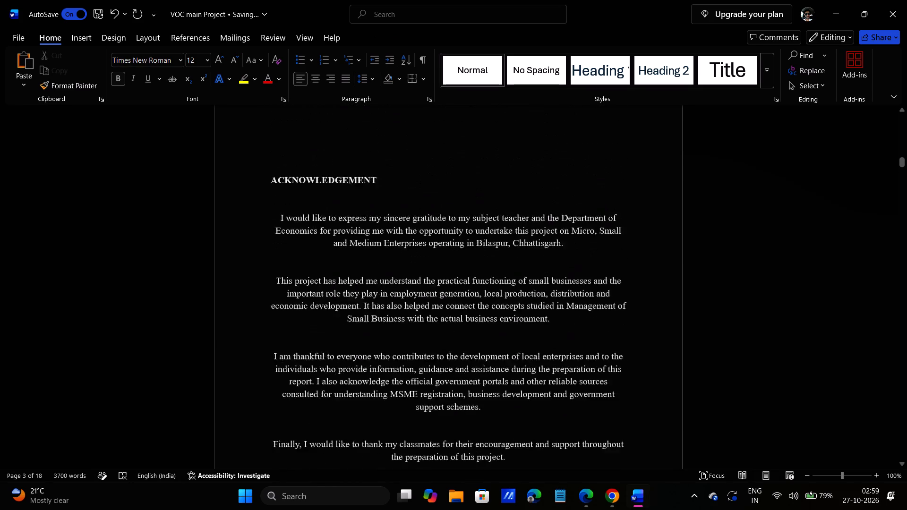
{"action": "key", "text": "BackSpace"}
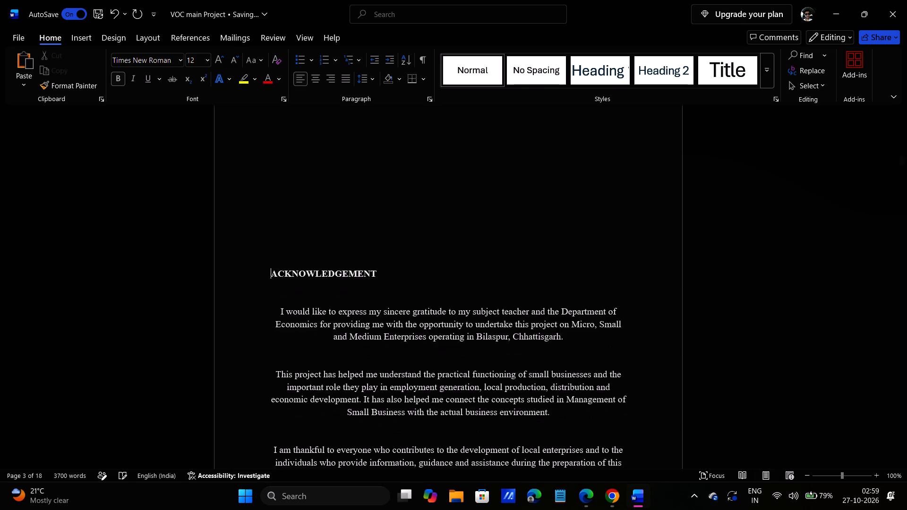
{"action": "key", "text": "BackSpace"}
{"action": "key", "text": "BackSpace"}
{"action": "key", "text": "BackSpace"}
{"action": "key", "text": "BackSpace"}
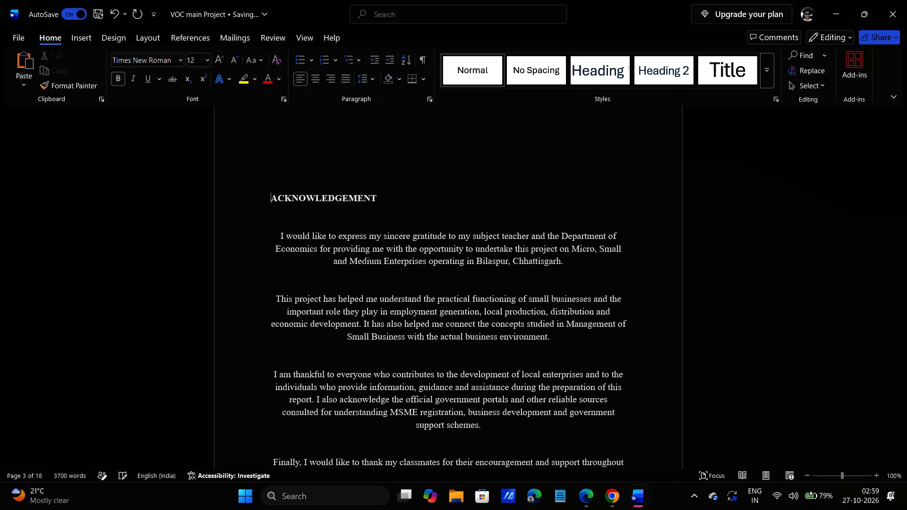
Centre the ACKNOWLEDGEMENT heading.
{"action": "left_click_drag", "start_coordinate": [262, 195], "coordinate": [428, 195]}
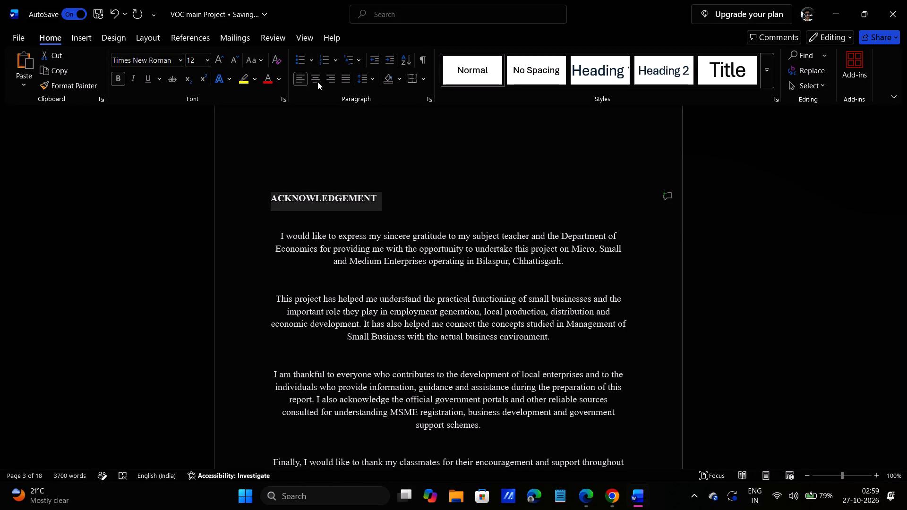
{"action": "left_click", "coordinate": [317, 81]}
{"action": "left_click", "coordinate": [546, 187]}
Delete more of the blank lines above the centred ACKNOWLEDGEMENT heading to bring it closer to the page top.
{"action": "scroll", "coordinate": [546, 187], "scroll_direction": "down", "scroll_amount": 4}
{"action": "scroll", "coordinate": [546, 187], "scroll_direction": "up", "scroll_amount": 4}
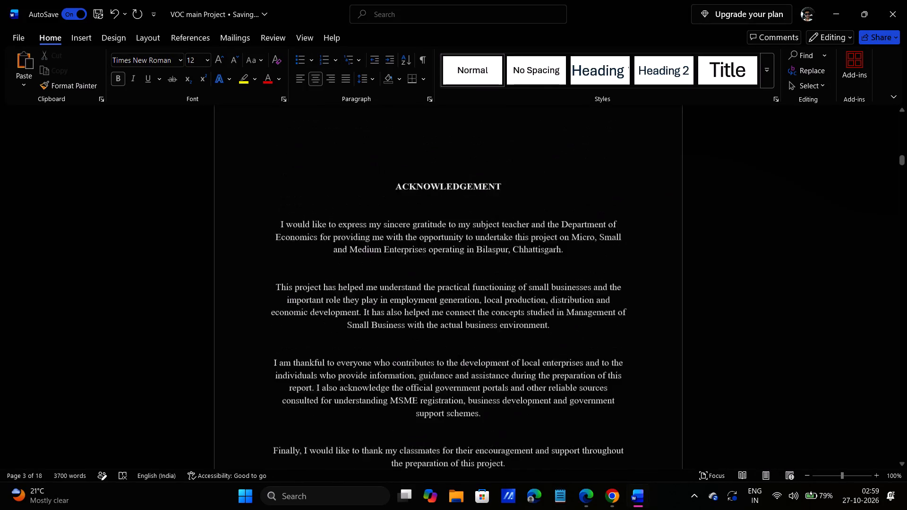
{"action": "scroll", "coordinate": [546, 187], "scroll_direction": "up", "scroll_amount": 5}
{"action": "key", "text": "BackSpace"}
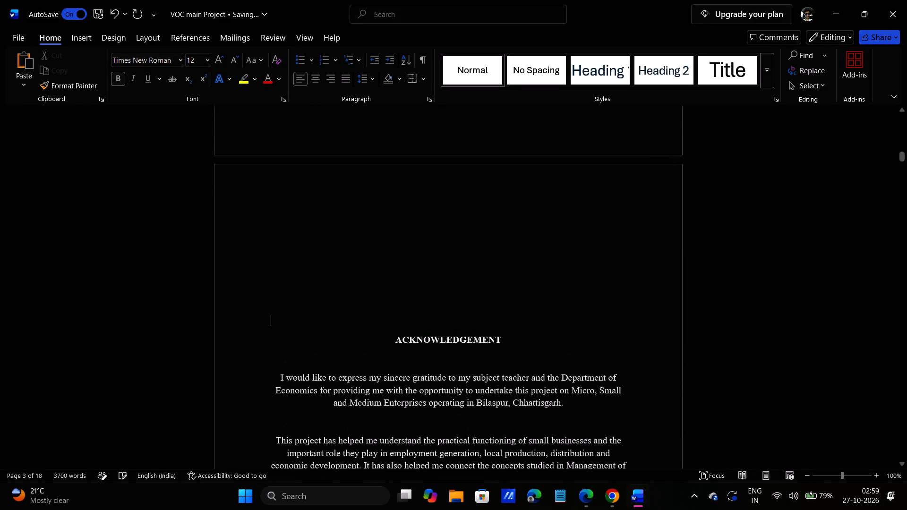
{"action": "key", "text": "BackSpace"}
{"action": "key", "text": "BackSpace"}
{"action": "key", "text": "BackSpace"}
{"action": "key", "text": "BackSpace"}
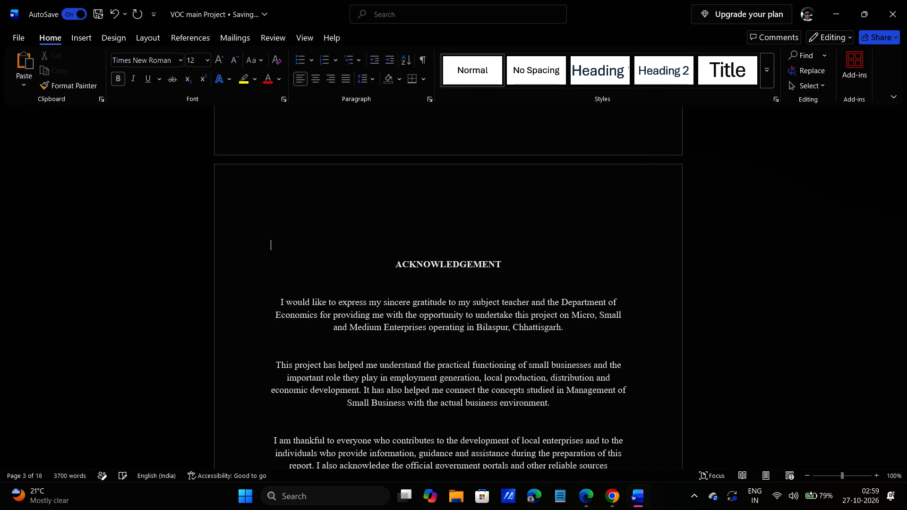
Delete the blank lines above the INTRODUCTION heading so that it starts at the top of its page.
{"action": "scroll", "coordinate": [553, 195], "scroll_direction": "down", "scroll_amount": 11}
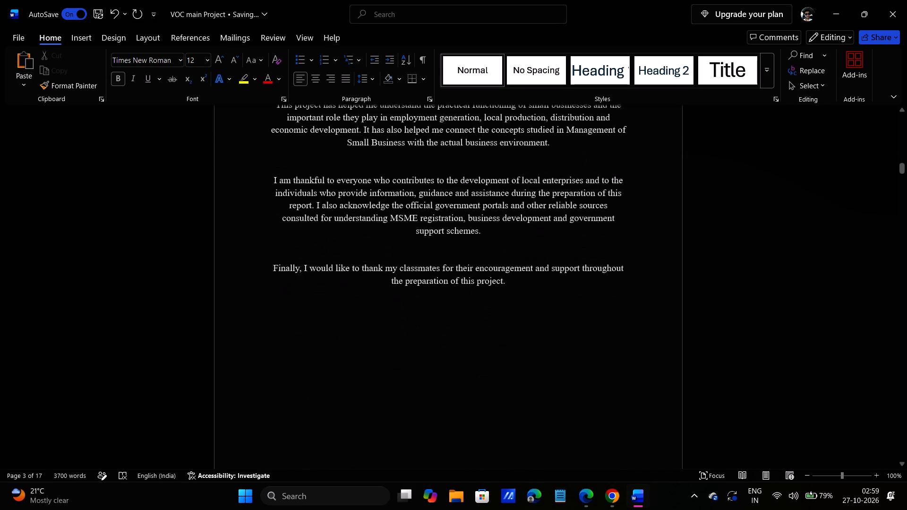
{"action": "scroll", "coordinate": [556, 200], "scroll_direction": "down", "scroll_amount": 15}
{"action": "scroll", "coordinate": [556, 201], "scroll_direction": "down", "scroll_amount": 6}
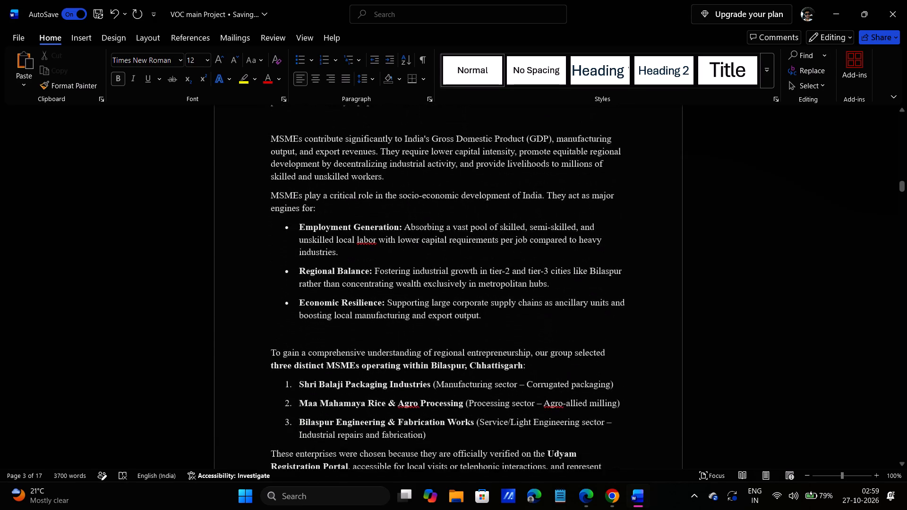
{"action": "scroll", "coordinate": [556, 201], "scroll_direction": "up", "scroll_amount": 8}
{"action": "left_click", "coordinate": [409, 255]}
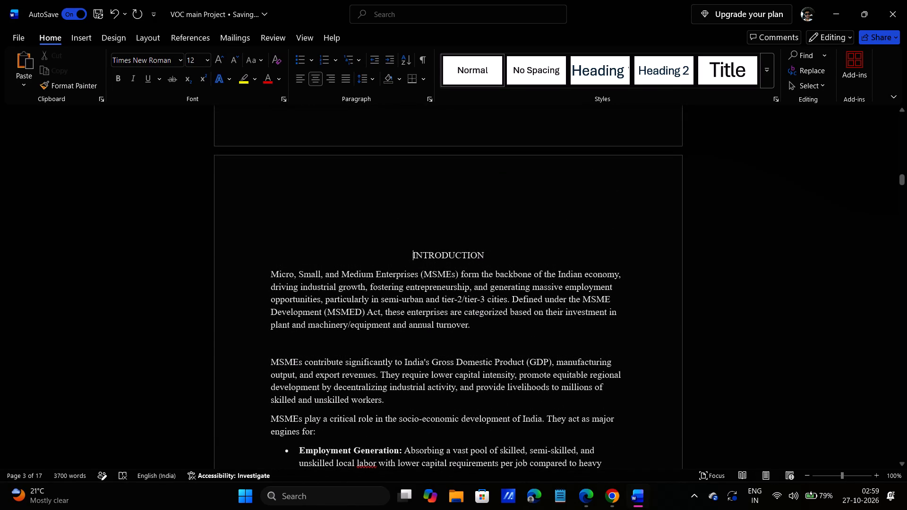
{"action": "key", "text": "BackSpace"}
{"action": "key", "text": "BackSpace"}
{"action": "key", "text": "BackSpace"}
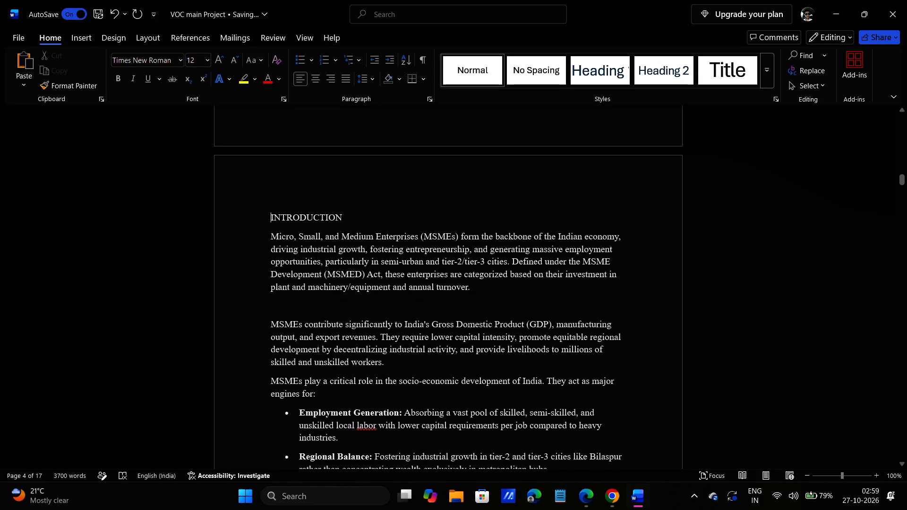
Centre the INTRODUCTION heading.
{"action": "left_click_drag", "start_coordinate": [263, 219], "coordinate": [392, 206]}
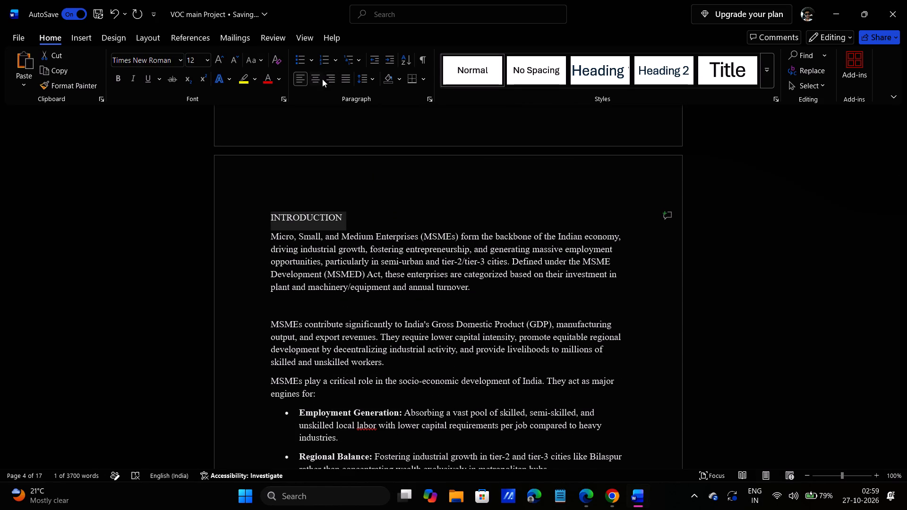
{"action": "left_click", "coordinate": [322, 79]}
{"action": "left_click", "coordinate": [545, 235]}
{"action": "left_click", "coordinate": [511, 221]}
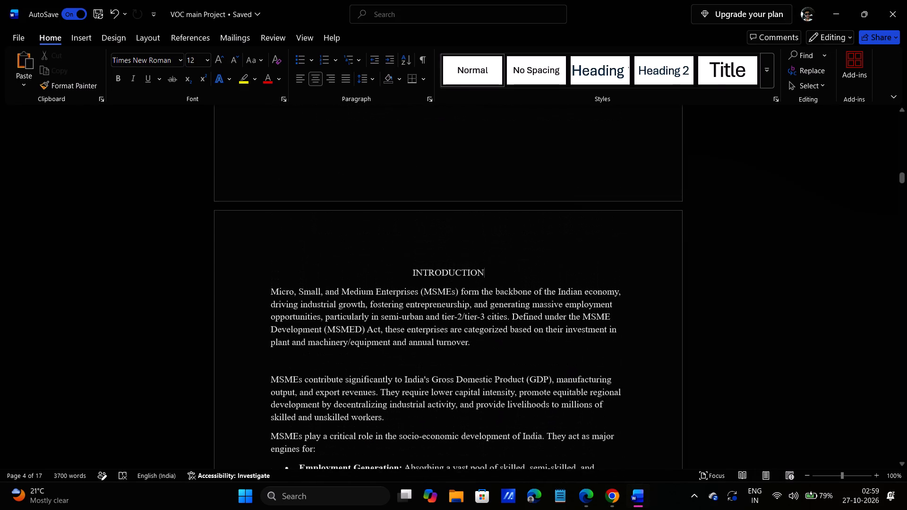
{"action": "left_click_drag", "start_coordinate": [387, 277], "coordinate": [563, 266]}
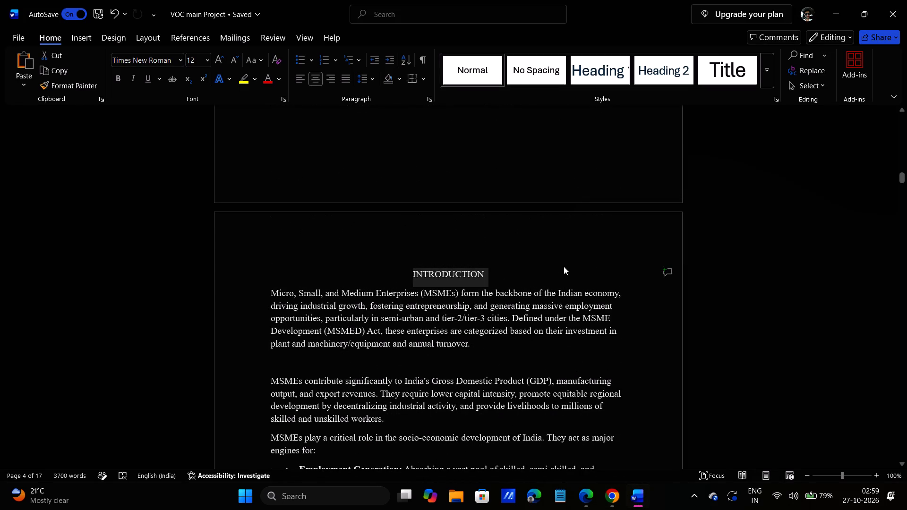
{"action": "key", "text": "ctrl+c"}
{"action": "scroll", "coordinate": [564, 266], "scroll_direction": "up", "scroll_amount": 20}
{"action": "scroll", "coordinate": [564, 266], "scroll_direction": "up", "scroll_amount": 1}
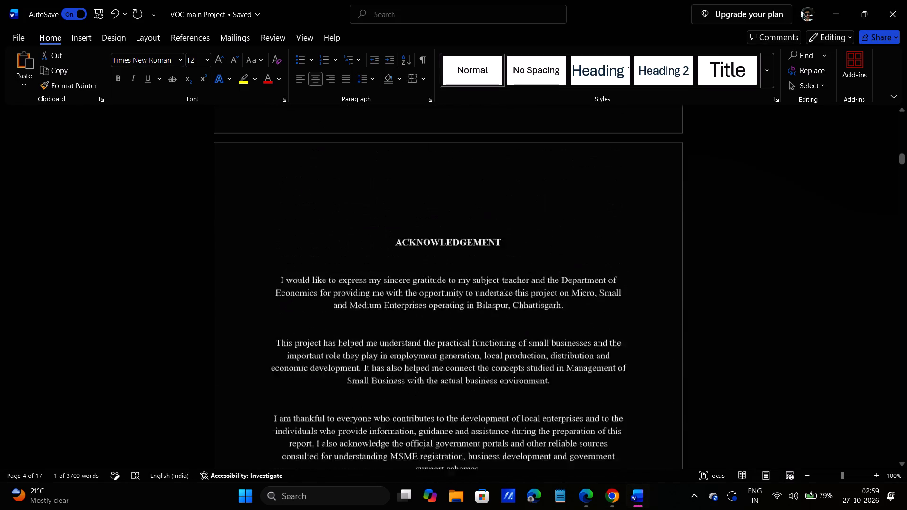
{"action": "scroll", "coordinate": [542, 243], "scroll_direction": "up", "scroll_amount": 20}
{"action": "scroll", "coordinate": [542, 243], "scroll_direction": "up", "scroll_amount": 4}
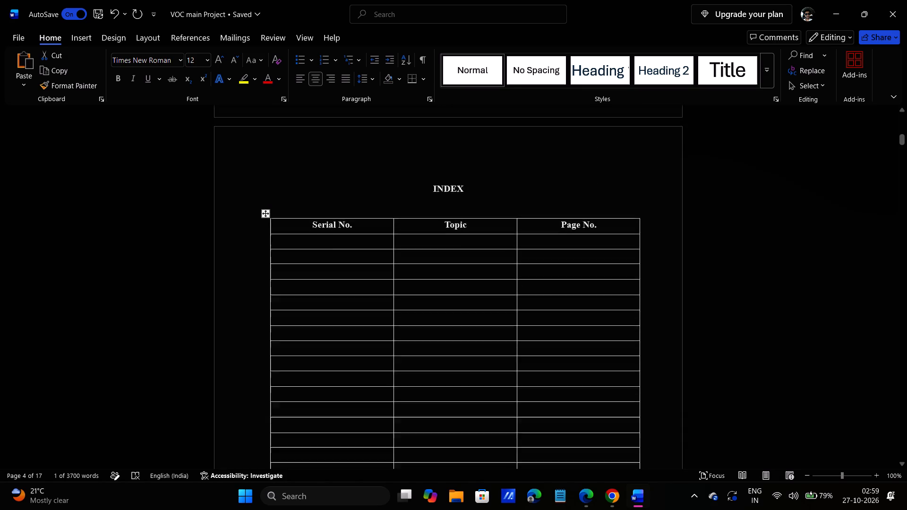
{"action": "left_click", "coordinate": [458, 261]}
{"action": "key", "text": "ctrl+v"}
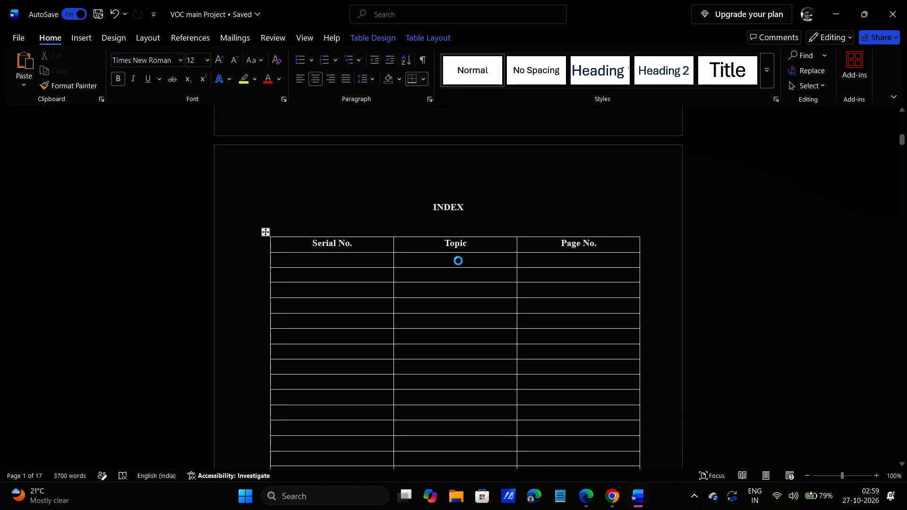
Copy the heading "Conceptual Framework of MSMEs" into the Index table's Topic cell below INTRODUCTION.
{"action": "scroll", "coordinate": [545, 208], "scroll_direction": "down", "scroll_amount": 13}
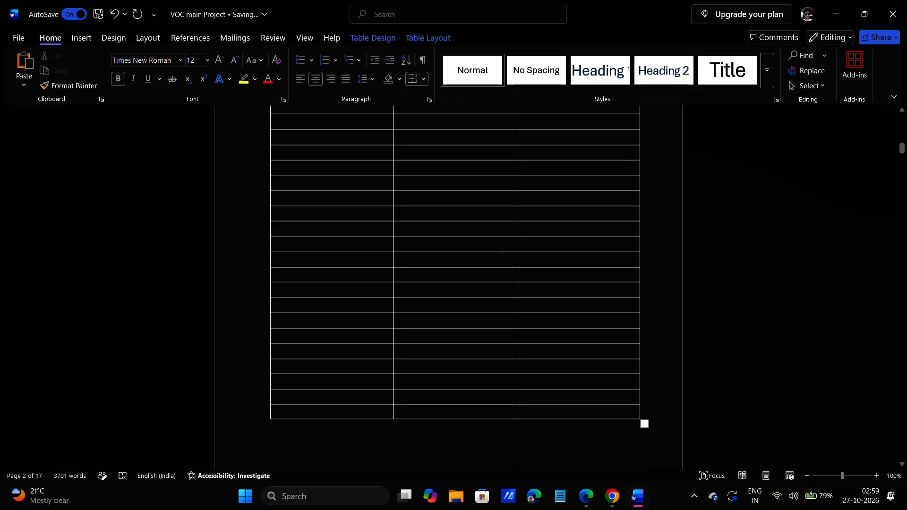
{"action": "scroll", "coordinate": [545, 208], "scroll_direction": "down", "scroll_amount": 20}
{"action": "scroll", "coordinate": [545, 208], "scroll_direction": "down", "scroll_amount": 16}
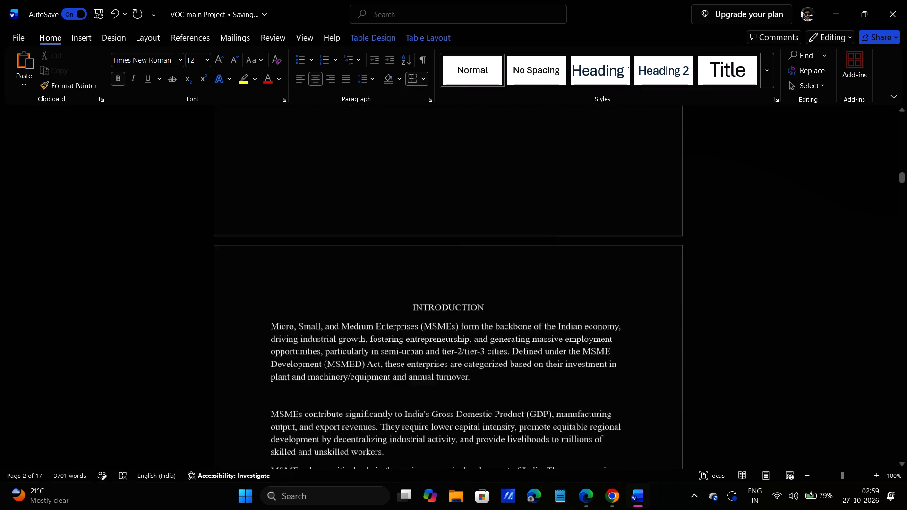
{"action": "scroll", "coordinate": [545, 208], "scroll_direction": "down", "scroll_amount": 20}
{"action": "scroll", "coordinate": [545, 208], "scroll_direction": "down", "scroll_amount": 2}
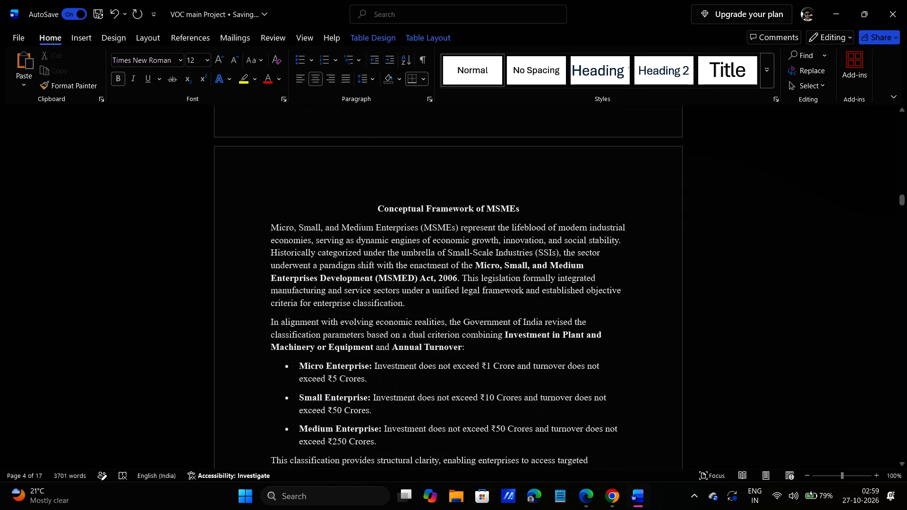
{"action": "scroll", "coordinate": [460, 202], "scroll_direction": "up", "scroll_amount": 15}
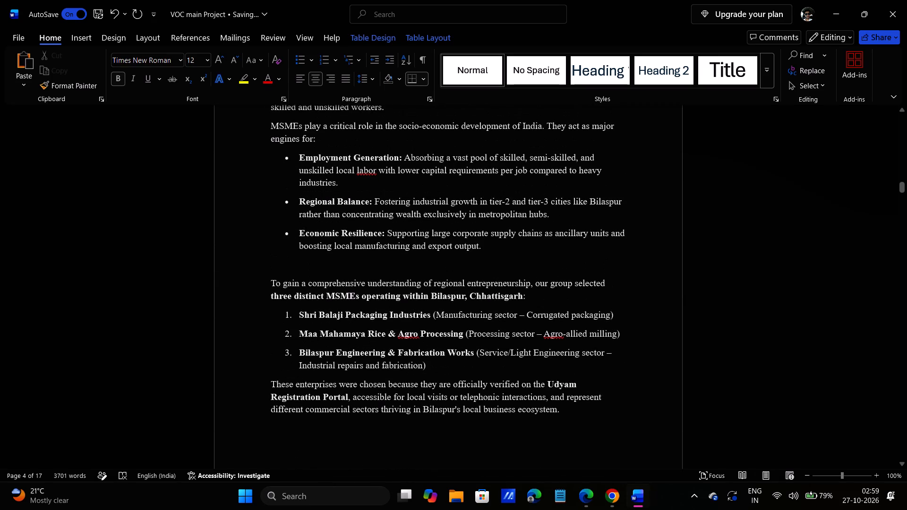
{"action": "scroll", "coordinate": [460, 202], "scroll_direction": "down", "scroll_amount": 16}
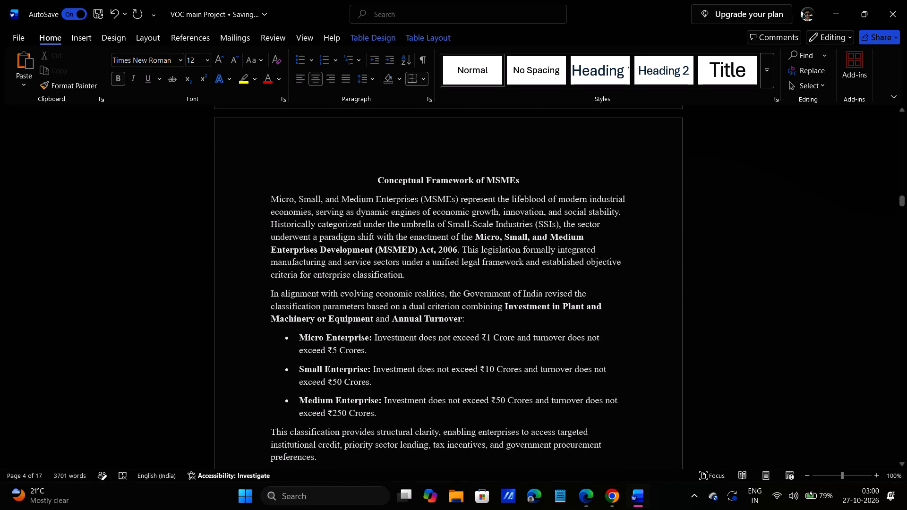
{"action": "left_click_drag", "start_coordinate": [376, 178], "coordinate": [544, 178]}
{"action": "key", "text": "ctrl+c"}
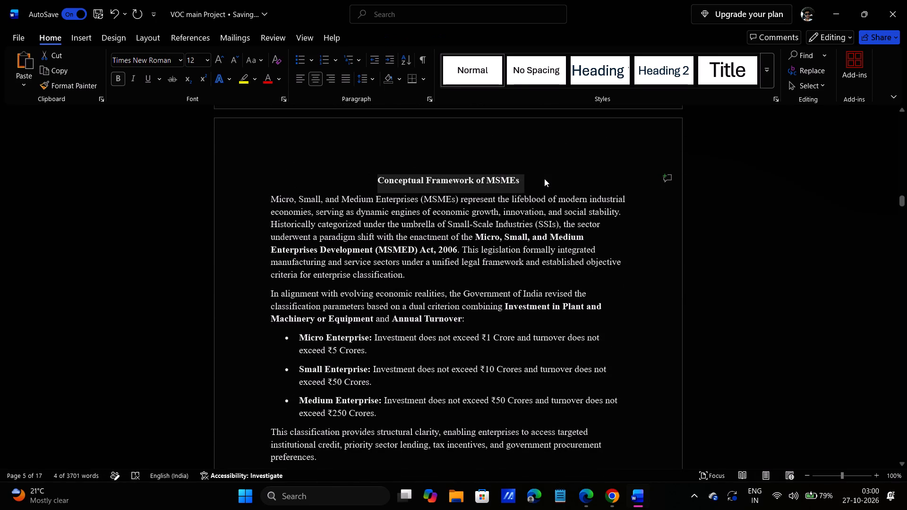
{"action": "scroll", "coordinate": [545, 179], "scroll_direction": "up", "scroll_amount": 20}
{"action": "scroll", "coordinate": [545, 179], "scroll_direction": "up", "scroll_amount": 16}
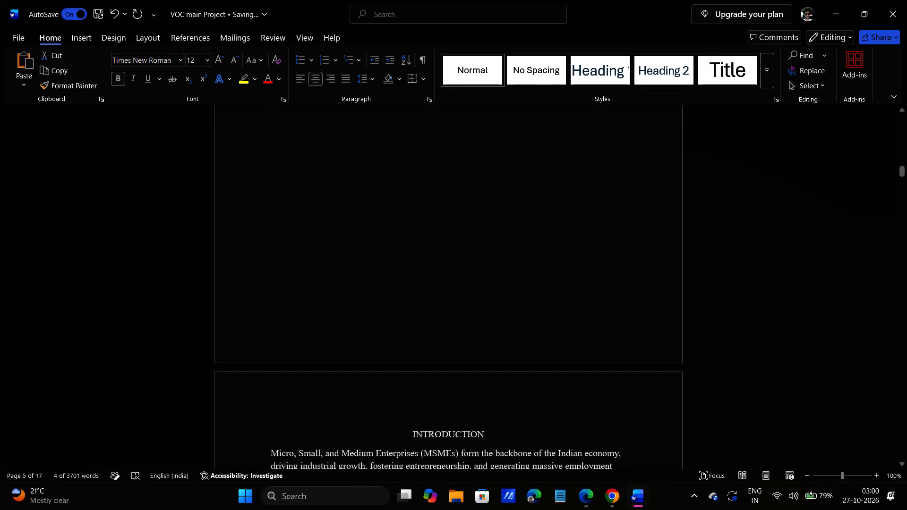
{"action": "scroll", "coordinate": [545, 179], "scroll_direction": "up", "scroll_amount": 20}
{"action": "scroll", "coordinate": [545, 179], "scroll_direction": "up", "scroll_amount": 14}
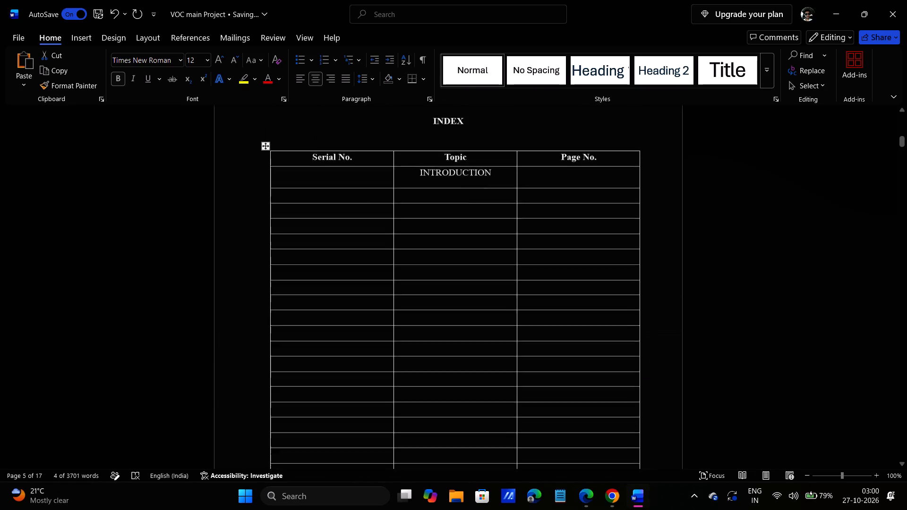
{"action": "left_click", "coordinate": [472, 229]}
{"action": "key", "text": "ctrl+v"}
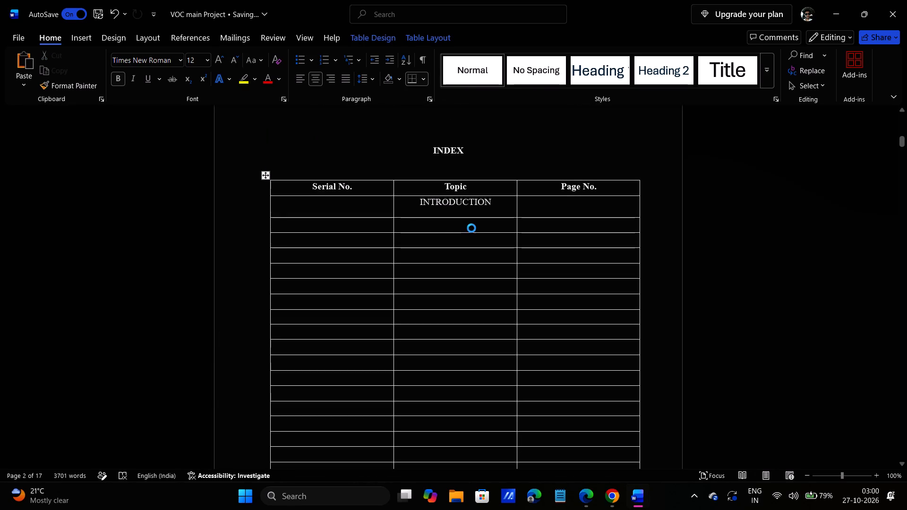
Copy the heading "RESEARCH OBJECTIVES & METHODOLOGY" into the Index table's third Topic row, below the Conceptual Framework entry.
{"action": "scroll", "coordinate": [524, 206], "scroll_direction": "down", "scroll_amount": 20}
{"action": "scroll", "coordinate": [524, 206], "scroll_direction": "down", "scroll_amount": 9}
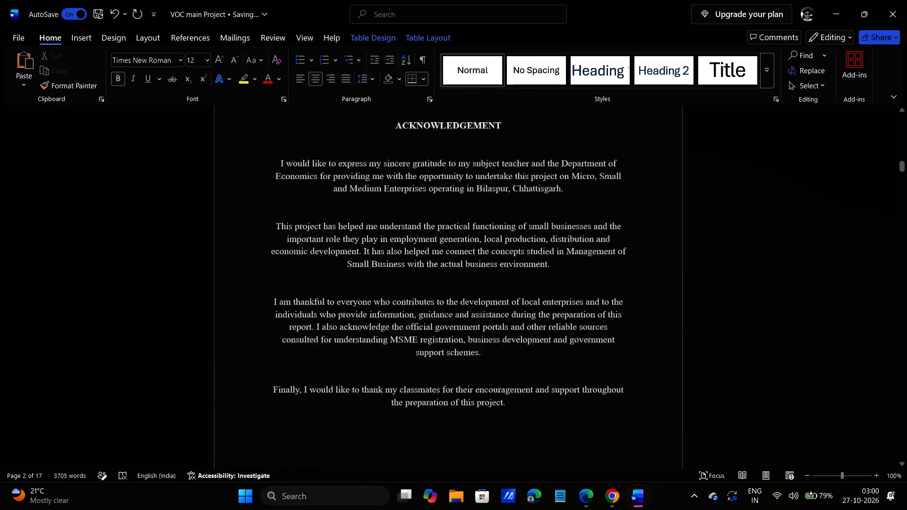
{"action": "scroll", "coordinate": [522, 215], "scroll_direction": "down", "scroll_amount": 20}
{"action": "scroll", "coordinate": [522, 215], "scroll_direction": "down", "scroll_amount": 19}
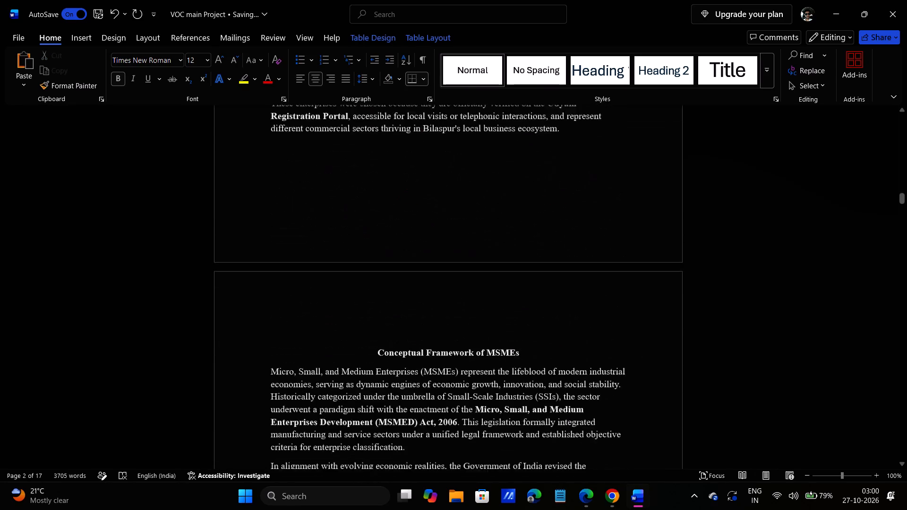
{"action": "scroll", "coordinate": [522, 215], "scroll_direction": "down", "scroll_amount": 17}
{"action": "scroll", "coordinate": [522, 215], "scroll_direction": "down", "scroll_amount": 6}
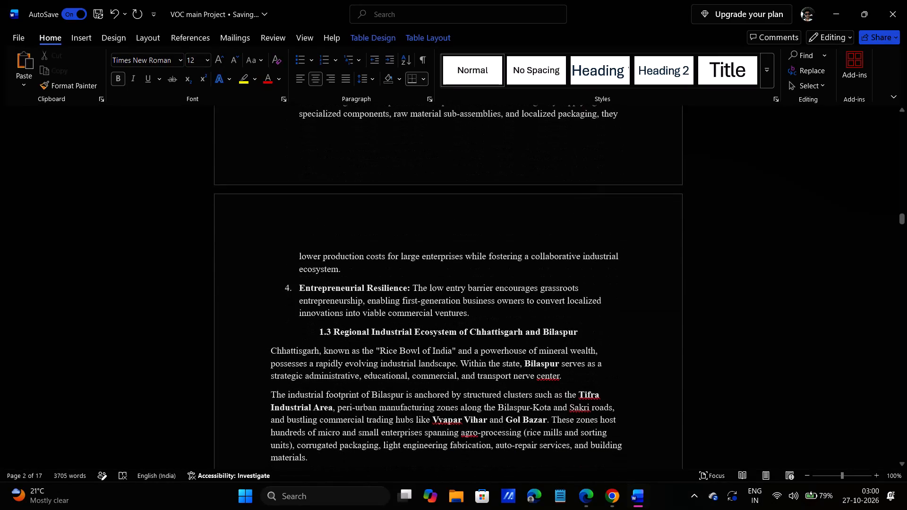
{"action": "scroll", "coordinate": [522, 215], "scroll_direction": "down", "scroll_amount": 4}
{"action": "scroll", "coordinate": [522, 215], "scroll_direction": "up", "scroll_amount": 17}
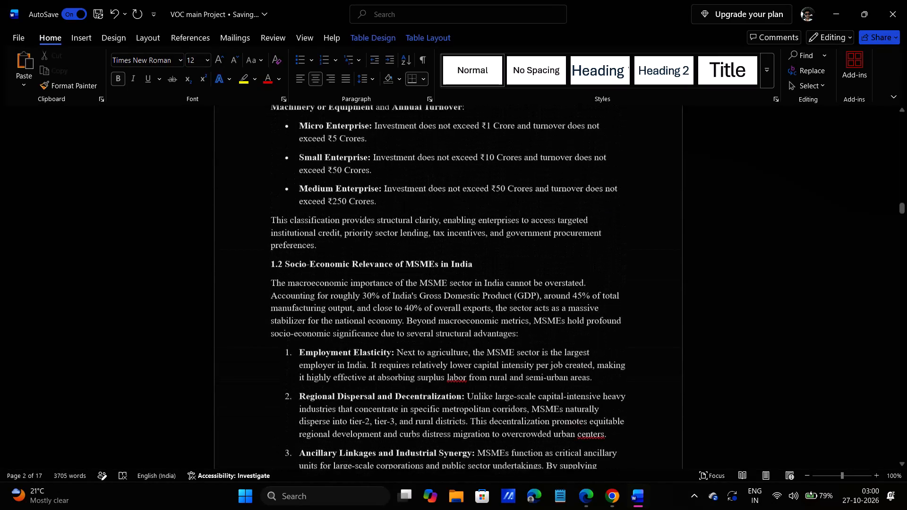
{"action": "scroll", "coordinate": [522, 215], "scroll_direction": "up", "scroll_amount": 5}
{"action": "scroll", "coordinate": [522, 215], "scroll_direction": "down", "scroll_amount": 4}
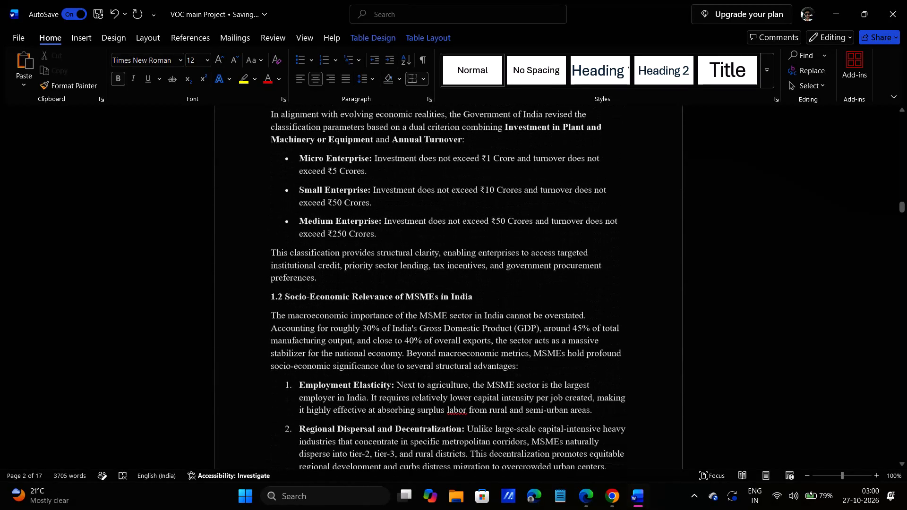
{"action": "scroll", "coordinate": [522, 215], "scroll_direction": "down", "scroll_amount": 15}
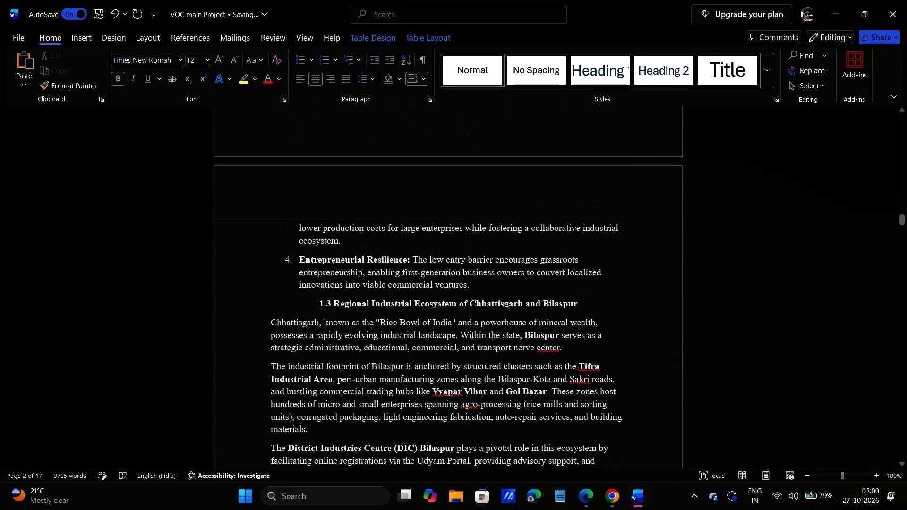
{"action": "scroll", "coordinate": [522, 215], "scroll_direction": "down", "scroll_amount": 10}
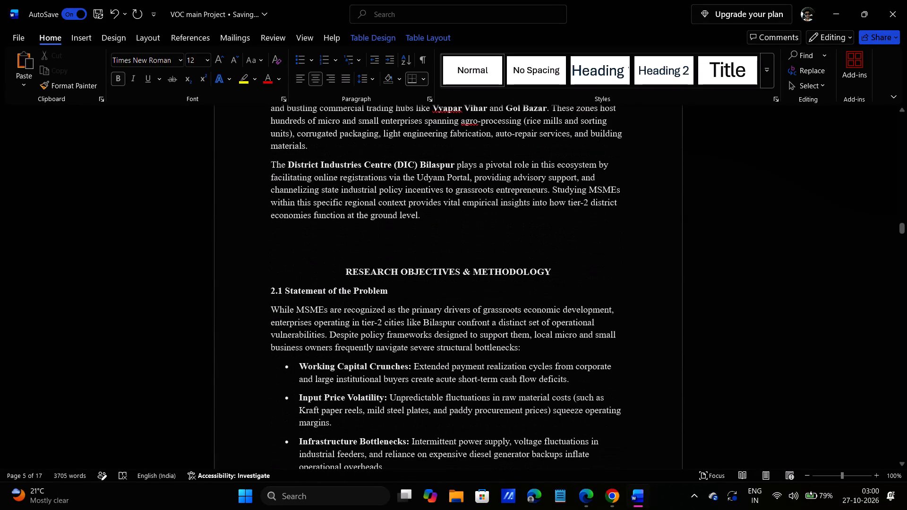
{"action": "left_click_drag", "start_coordinate": [342, 272], "coordinate": [545, 269]}
{"action": "key", "text": "ctrl+c"}
{"action": "scroll", "coordinate": [546, 267], "scroll_direction": "up", "scroll_amount": 20}
{"action": "scroll", "coordinate": [546, 267], "scroll_direction": "up", "scroll_amount": 17}
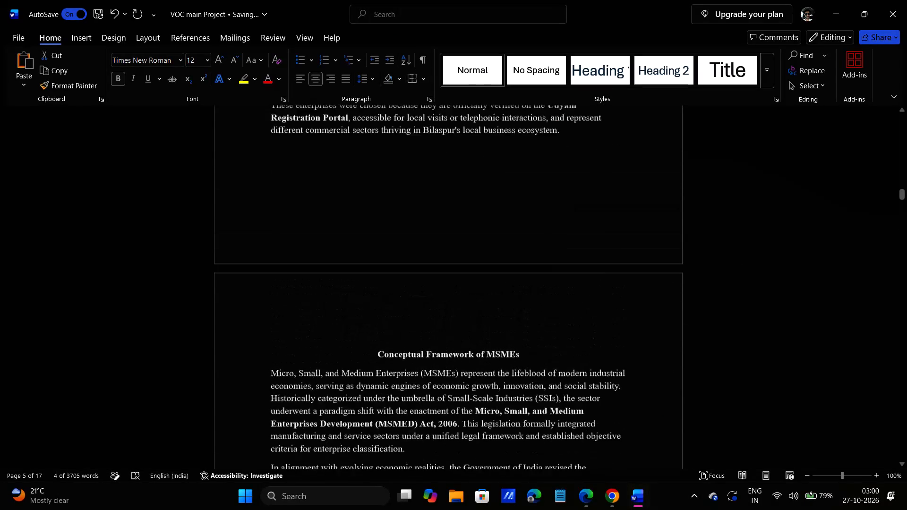
{"action": "scroll", "coordinate": [546, 267], "scroll_direction": "up", "scroll_amount": 20}
{"action": "scroll", "coordinate": [546, 267], "scroll_direction": "up", "scroll_amount": 16}
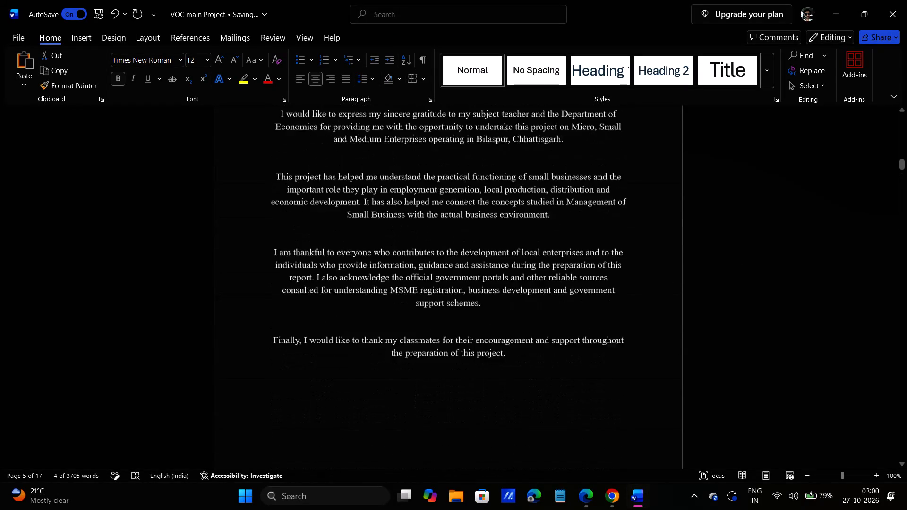
{"action": "scroll", "coordinate": [546, 267], "scroll_direction": "up", "scroll_amount": 20}
{"action": "scroll", "coordinate": [546, 267], "scroll_direction": "up", "scroll_amount": 11}
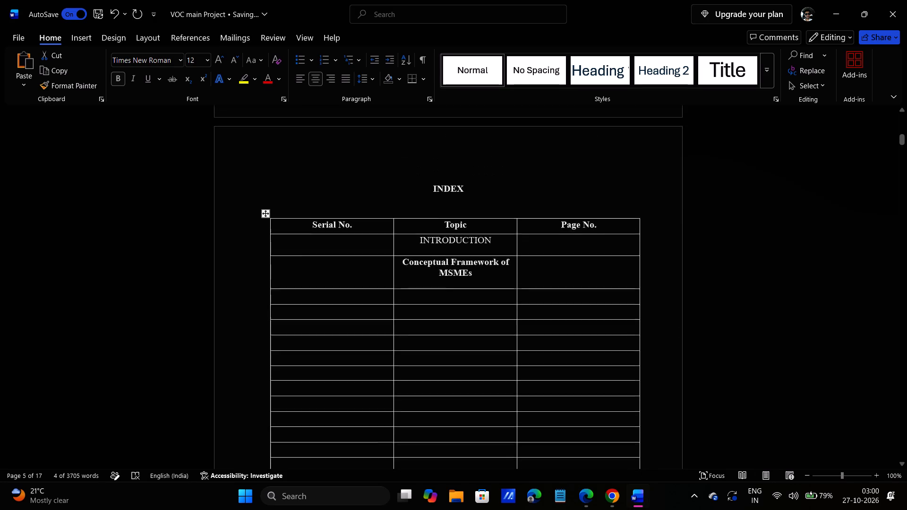
{"action": "left_click", "coordinate": [435, 316]}
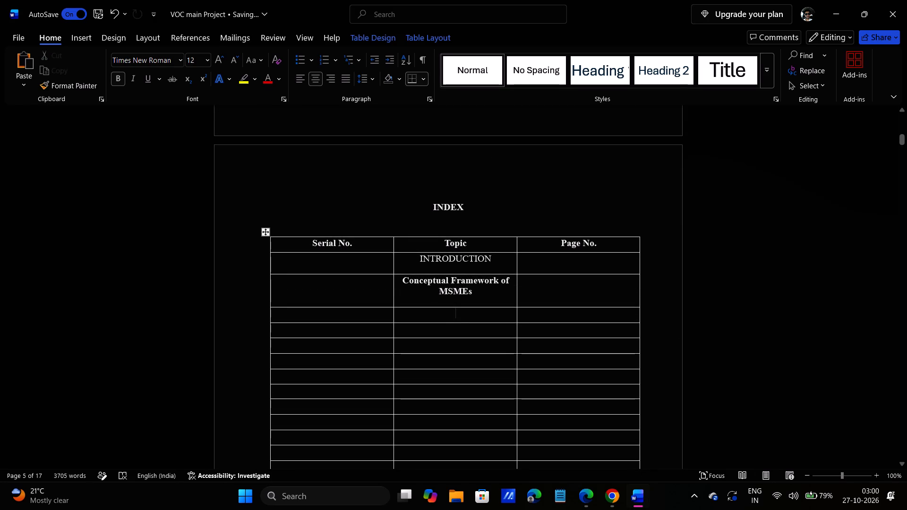
{"action": "key", "text": "ctrl+v"}
Set the font size of the three topic entries in the Index table to 10.
{"action": "scroll", "coordinate": [613, 272], "scroll_direction": "down", "scroll_amount": 5}
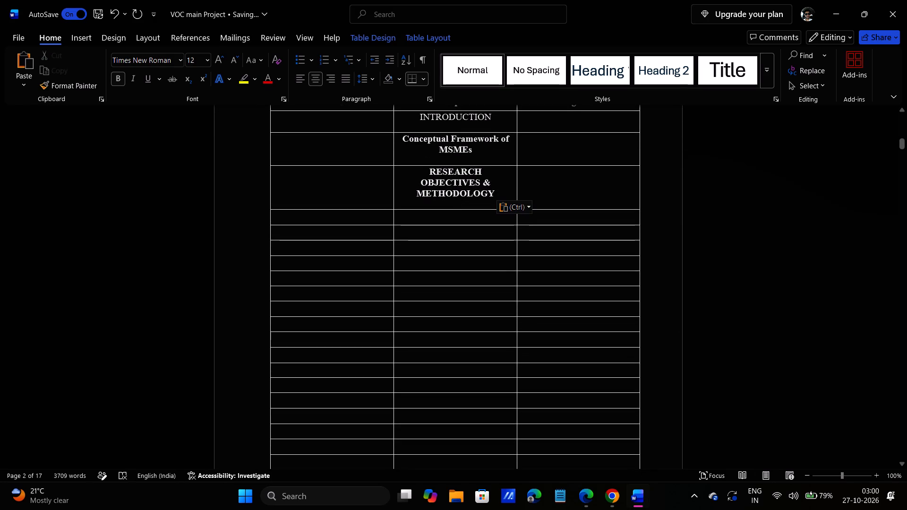
{"action": "scroll", "coordinate": [419, 143], "scroll_direction": "up", "scroll_amount": 1}
{"action": "left_click_drag", "start_coordinate": [419, 141], "coordinate": [460, 195]}
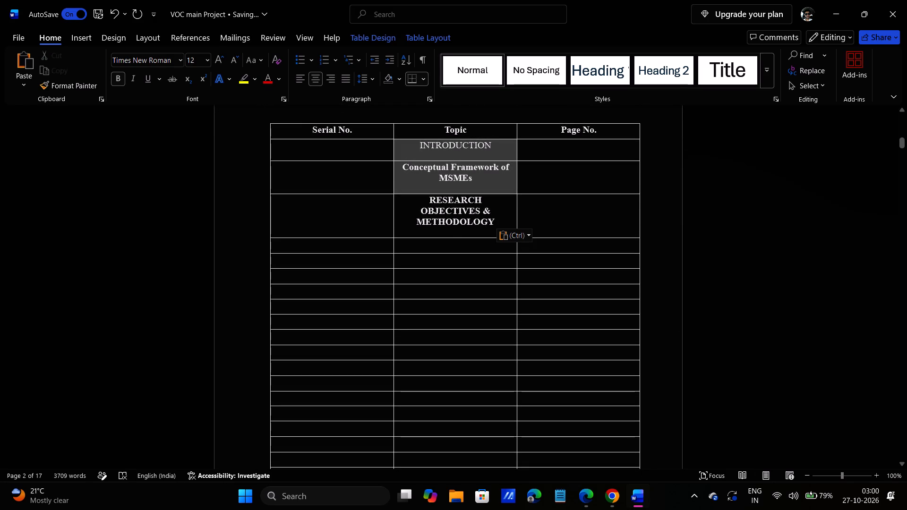
{"action": "left_click_drag", "start_coordinate": [460, 195], "coordinate": [470, 219]}
{"action": "left_click", "coordinate": [204, 62]}
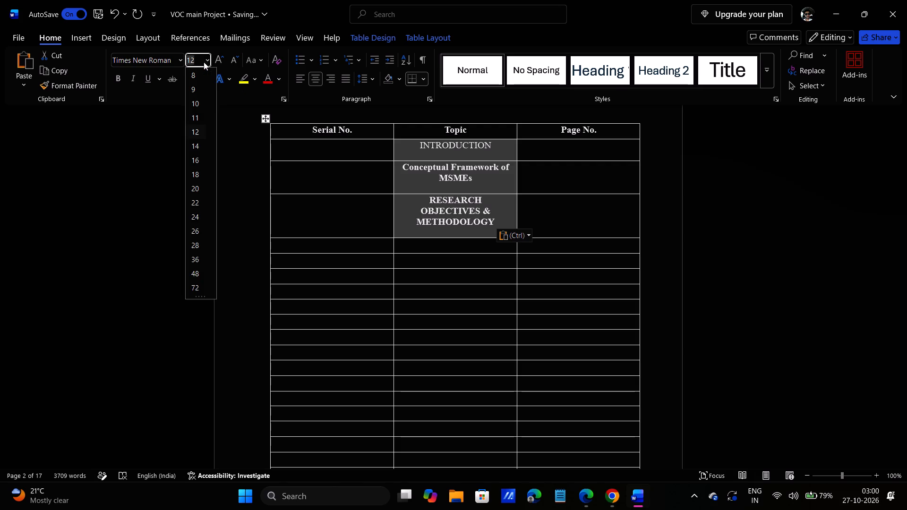
{"action": "left_click", "coordinate": [205, 106]}
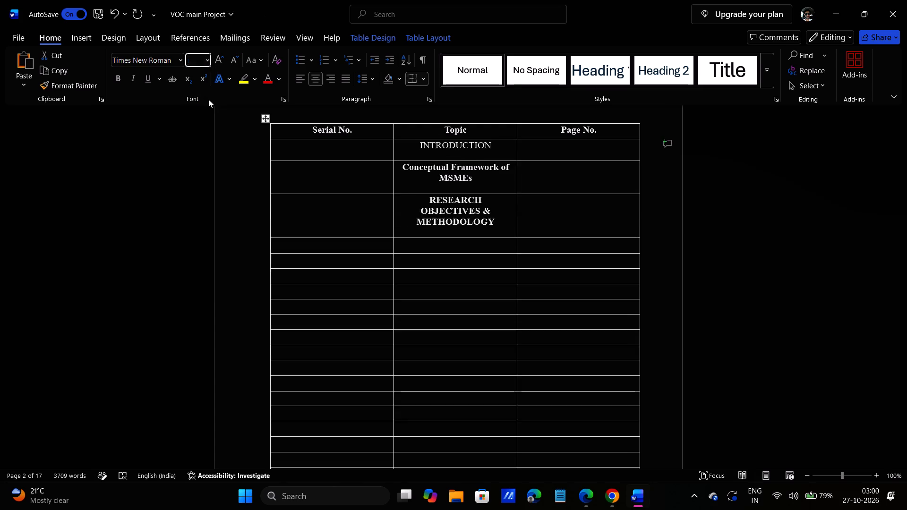
{"action": "left_click", "coordinate": [179, 146]}
{"action": "left_click", "coordinate": [759, 199]}
Delete blank lines above the ACKNOWLEDGEMENT heading to move it closer to the top of its page.
{"action": "scroll", "coordinate": [678, 219], "scroll_direction": "down", "scroll_amount": 2}
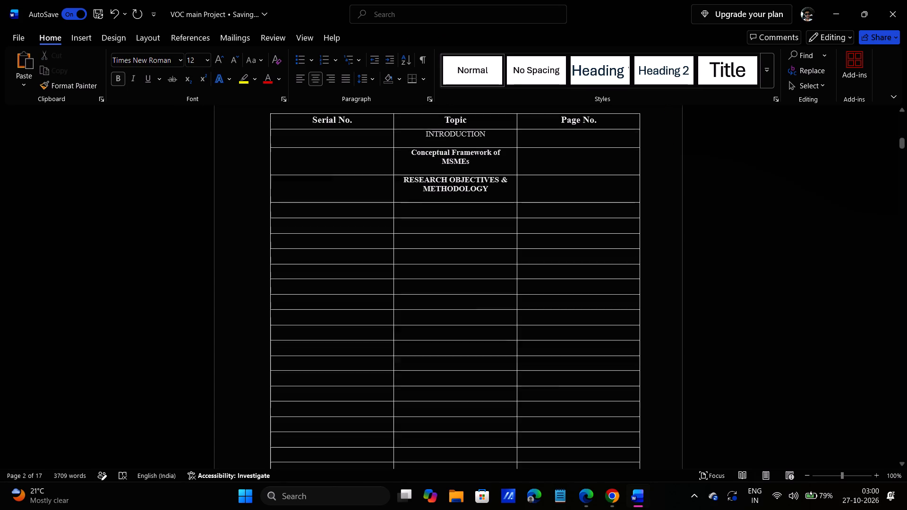
{"action": "scroll", "coordinate": [666, 224], "scroll_direction": "down", "scroll_amount": 20}
{"action": "scroll", "coordinate": [666, 224], "scroll_direction": "down", "scroll_amount": 9}
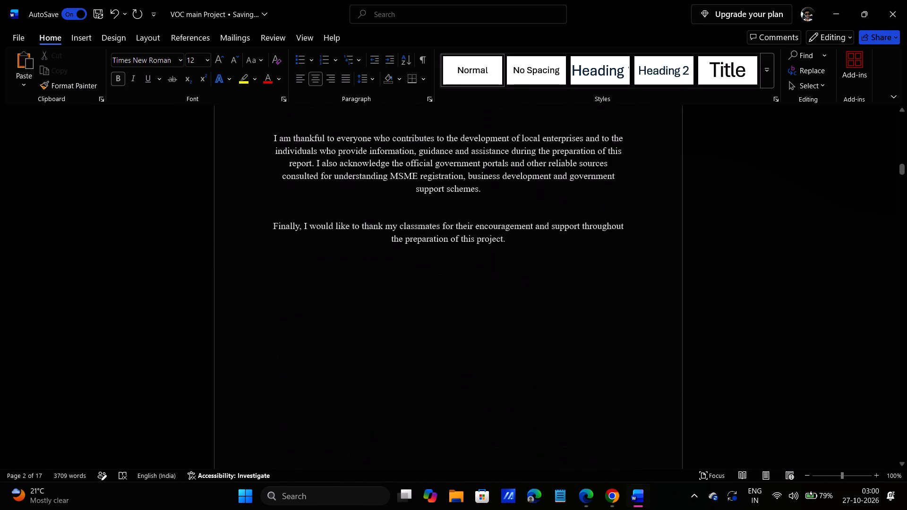
{"action": "scroll", "coordinate": [660, 223], "scroll_direction": "up", "scroll_amount": 10}
{"action": "left_click", "coordinate": [414, 217]}
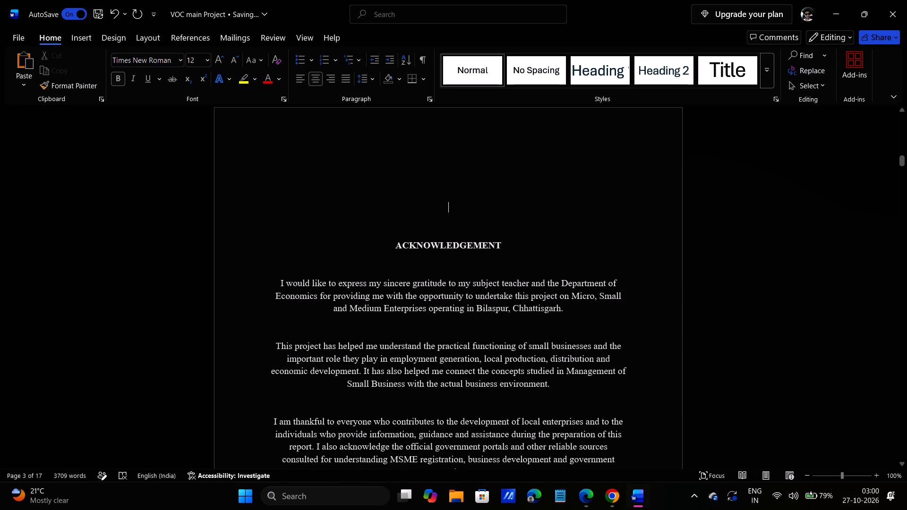
{"action": "key", "text": "BackSpace"}
{"action": "key", "text": "BackSpace"}
{"action": "key", "text": "BackSpace"}
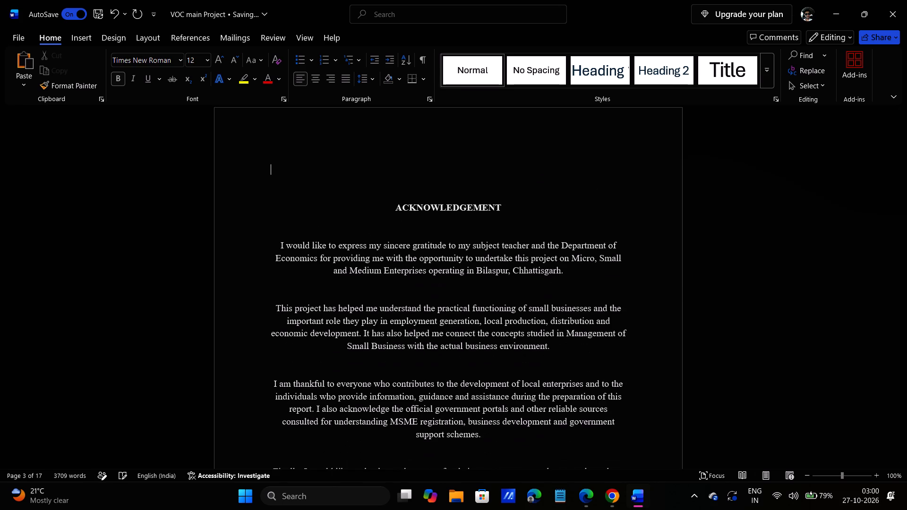
{"action": "scroll", "coordinate": [698, 199], "scroll_direction": "down", "scroll_amount": 16}
{"action": "scroll", "coordinate": [690, 206], "scroll_direction": "up", "scroll_amount": 6}
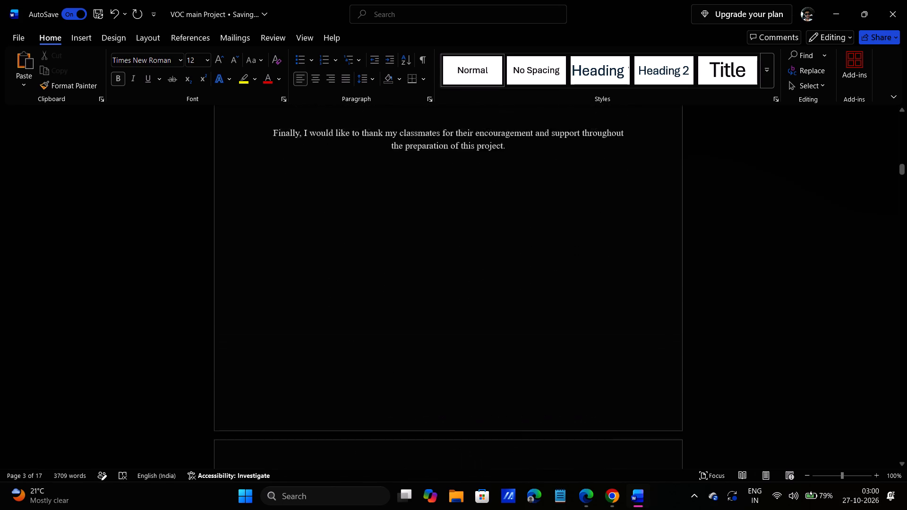
Set the font size of the ACKNOWLEDGEMENT heading and its body paragraphs to 14.
{"action": "scroll", "coordinate": [684, 206], "scroll_direction": "up", "scroll_amount": 7}
{"action": "scroll", "coordinate": [379, 175], "scroll_direction": "up", "scroll_amount": 1}
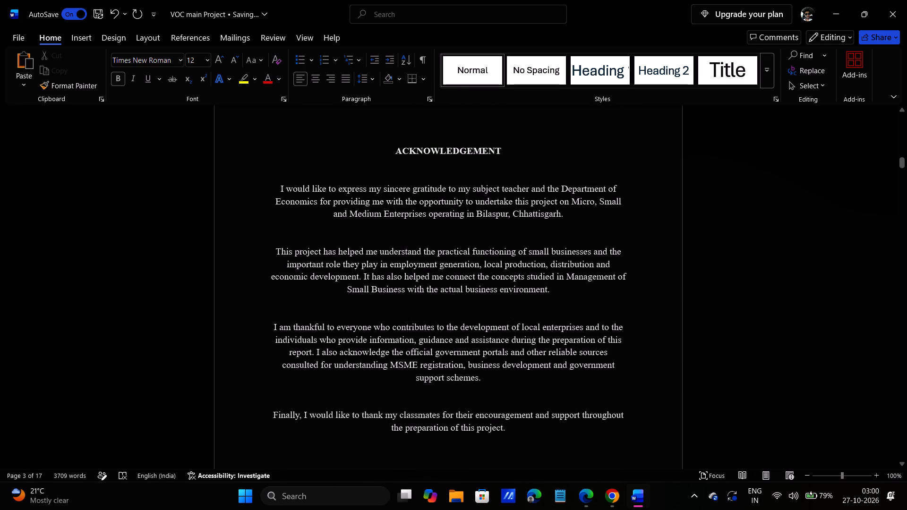
{"action": "left_click_drag", "start_coordinate": [385, 147], "coordinate": [543, 448]}
{"action": "left_click", "coordinate": [209, 63]}
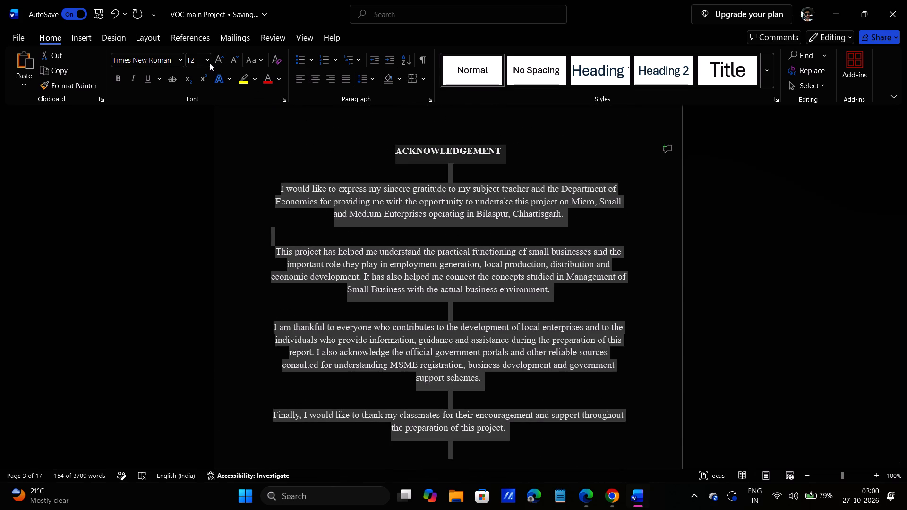
{"action": "left_click", "coordinate": [201, 147]}
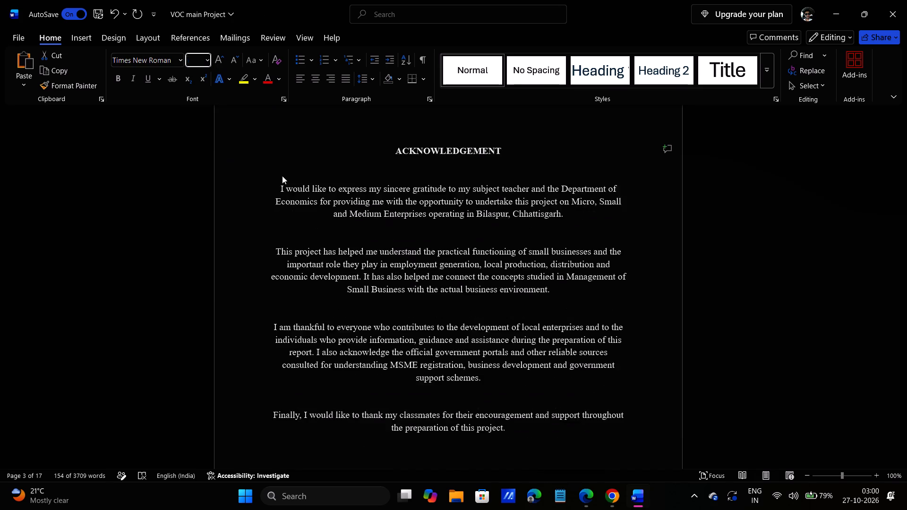
{"action": "left_click", "coordinate": [681, 239]}
Delete blank lines above the INTRODUCTION heading to move it closer to the top of its page.
{"action": "scroll", "coordinate": [642, 237], "scroll_direction": "down", "scroll_amount": 6}
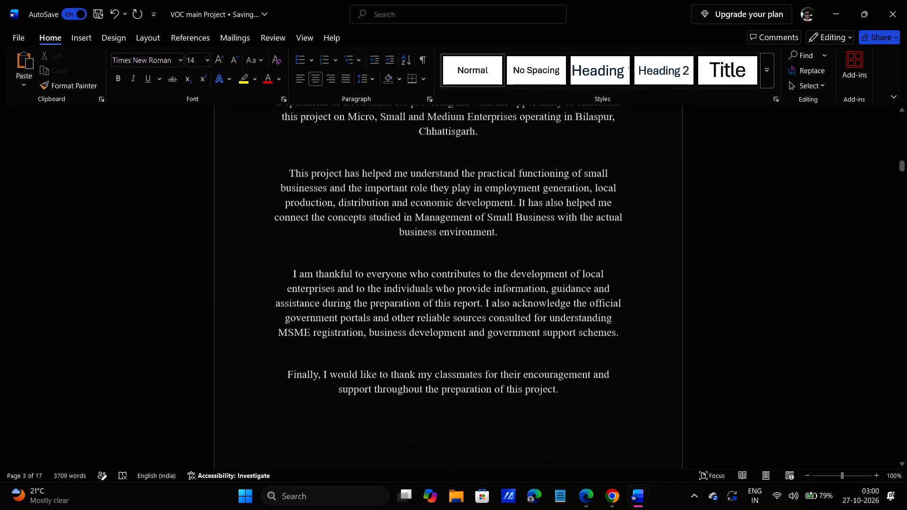
{"action": "scroll", "coordinate": [642, 237], "scroll_direction": "down", "scroll_amount": 20}
{"action": "scroll", "coordinate": [524, 229], "scroll_direction": "up", "scroll_amount": 3}
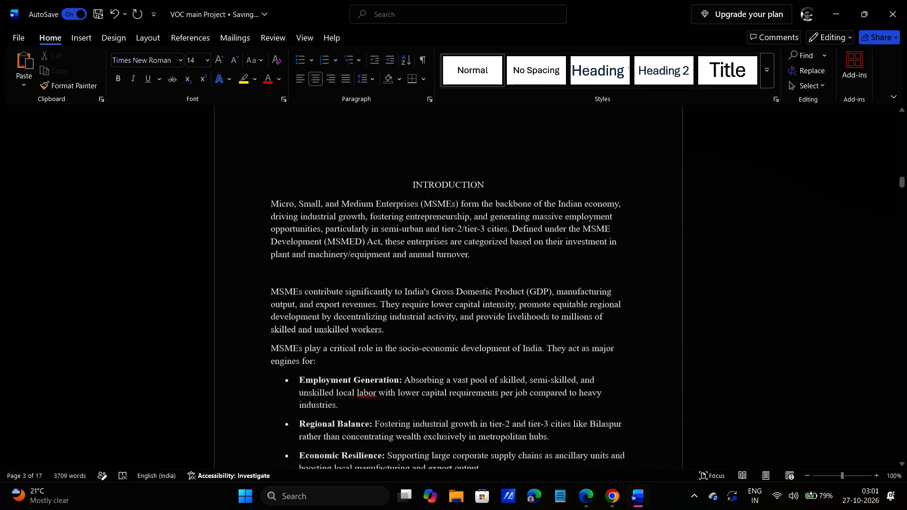
{"action": "left_click", "coordinate": [403, 188]}
{"action": "left_click", "coordinate": [484, 172]}
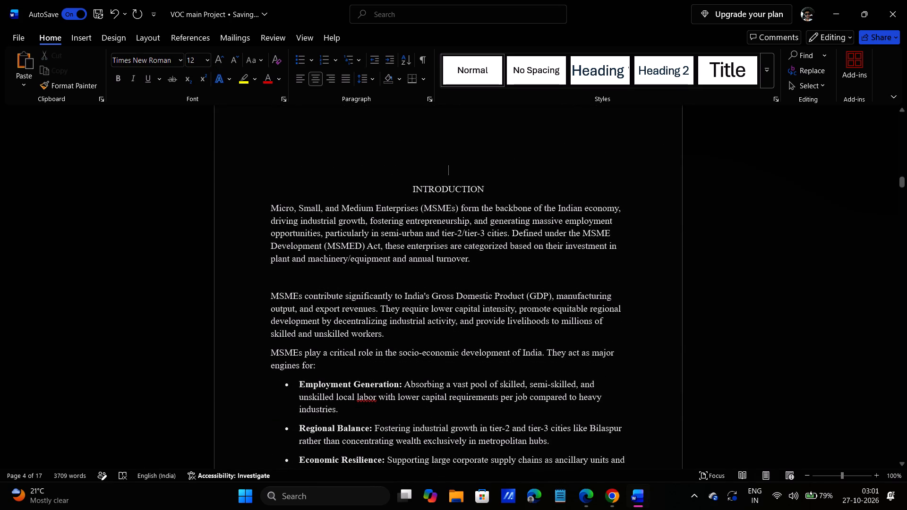
{"action": "key", "text": "BackSpace"}
{"action": "key", "text": "BackSpace"}
{"action": "key", "text": "BackSpace"}
Copy the heading "MSME PROFILES (COMPARATIVE OVERVIEW)" into the Index table's fourth Topic row, below the Research Objectives entry.
{"action": "scroll", "coordinate": [507, 187], "scroll_direction": "down", "scroll_amount": 4}
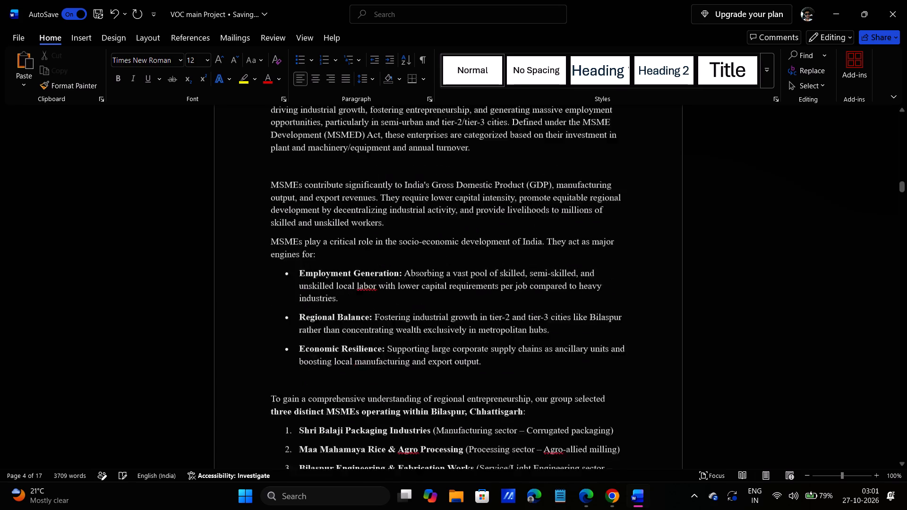
{"action": "scroll", "coordinate": [508, 191], "scroll_direction": "down", "scroll_amount": 20}
{"action": "scroll", "coordinate": [508, 191], "scroll_direction": "down", "scroll_amount": 20}
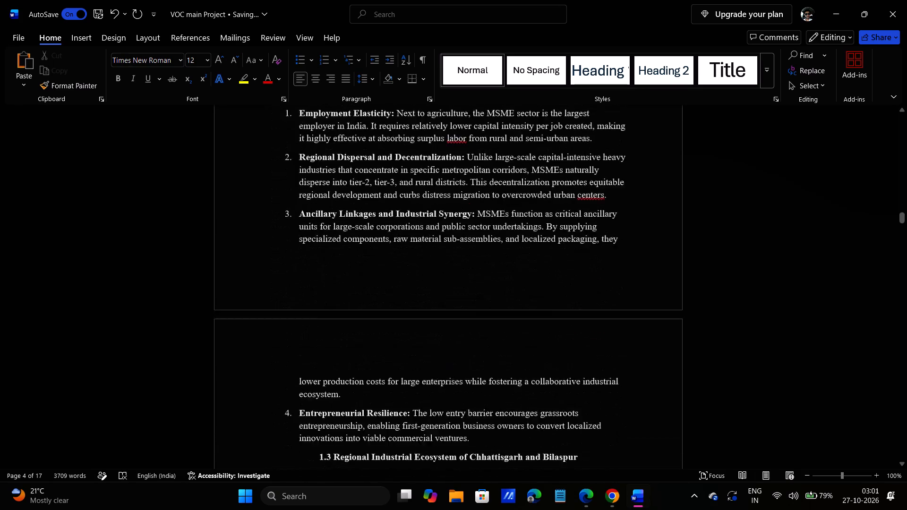
{"action": "scroll", "coordinate": [509, 191], "scroll_direction": "down", "scroll_amount": 11}
{"action": "scroll", "coordinate": [509, 191], "scroll_direction": "down", "scroll_amount": 12}
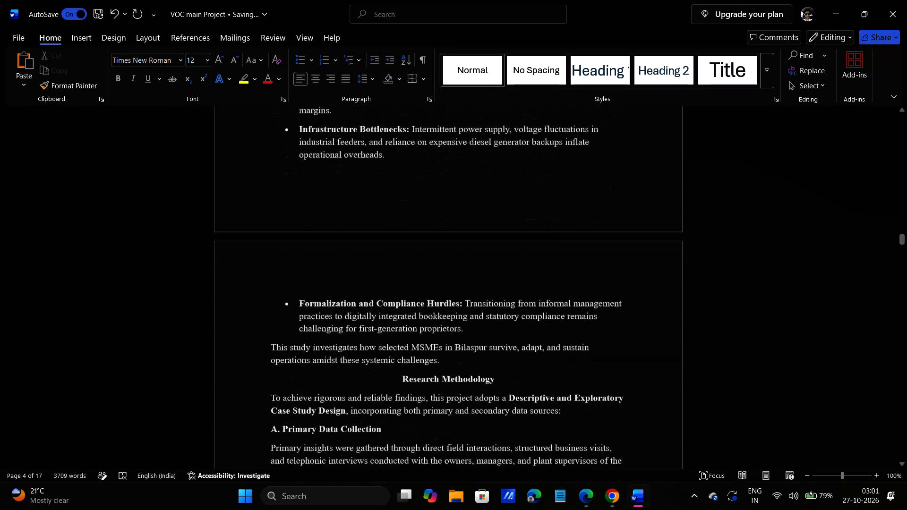
{"action": "scroll", "coordinate": [509, 191], "scroll_direction": "down", "scroll_amount": 4}
{"action": "scroll", "coordinate": [411, 208], "scroll_direction": "down", "scroll_amount": 2}
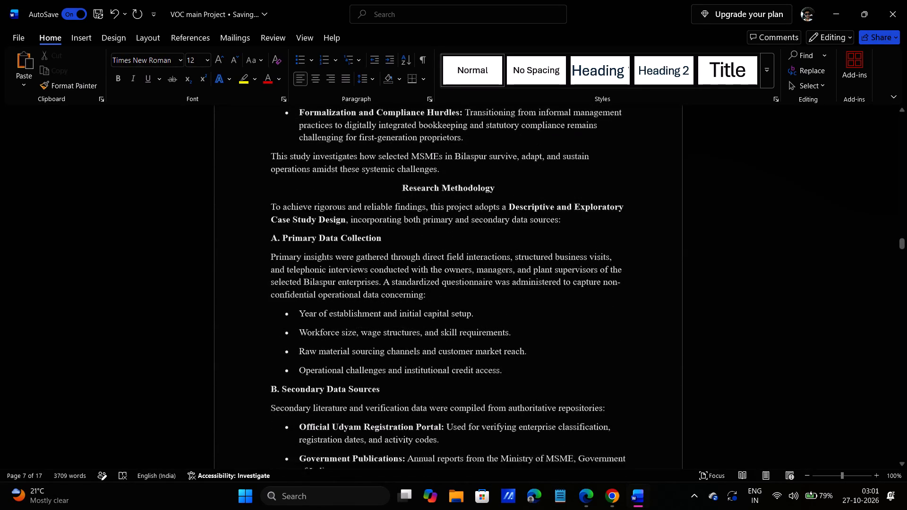
{"action": "scroll", "coordinate": [411, 208], "scroll_direction": "down", "scroll_amount": 10}
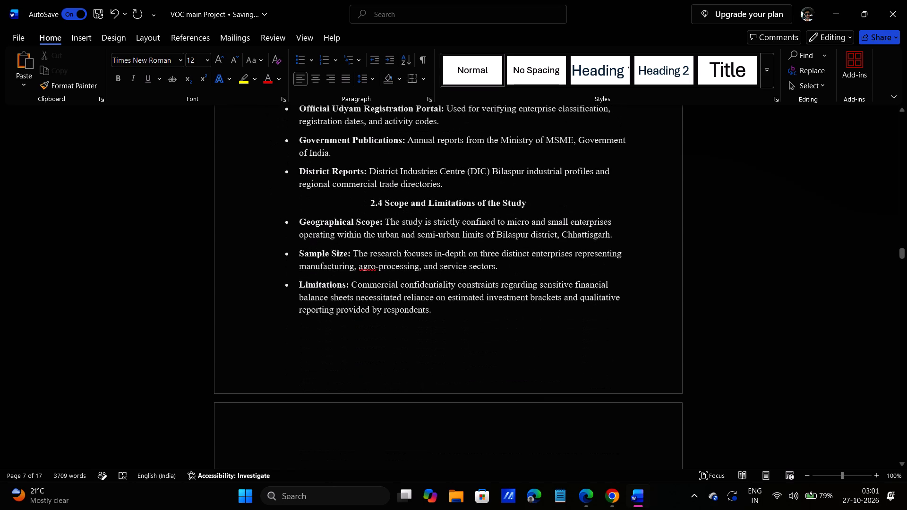
{"action": "scroll", "coordinate": [407, 190], "scroll_direction": "down", "scroll_amount": 11}
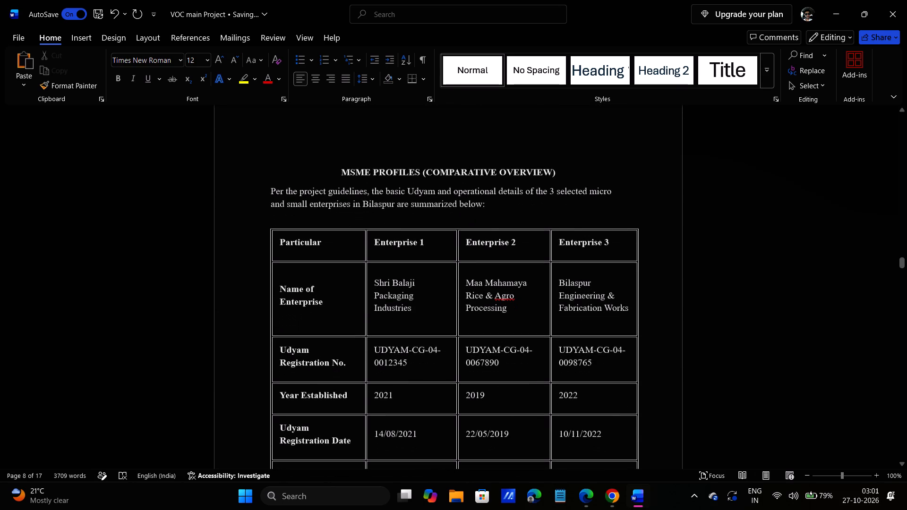
{"action": "left_click_drag", "start_coordinate": [341, 178], "coordinate": [607, 164]}
{"action": "left_click", "coordinate": [600, 164]}
{"action": "left_click_drag", "start_coordinate": [571, 165], "coordinate": [576, 163]}
{"action": "left_click", "coordinate": [576, 163]}
{"action": "left_click_drag", "start_coordinate": [558, 169], "coordinate": [510, 176]}
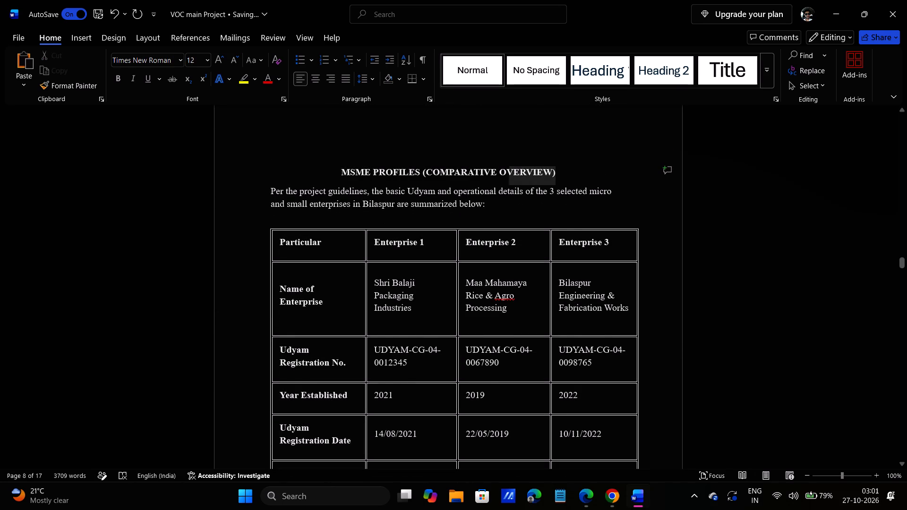
{"action": "left_click_drag", "start_coordinate": [510, 176], "coordinate": [345, 174]}
{"action": "key", "text": "ctrl+c"}
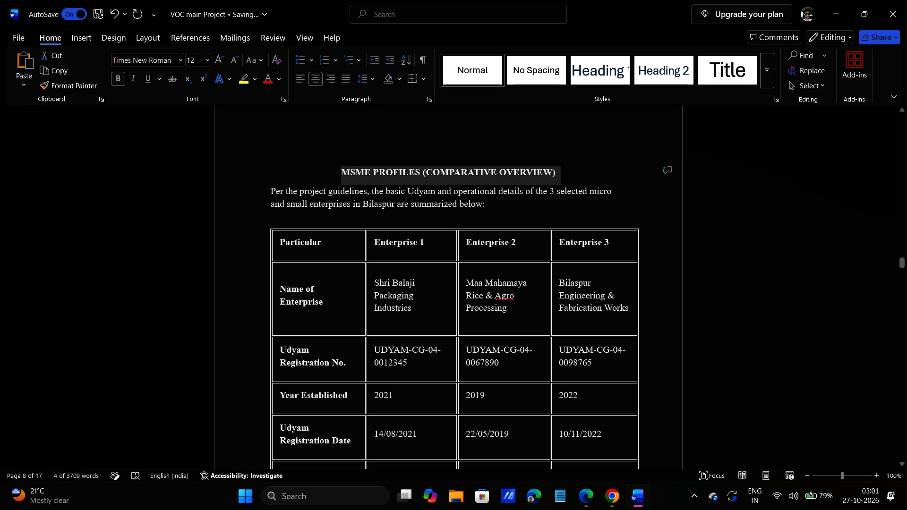
{"action": "scroll", "coordinate": [604, 170], "scroll_direction": "up", "scroll_amount": 20}
{"action": "scroll", "coordinate": [604, 170], "scroll_direction": "up", "scroll_amount": 8}
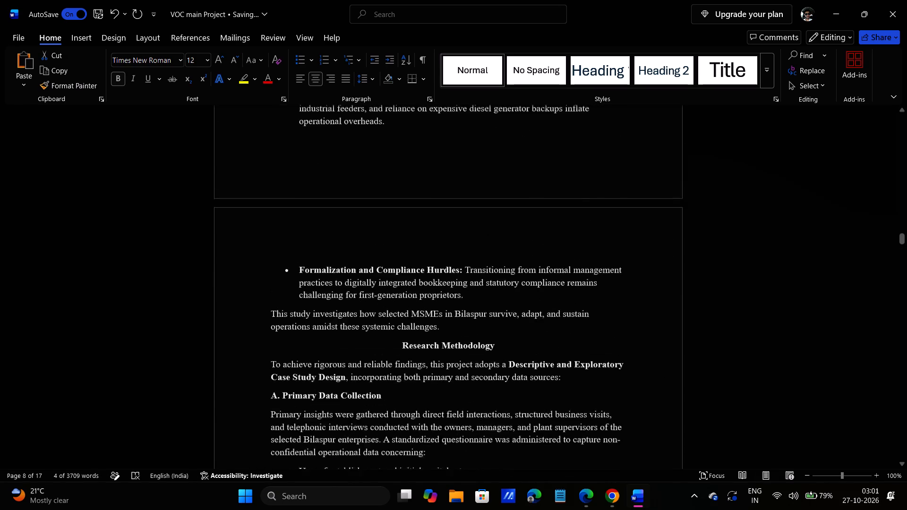
{"action": "scroll", "coordinate": [604, 170], "scroll_direction": "up", "scroll_amount": 20}
{"action": "scroll", "coordinate": [604, 170], "scroll_direction": "up", "scroll_amount": 11}
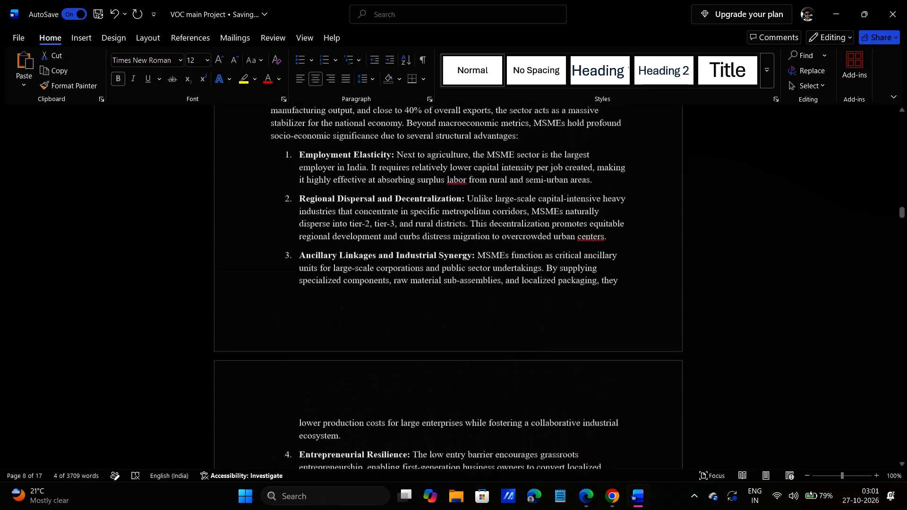
{"action": "scroll", "coordinate": [604, 170], "scroll_direction": "up", "scroll_amount": 20}
{"action": "scroll", "coordinate": [604, 170], "scroll_direction": "up", "scroll_amount": 11}
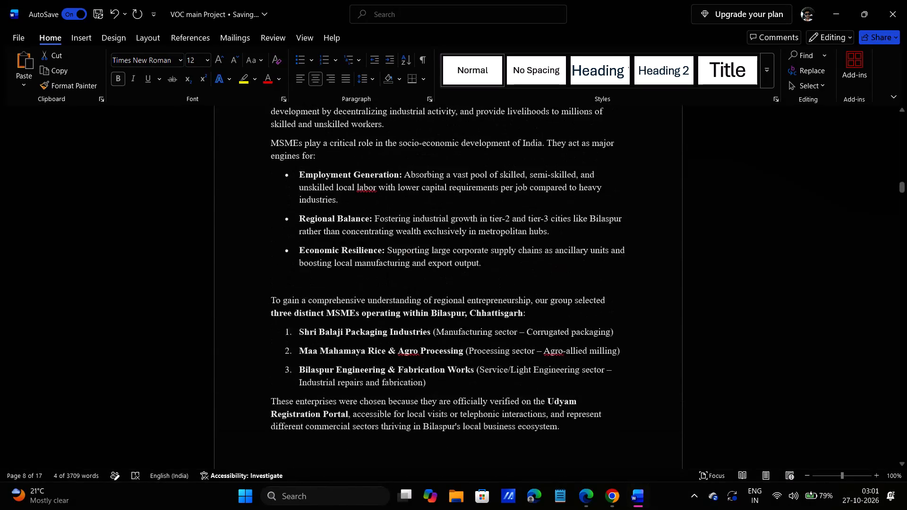
{"action": "scroll", "coordinate": [604, 170], "scroll_direction": "up", "scroll_amount": 20}
{"action": "scroll", "coordinate": [604, 170], "scroll_direction": "up", "scroll_amount": 11}
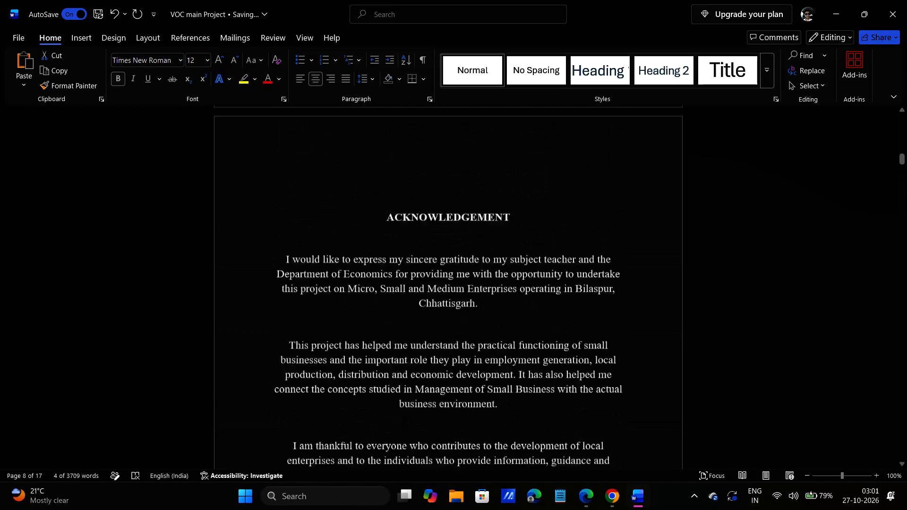
{"action": "scroll", "coordinate": [604, 170], "scroll_direction": "up", "scroll_amount": 20}
{"action": "scroll", "coordinate": [604, 170], "scroll_direction": "up", "scroll_amount": 2}
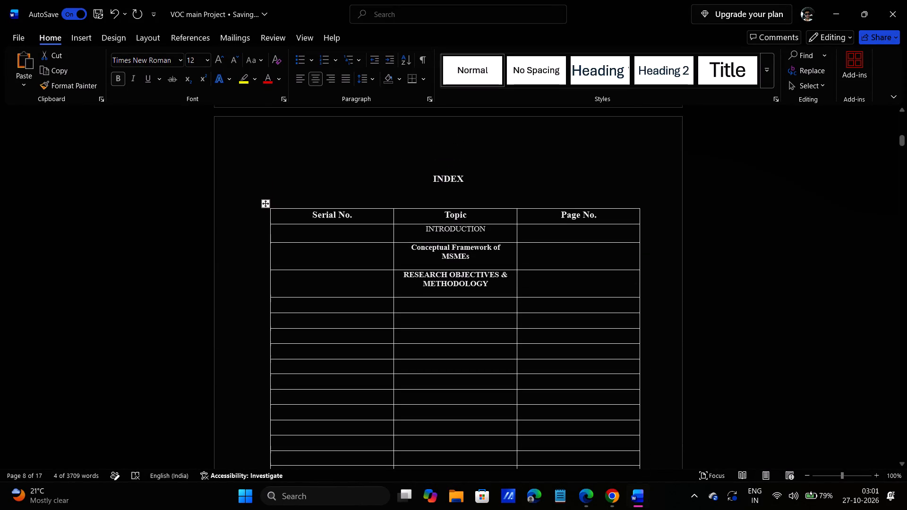
{"action": "left_click", "coordinate": [451, 306]}
{"action": "key", "text": "ctrl+v"}
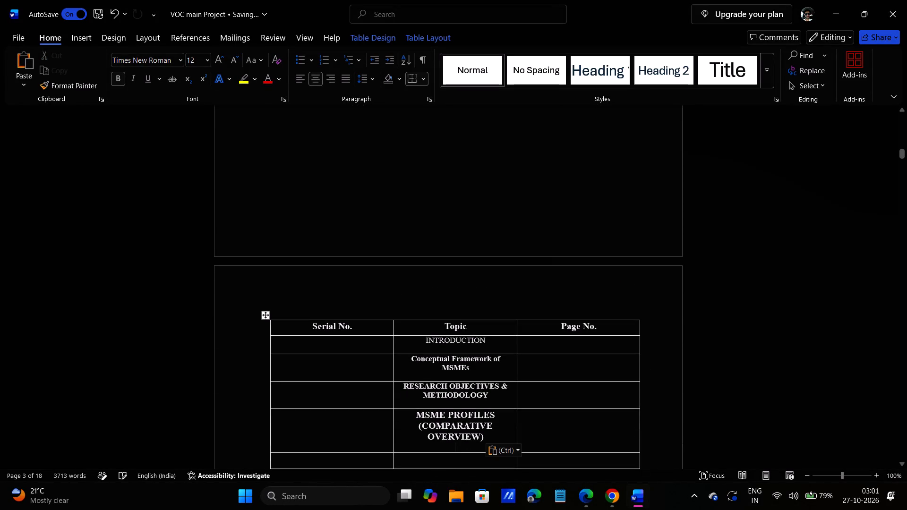
Set the font size of the four topic entries in the Index table, INTRODUCTION through MSME PROFILES, to 10.
{"action": "scroll", "coordinate": [609, 279], "scroll_direction": "up", "scroll_amount": 20}
{"action": "scroll", "coordinate": [609, 279], "scroll_direction": "up", "scroll_amount": 4}
{"action": "scroll", "coordinate": [608, 279], "scroll_direction": "down", "scroll_amount": 5}
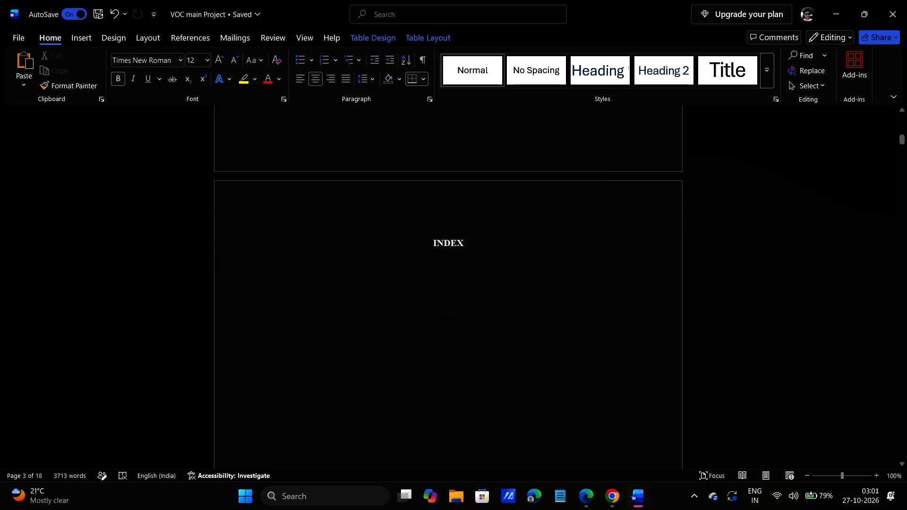
{"action": "scroll", "coordinate": [598, 296], "scroll_direction": "down", "scroll_amount": 20}
{"action": "scroll", "coordinate": [604, 295], "scroll_direction": "down", "scroll_amount": 3}
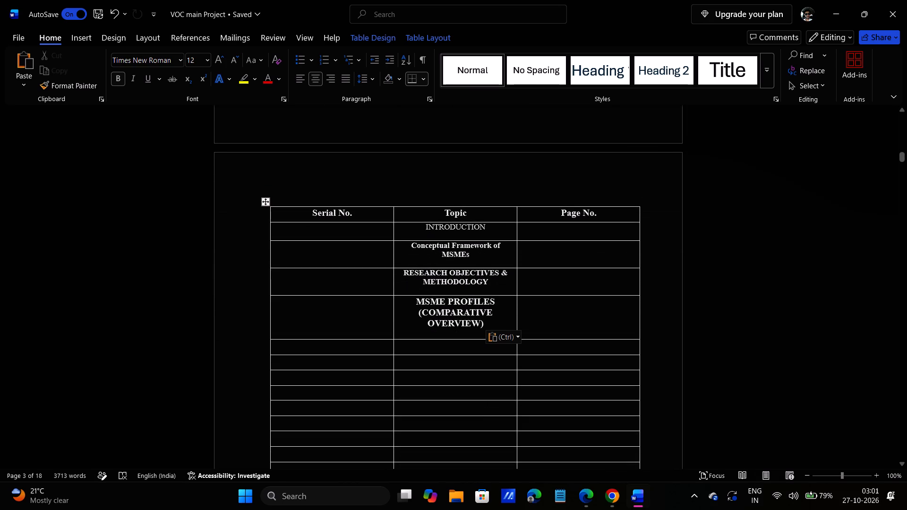
{"action": "left_click_drag", "start_coordinate": [416, 302], "coordinate": [507, 331]}
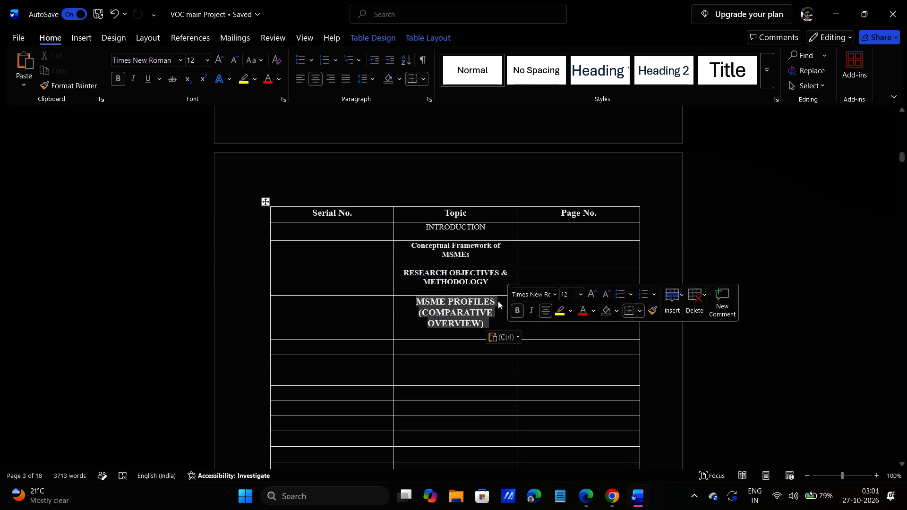
{"action": "left_click_drag", "start_coordinate": [424, 227], "coordinate": [473, 320]}
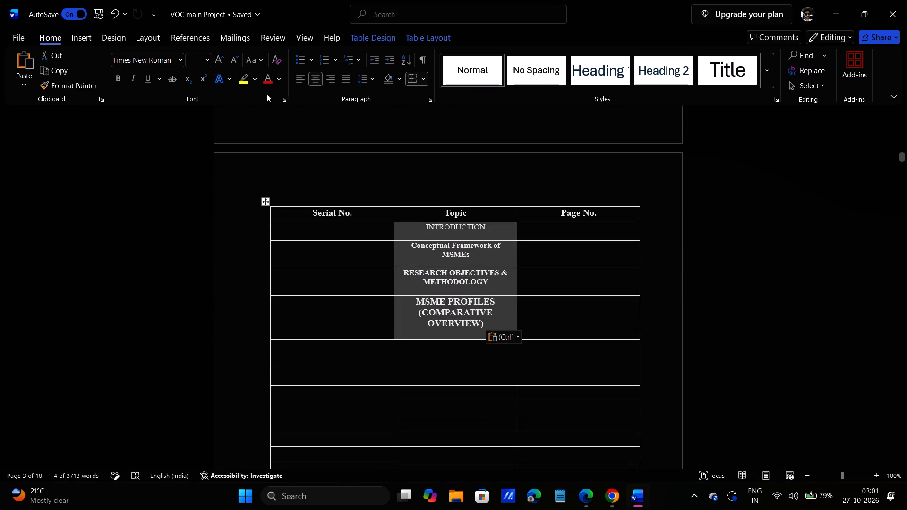
{"action": "left_click", "coordinate": [207, 59]}
{"action": "left_click", "coordinate": [200, 106]}
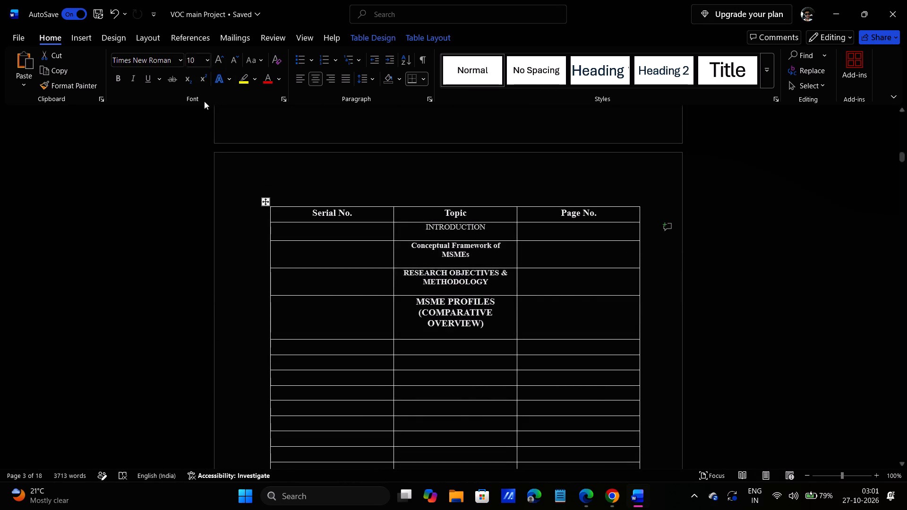
{"action": "scroll", "coordinate": [566, 198], "scroll_direction": "up", "scroll_amount": 20}
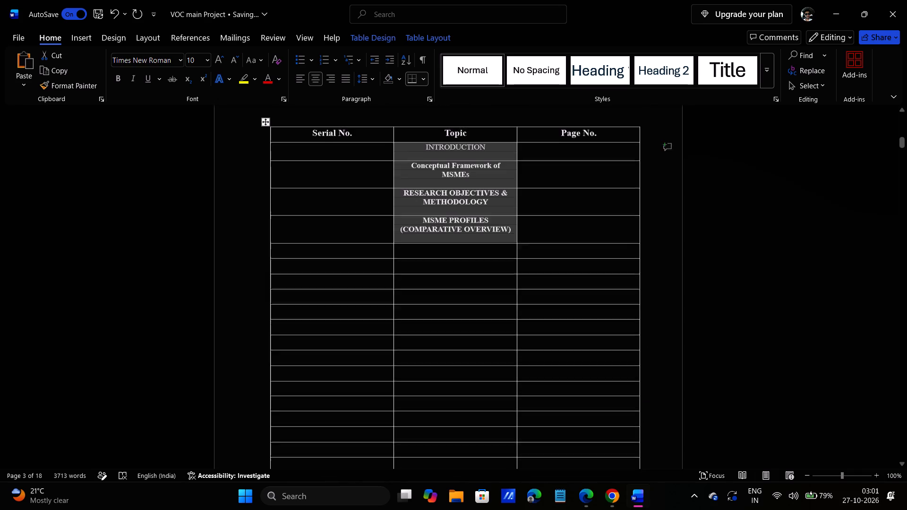
{"action": "left_click", "coordinate": [764, 204]}
Copy the heading "PROFILES OF THE SELECTED BILASPUR MSMEs" into the Index table's fifth Topic row, below the MSME PROFILES entry.
{"action": "scroll", "coordinate": [764, 204], "scroll_direction": "down", "scroll_amount": 19}
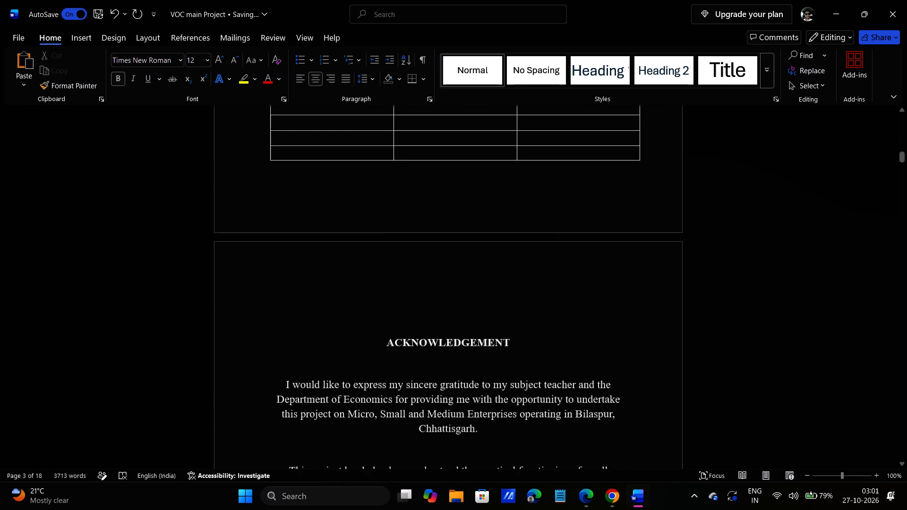
{"action": "scroll", "coordinate": [763, 205], "scroll_direction": "down", "scroll_amount": 8}
{"action": "scroll", "coordinate": [906, 172], "scroll_direction": "down", "scroll_amount": 20}
{"action": "scroll", "coordinate": [906, 172], "scroll_direction": "down", "scroll_amount": 3}
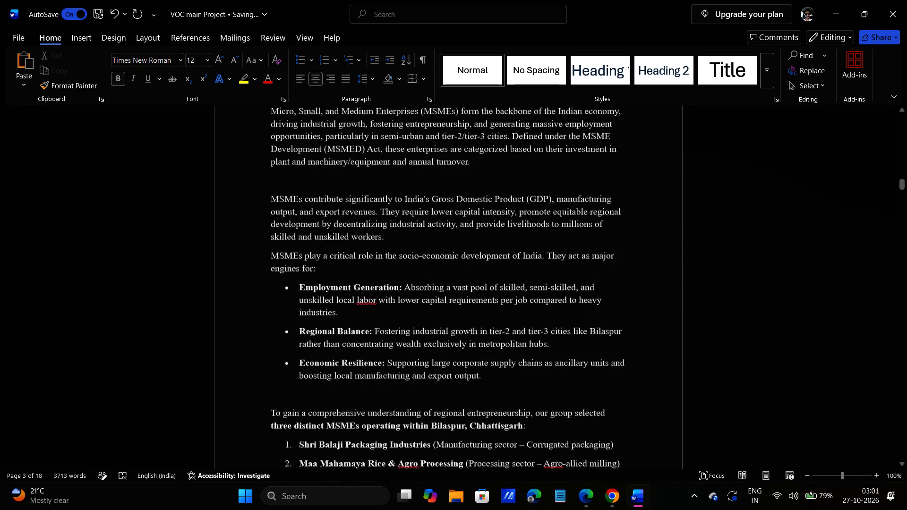
{"action": "scroll", "coordinate": [716, 256], "scroll_direction": "down", "scroll_amount": 9}
{"action": "scroll", "coordinate": [628, 284], "scroll_direction": "down", "scroll_amount": 19}
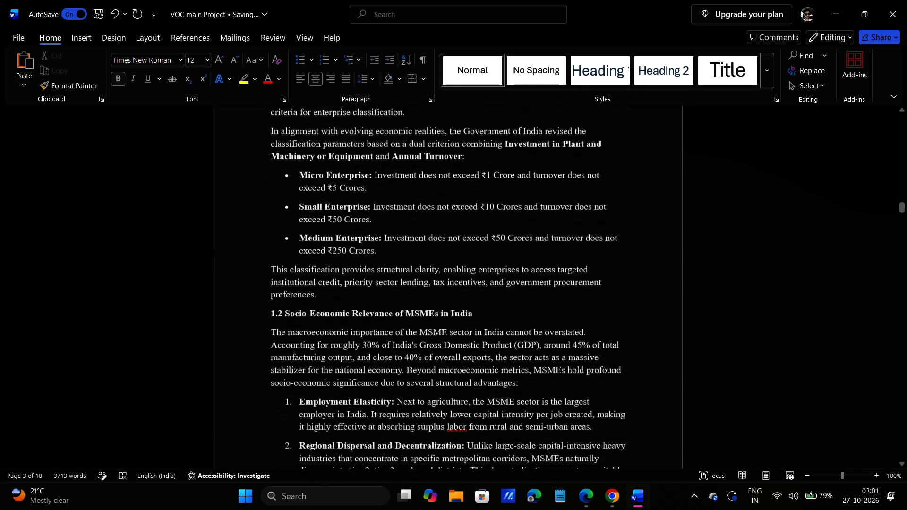
{"action": "scroll", "coordinate": [608, 301], "scroll_direction": "down", "scroll_amount": 19}
{"action": "scroll", "coordinate": [592, 329], "scroll_direction": "down", "scroll_amount": 12}
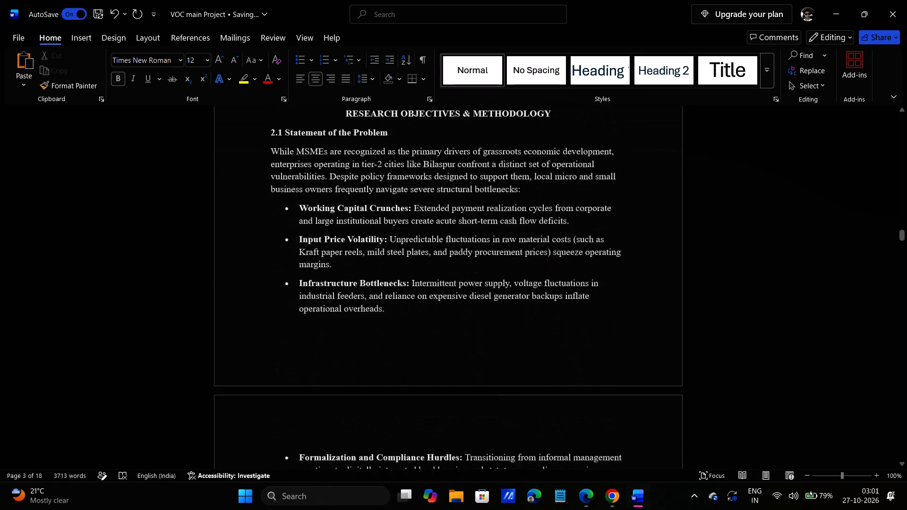
{"action": "scroll", "coordinate": [590, 333], "scroll_direction": "down", "scroll_amount": 16}
{"action": "scroll", "coordinate": [589, 333], "scroll_direction": "down", "scroll_amount": 6}
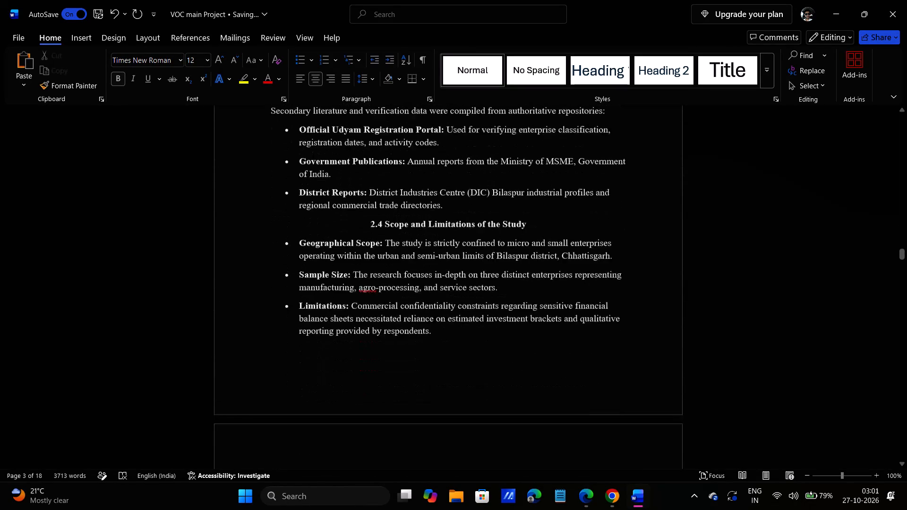
{"action": "scroll", "coordinate": [589, 333], "scroll_direction": "down", "scroll_amount": 18}
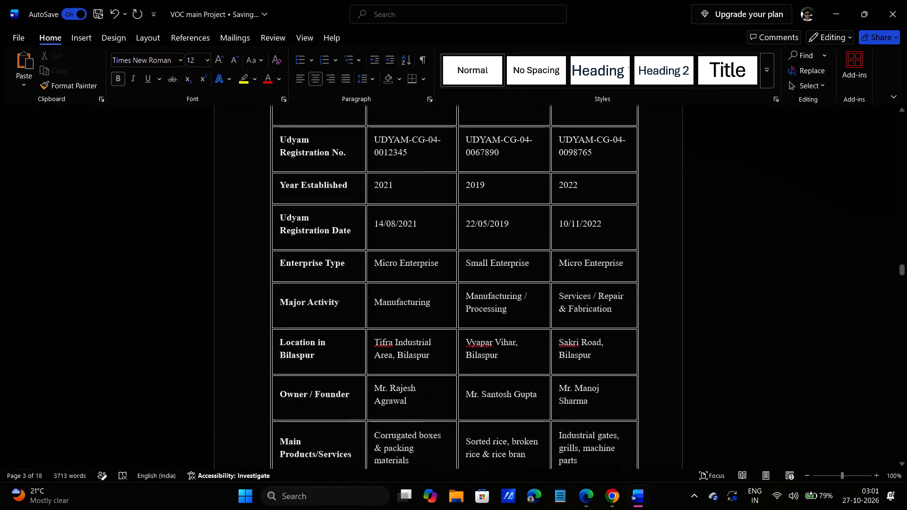
{"action": "scroll", "coordinate": [582, 346], "scroll_direction": "down", "scroll_amount": 10}
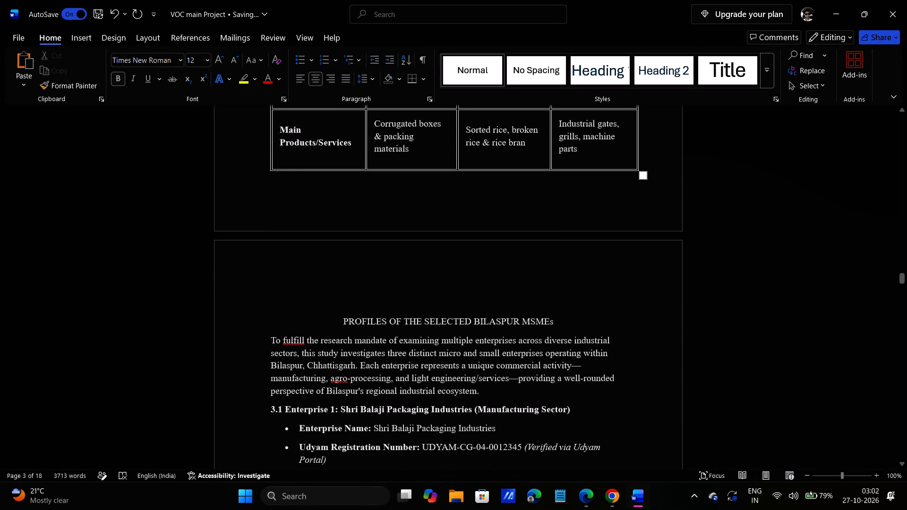
{"action": "left_click_drag", "start_coordinate": [373, 332], "coordinate": [562, 316]}
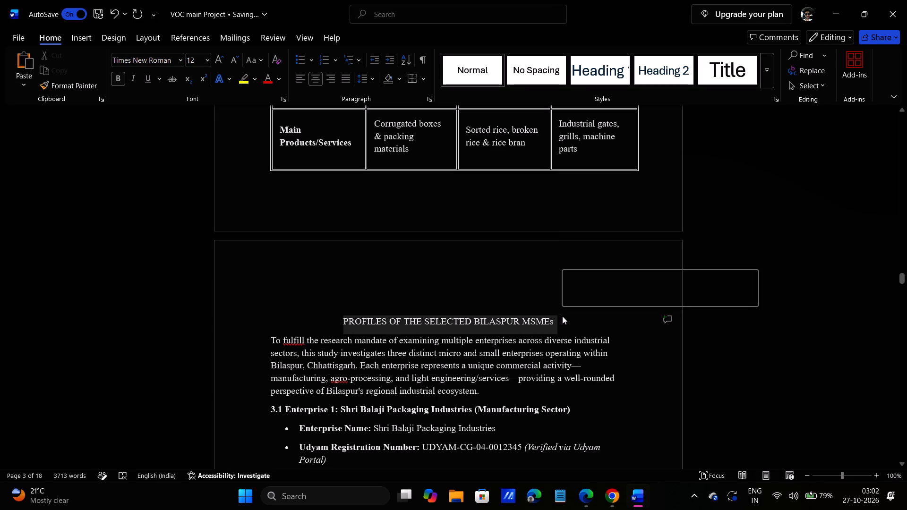
{"action": "key", "text": "ctrl+c"}
{"action": "scroll", "coordinate": [579, 284], "scroll_direction": "up", "scroll_amount": 2}
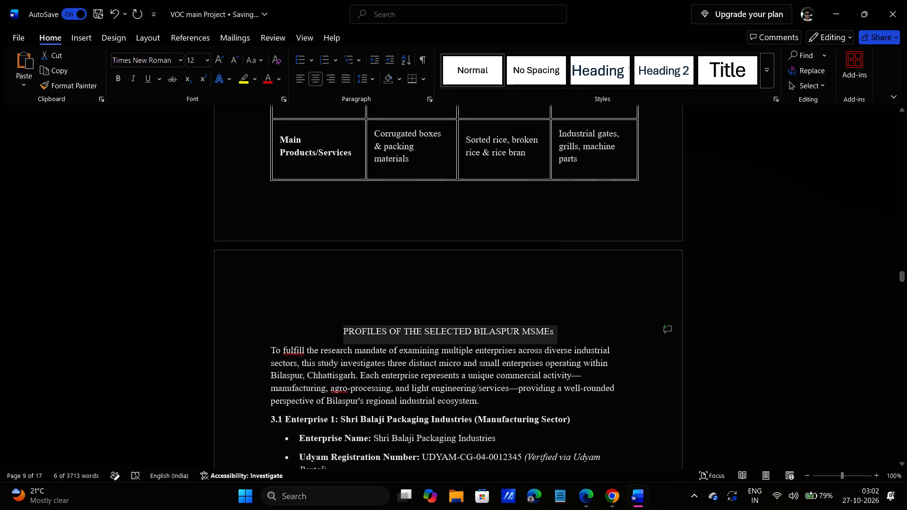
{"action": "scroll", "coordinate": [578, 283], "scroll_direction": "up", "scroll_amount": 20}
{"action": "scroll", "coordinate": [578, 283], "scroll_direction": "up", "scroll_amount": 13}
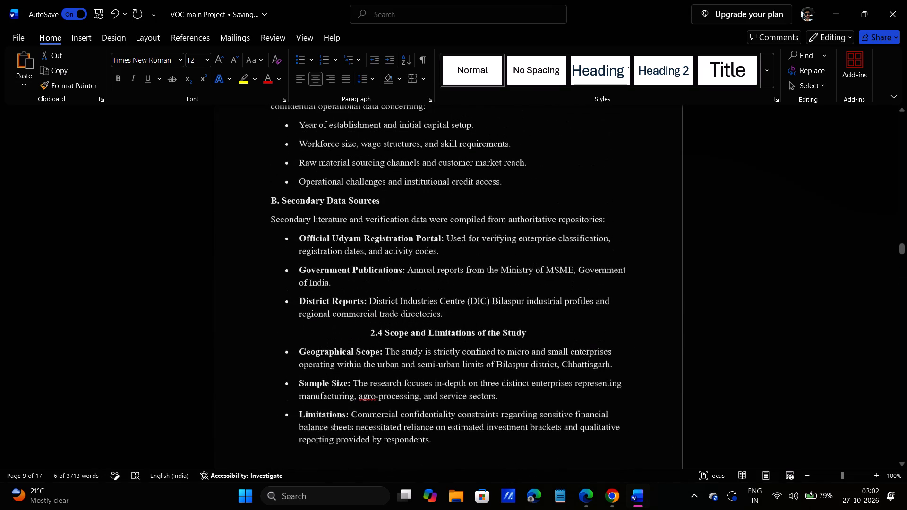
{"action": "left_click_drag", "start_coordinate": [904, 252], "coordinate": [879, 143]}
{"action": "left_click", "coordinate": [433, 364]}
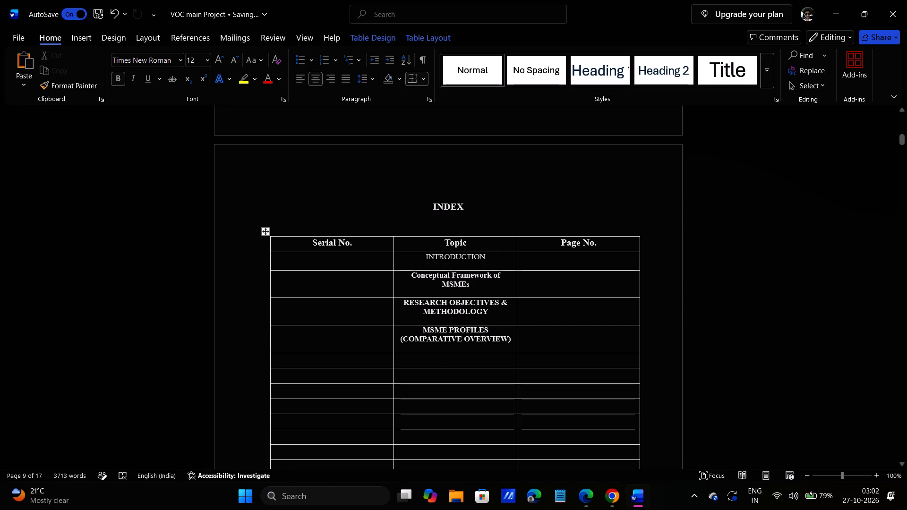
{"action": "key", "text": "ctrl+v"}
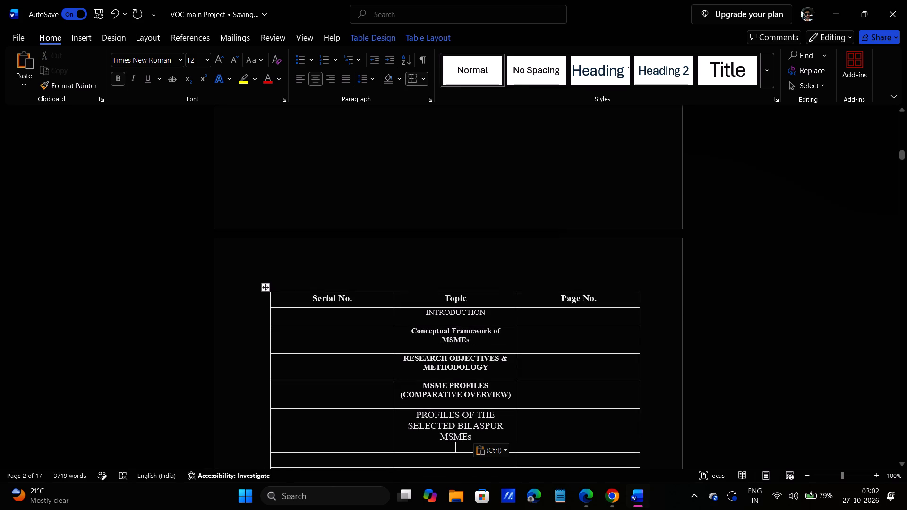
Set the font size of the five topic entries in the Index table, INTRODUCTION through PROFILES OF THE SELECTED BILASPUR MSMEs, to 10.
{"action": "left_click_drag", "start_coordinate": [472, 438], "coordinate": [411, 320]}
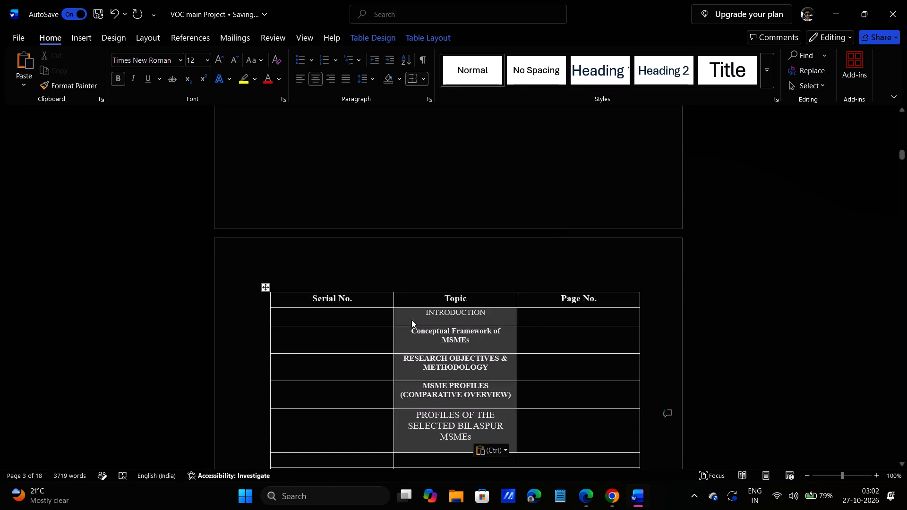
{"action": "left_click", "coordinate": [204, 61]}
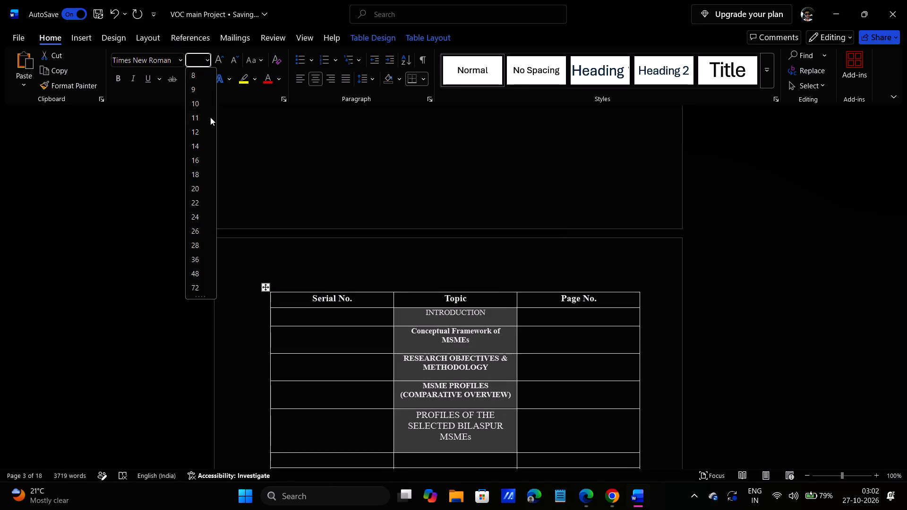
{"action": "left_click", "coordinate": [195, 106]}
Copy the heading "COMPARATIVE OPERATIONAL AND PRODUCTION ANALYSIS" into the Index table's sixth Topic row.
{"action": "scroll", "coordinate": [433, 272], "scroll_direction": "up", "scroll_amount": 1}
{"action": "scroll", "coordinate": [434, 272], "scroll_direction": "down", "scroll_amount": 7}
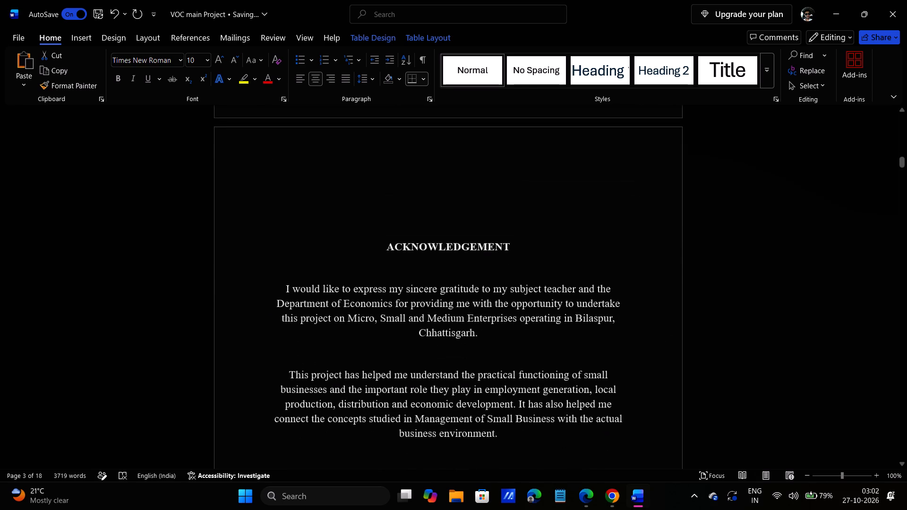
{"action": "left_click_drag", "start_coordinate": [906, 161], "coordinate": [906, 212]}
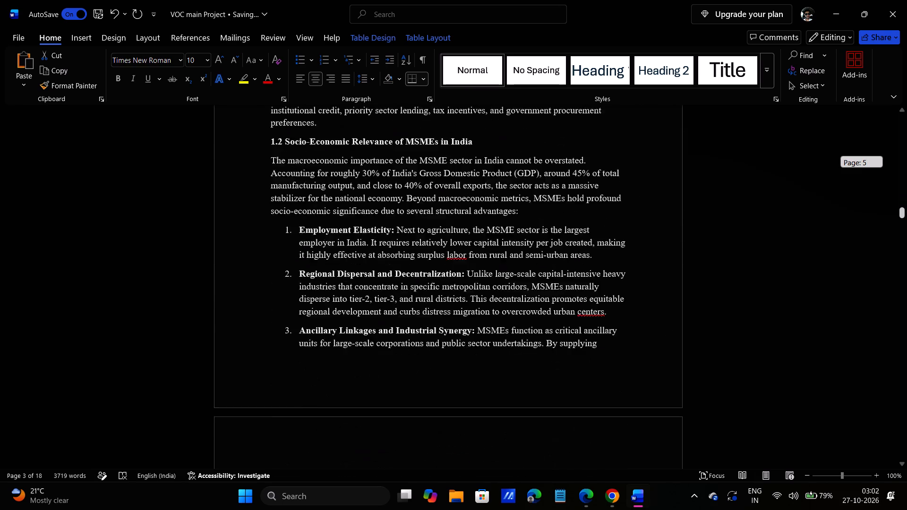
{"action": "left_click_drag", "start_coordinate": [906, 212], "coordinate": [906, 228]}
{"action": "scroll", "coordinate": [546, 246], "scroll_direction": "down", "scroll_amount": 5}
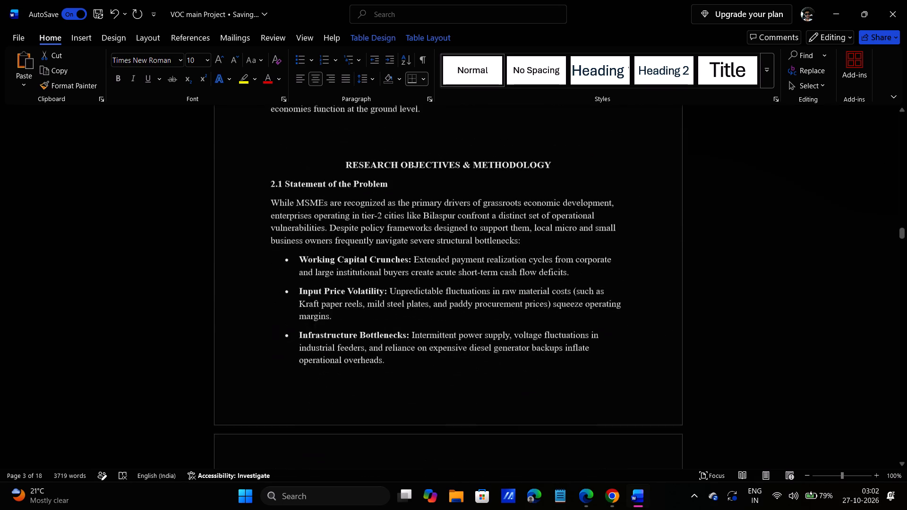
{"action": "scroll", "coordinate": [539, 263], "scroll_direction": "down", "scroll_amount": 12}
{"action": "scroll", "coordinate": [616, 241], "scroll_direction": "down", "scroll_amount": 19}
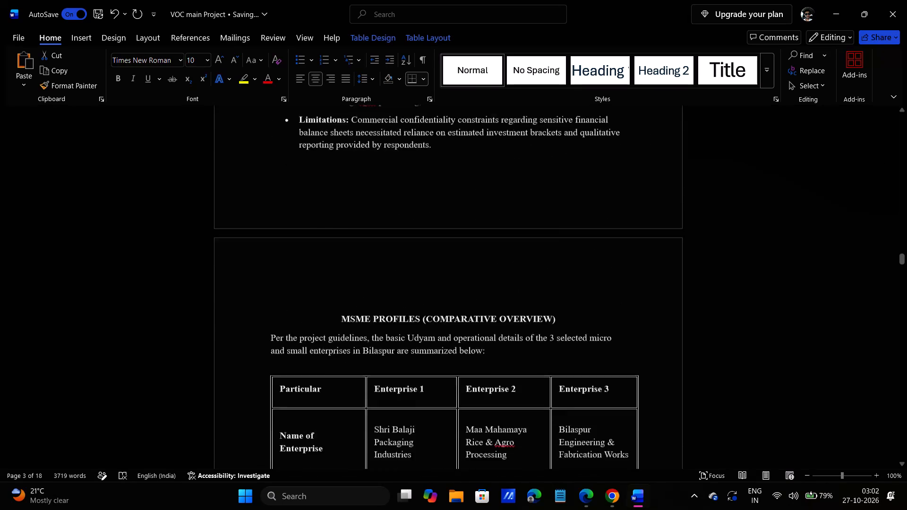
{"action": "scroll", "coordinate": [578, 267], "scroll_direction": "down", "scroll_amount": 10}
{"action": "scroll", "coordinate": [578, 268], "scroll_direction": "down", "scroll_amount": 14}
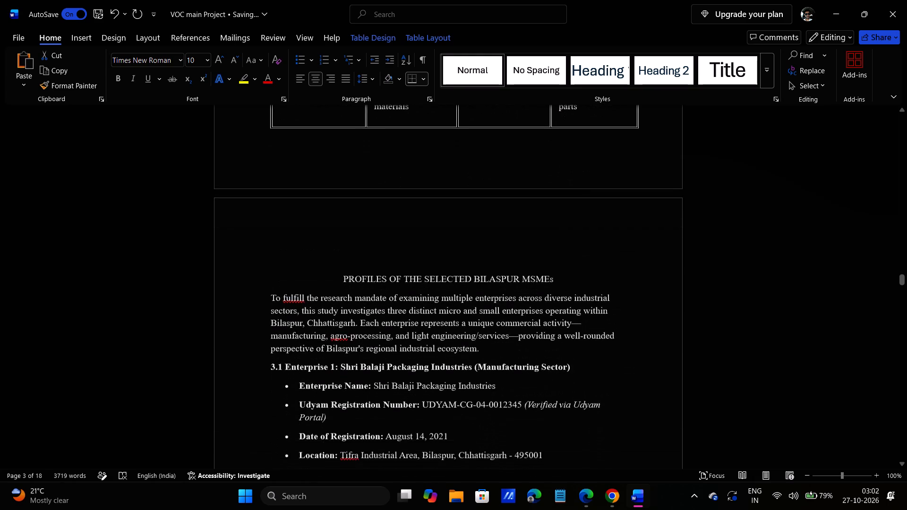
{"action": "scroll", "coordinate": [578, 270], "scroll_direction": "down", "scroll_amount": 20}
{"action": "scroll", "coordinate": [578, 270], "scroll_direction": "down", "scroll_amount": 7}
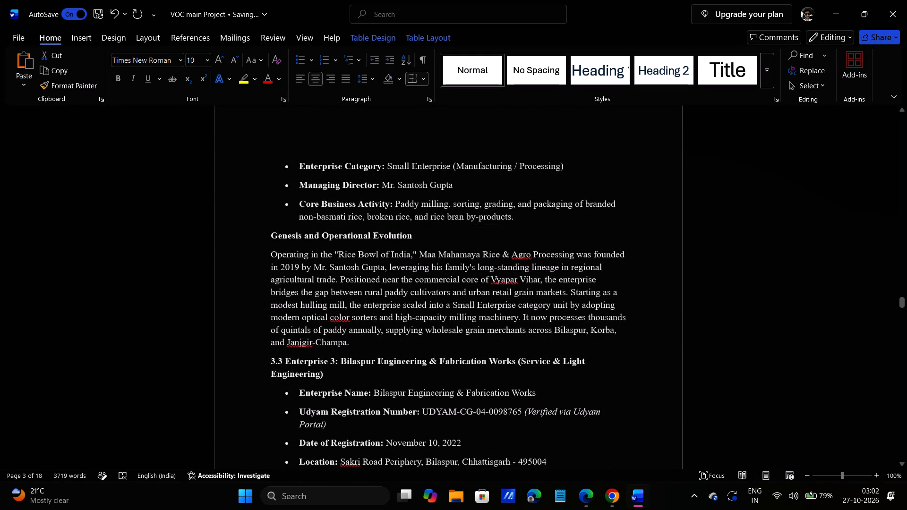
{"action": "scroll", "coordinate": [409, 219], "scroll_direction": "down", "scroll_amount": 14}
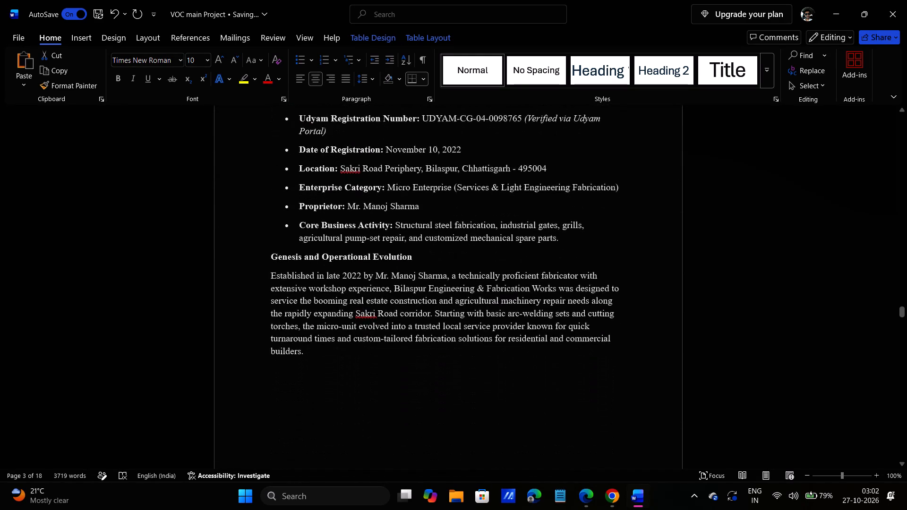
{"action": "scroll", "coordinate": [409, 220], "scroll_direction": "down", "scroll_amount": 7}
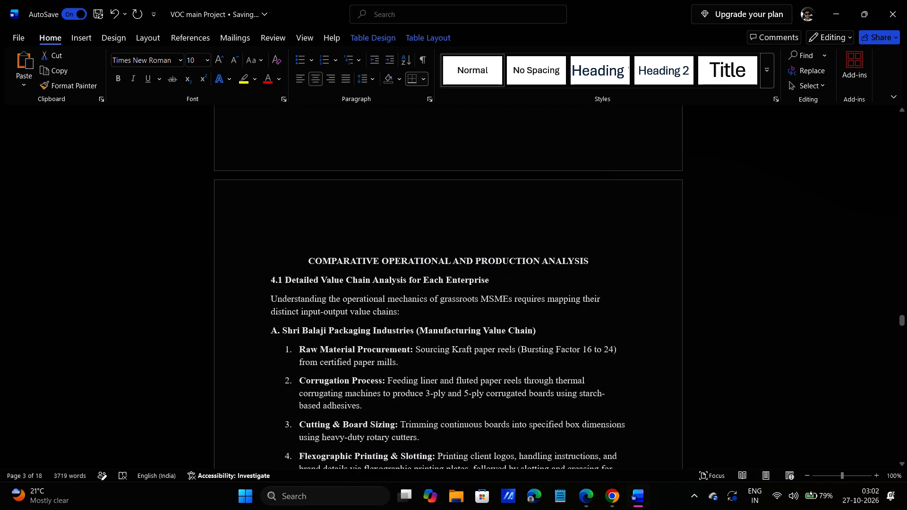
{"action": "left_click_drag", "start_coordinate": [307, 260], "coordinate": [582, 260]}
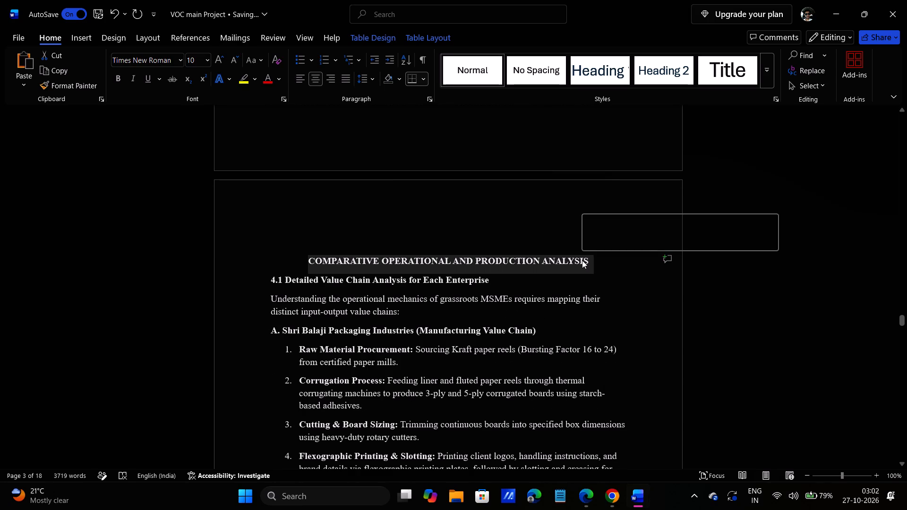
{"action": "key", "text": "ctrl+c"}
{"action": "double_click", "coordinate": [902, 168]}
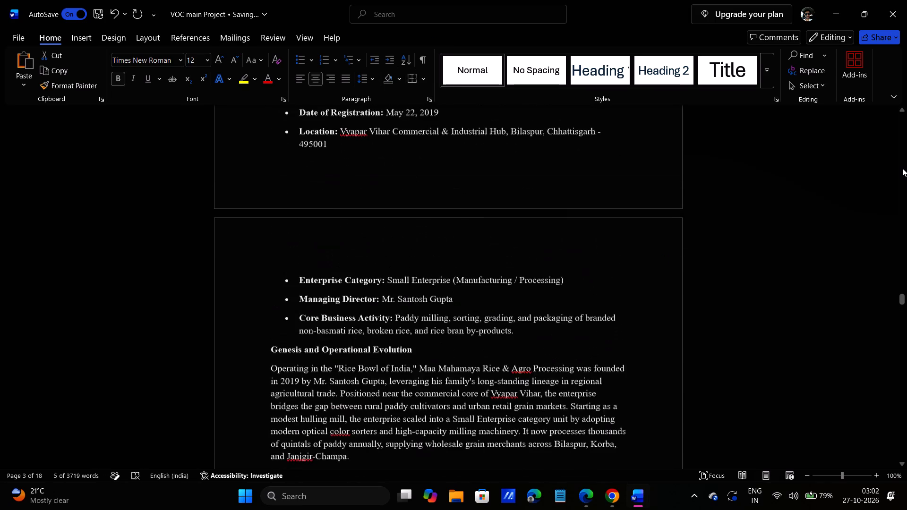
{"action": "scroll", "coordinate": [590, 244], "scroll_direction": "up", "scroll_amount": 3}
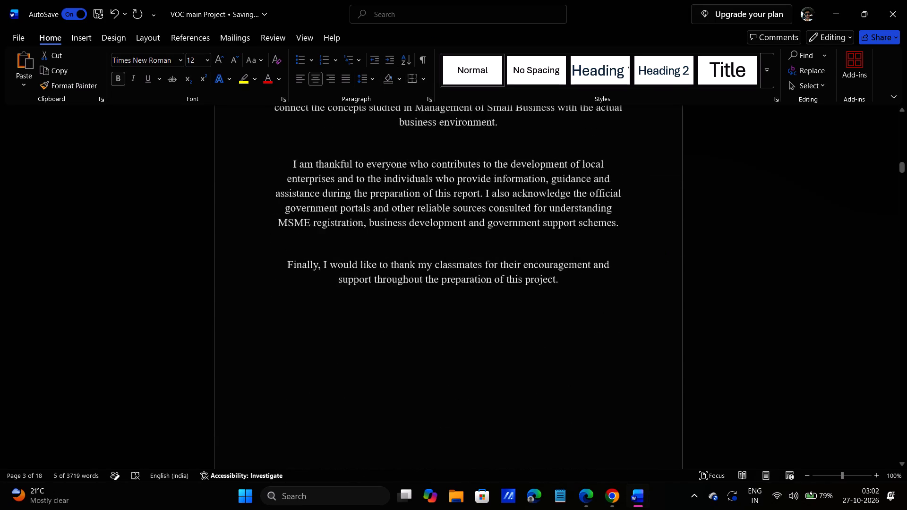
{"action": "scroll", "coordinate": [587, 244], "scroll_direction": "up", "scroll_amount": 16}
{"action": "scroll", "coordinate": [586, 244], "scroll_direction": "up", "scroll_amount": 11}
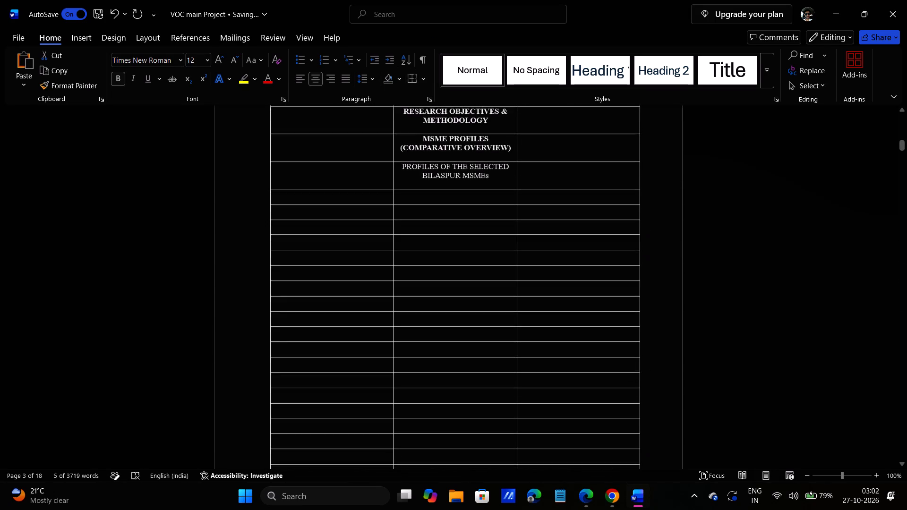
{"action": "left_click", "coordinate": [445, 200]}
{"action": "key", "text": "ctrl+v"}
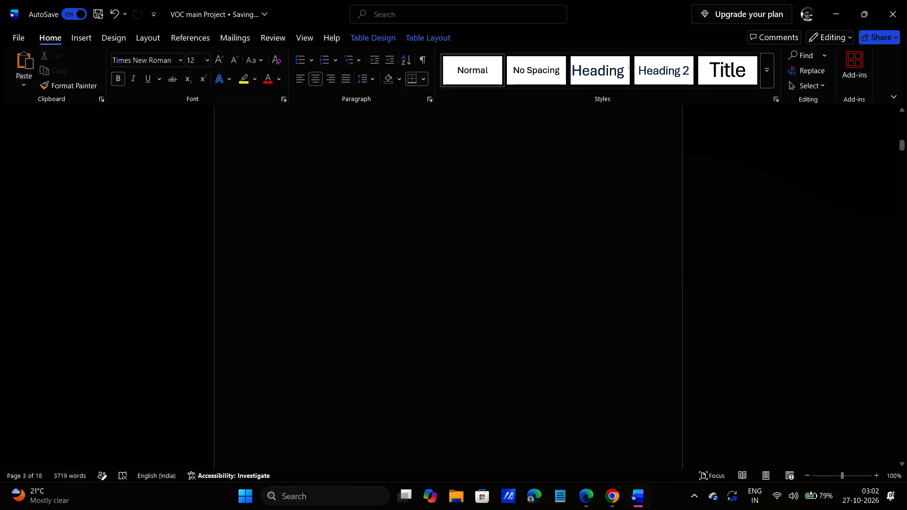
Set the font size of the COMPARATIVE OPERATIONAL AND PRODUCTION ANALYSIS entry in the Index table to 10.
{"action": "left_click_drag", "start_coordinate": [510, 433], "coordinate": [438, 412]}
{"action": "left_click", "coordinate": [205, 57]}
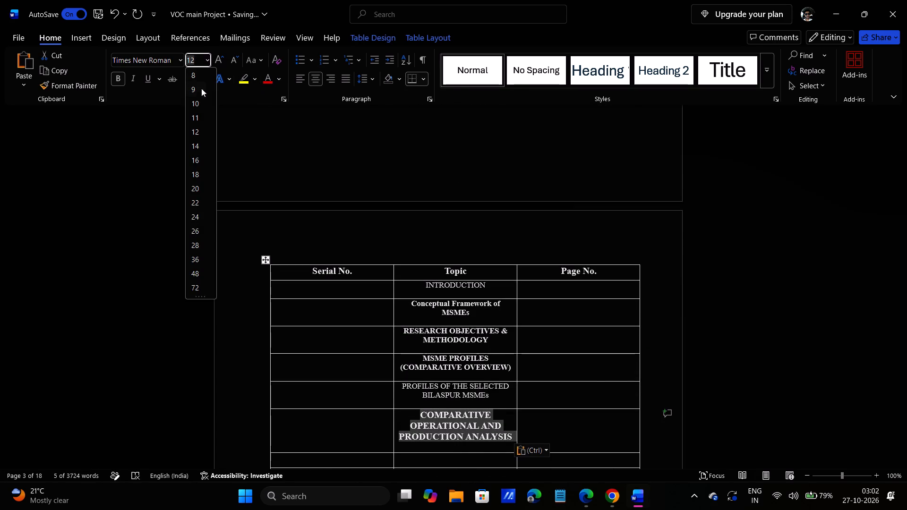
{"action": "left_click", "coordinate": [197, 103]}
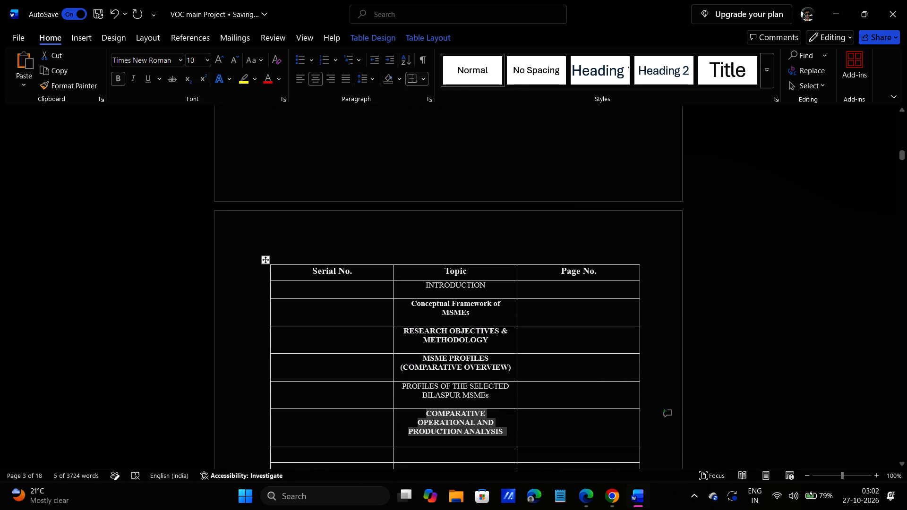
{"action": "left_click", "coordinate": [462, 219]}
Delete "(COMPARATIVE OVERVIEW)" from the MSME PROFILES entry in the Index table.
{"action": "scroll", "coordinate": [468, 226], "scroll_direction": "down", "scroll_amount": 4}
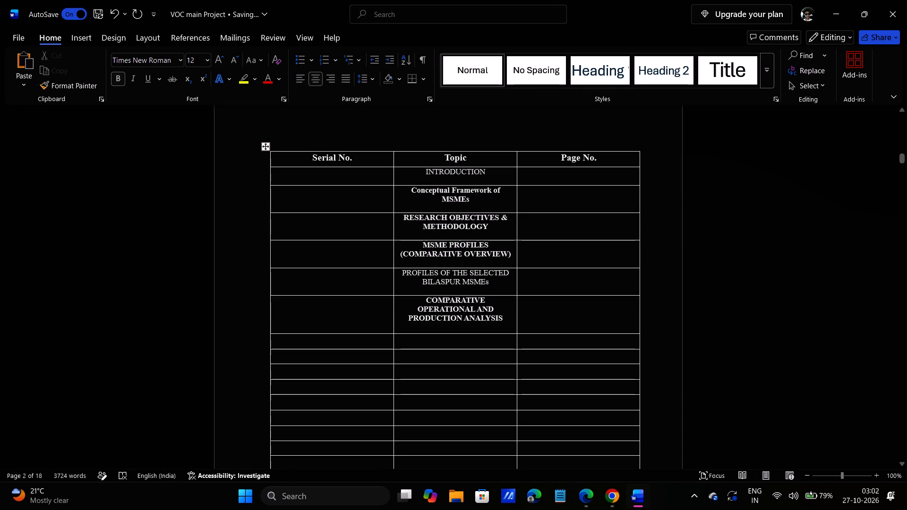
{"action": "left_click_drag", "start_coordinate": [513, 254], "coordinate": [414, 254]}
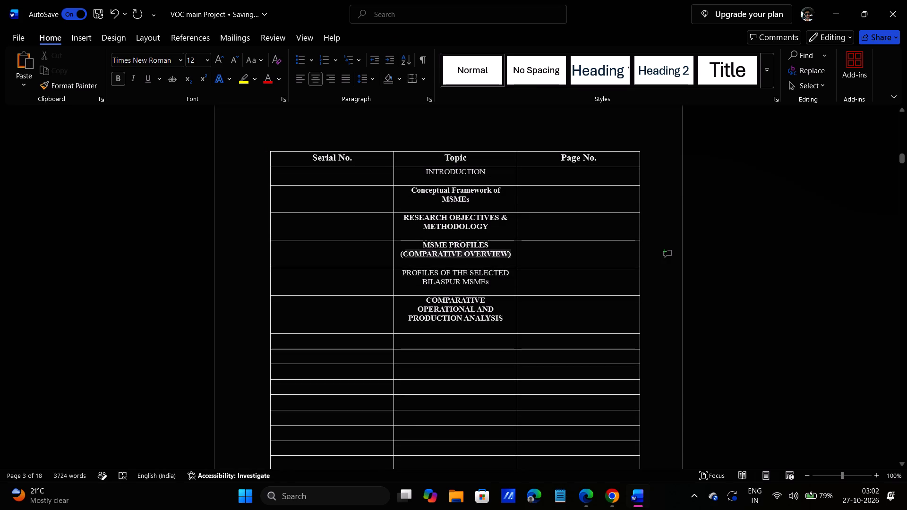
{"action": "left_click_drag", "start_coordinate": [414, 254], "coordinate": [401, 255]}
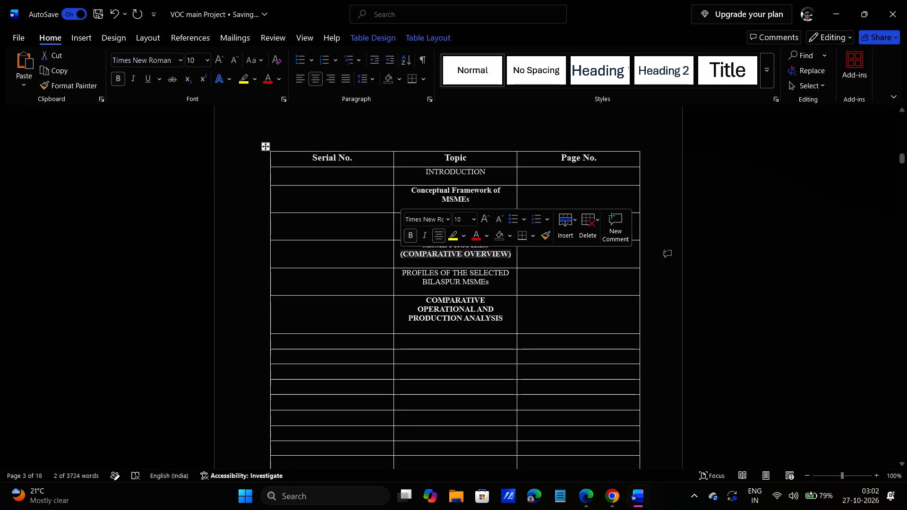
{"action": "key", "text": "BackSpace"}
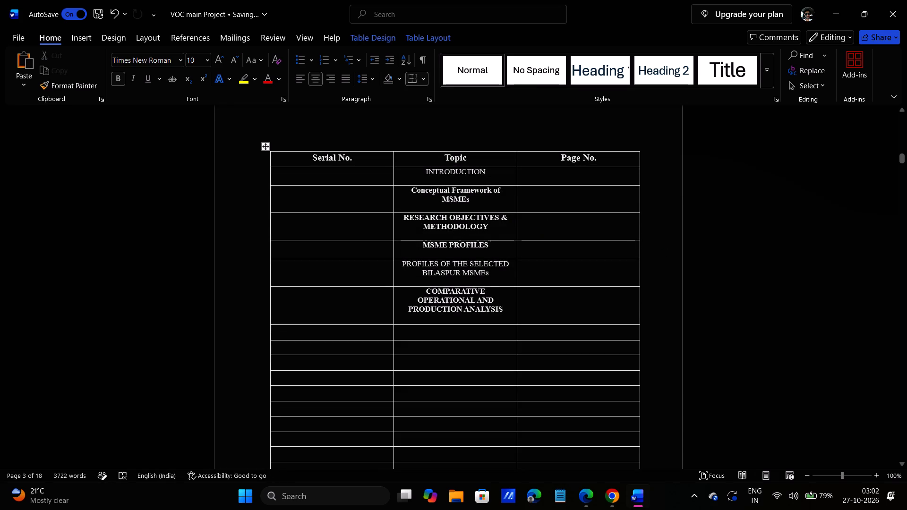
Remove the bold formatting from the COMPARATIVE OPERATIONAL AND PRODUCTION ANALYSIS entry in the Index table.
{"action": "left_click_drag", "start_coordinate": [426, 291], "coordinate": [492, 317]}
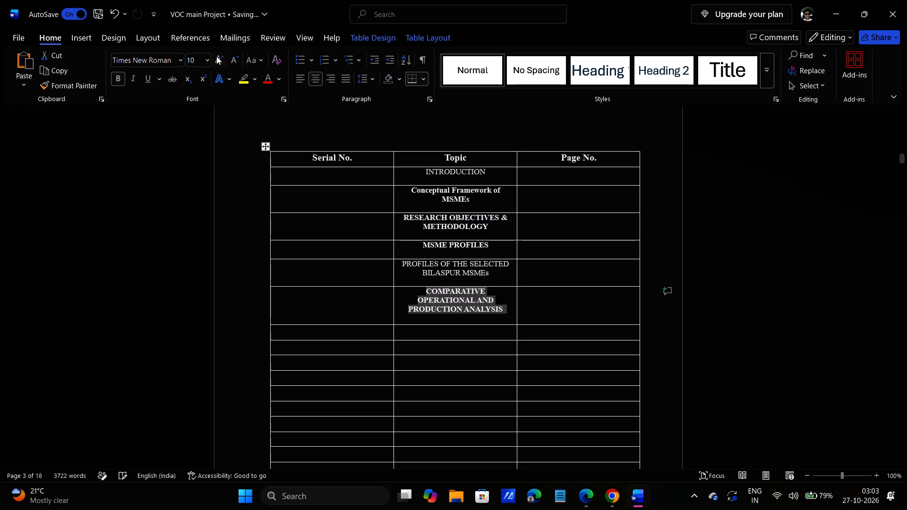
{"action": "left_click", "coordinate": [121, 79]}
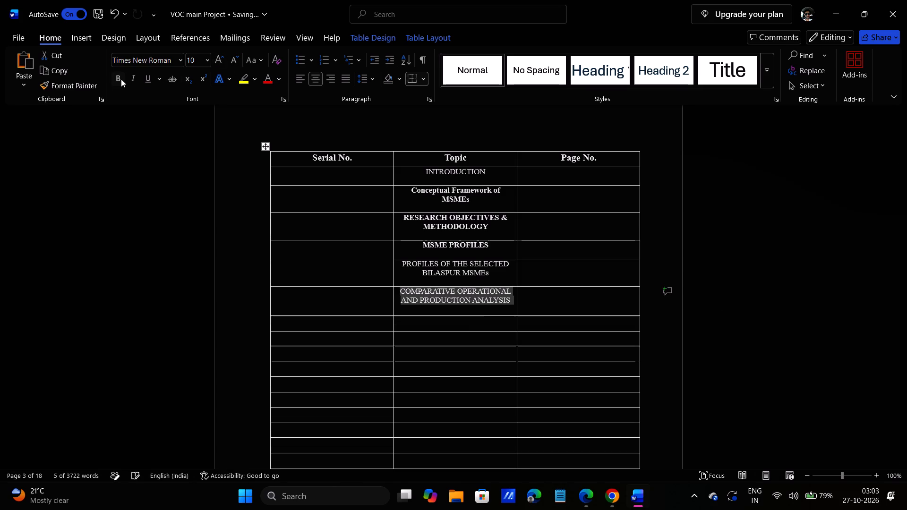
Delete the blank paragraphs between the INDEX heading and its table so the table sits directly under the heading on page 2.
{"action": "left_click", "coordinate": [201, 165]}
{"action": "scroll", "coordinate": [304, 168], "scroll_direction": "up", "scroll_amount": 8}
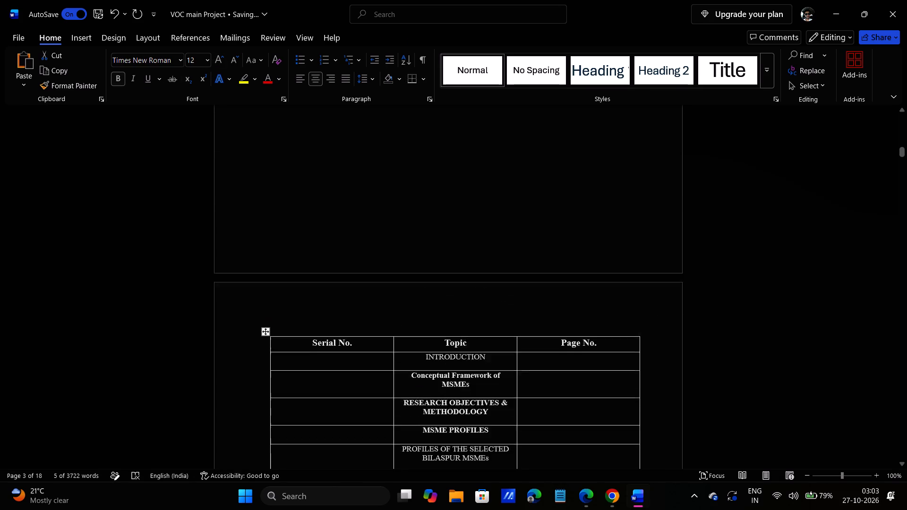
{"action": "scroll", "coordinate": [304, 168], "scroll_direction": "up", "scroll_amount": 18}
{"action": "scroll", "coordinate": [305, 167], "scroll_direction": "down", "scroll_amount": 7}
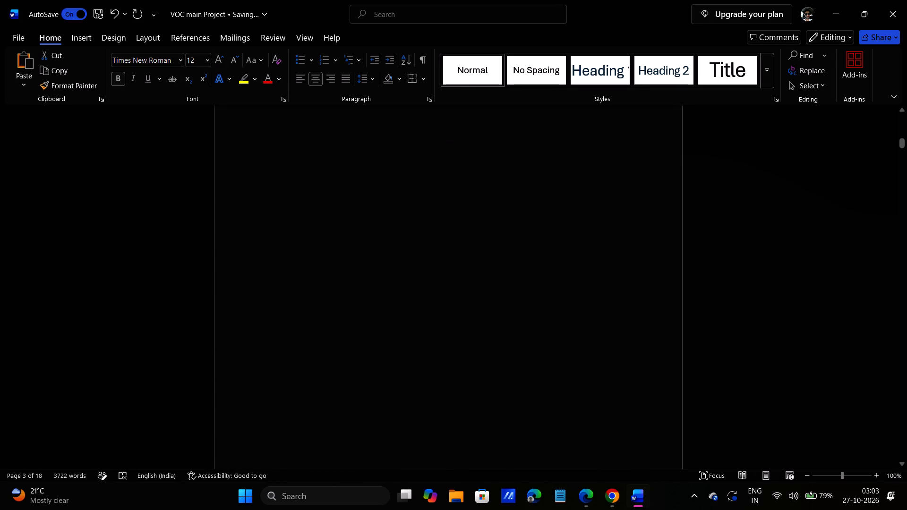
{"action": "scroll", "coordinate": [308, 170], "scroll_direction": "down", "scroll_amount": 14}
{"action": "left_click", "coordinate": [301, 256]}
{"action": "left_click", "coordinate": [306, 262]}
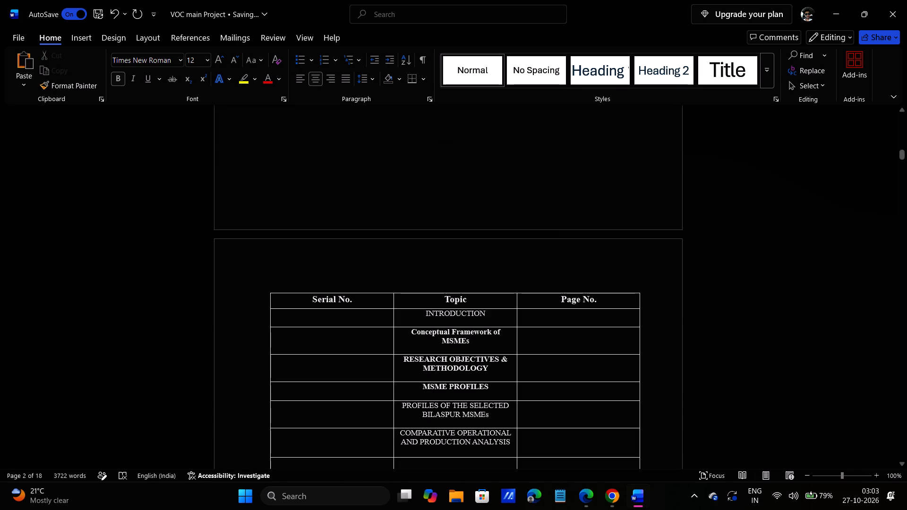
{"action": "left_click", "coordinate": [305, 272]}
{"action": "left_click_drag", "start_coordinate": [265, 287], "coordinate": [260, 290]}
{"action": "left_click", "coordinate": [265, 295]}
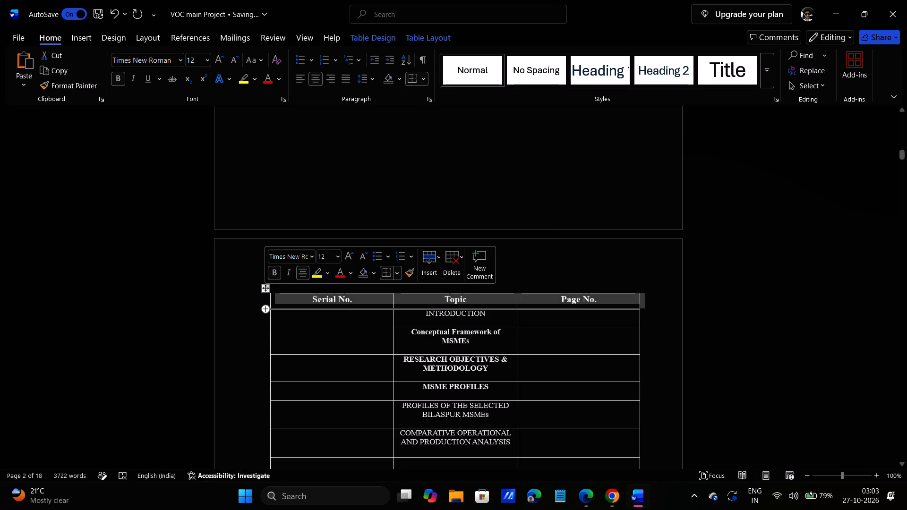
{"action": "left_click", "coordinate": [266, 298]}
{"action": "left_click", "coordinate": [258, 292]}
{"action": "left_click", "coordinate": [252, 298]}
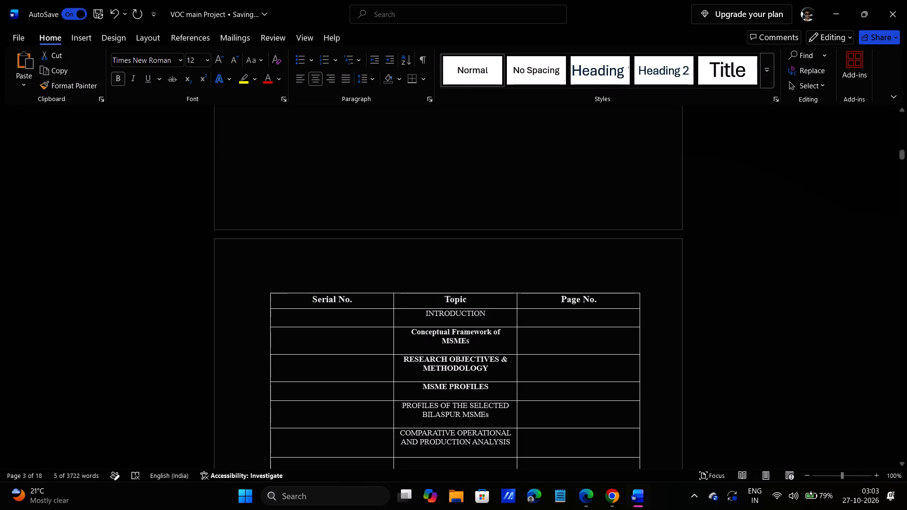
{"action": "left_click", "coordinate": [298, 197]}
{"action": "left_click", "coordinate": [299, 197]}
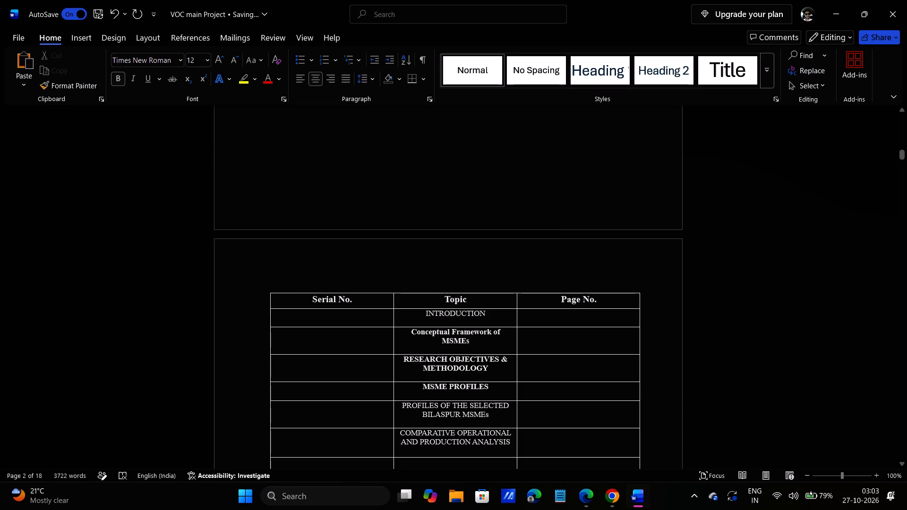
{"action": "left_click", "coordinate": [339, 182]}
{"action": "key", "text": "BackSpace"}
{"action": "left_click", "coordinate": [249, 275]}
{"action": "left_click", "coordinate": [336, 272]}
{"action": "scroll", "coordinate": [376, 265], "scroll_direction": "down", "scroll_amount": 5}
{"action": "scroll", "coordinate": [379, 259], "scroll_direction": "up", "scroll_amount": 9}
{"action": "left_click", "coordinate": [378, 153]}
{"action": "key", "text": "BackSpace"}
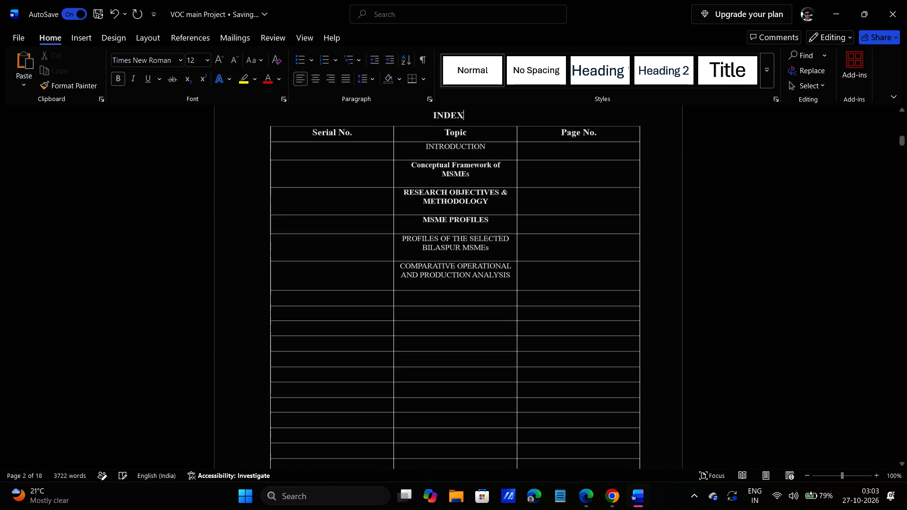
Look through the report after the Index, from the acknowledgement to the Human Resource Management & Employment Generation section.
{"action": "scroll", "coordinate": [378, 153], "scroll_direction": "up", "scroll_amount": 1}
{"action": "scroll", "coordinate": [378, 153], "scroll_direction": "down", "scroll_amount": 13}
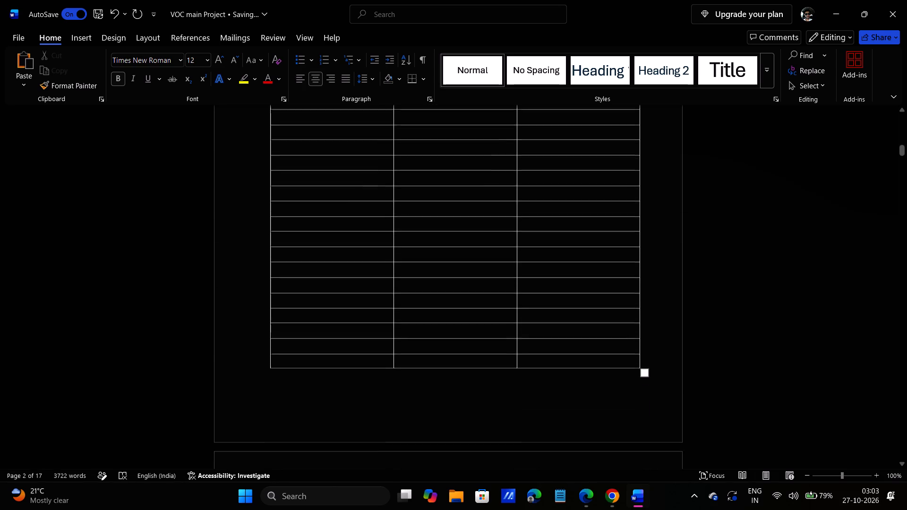
{"action": "scroll", "coordinate": [379, 152], "scroll_direction": "down", "scroll_amount": 4}
{"action": "scroll", "coordinate": [432, 201], "scroll_direction": "down", "scroll_amount": 17}
{"action": "scroll", "coordinate": [468, 258], "scroll_direction": "down", "scroll_amount": 3}
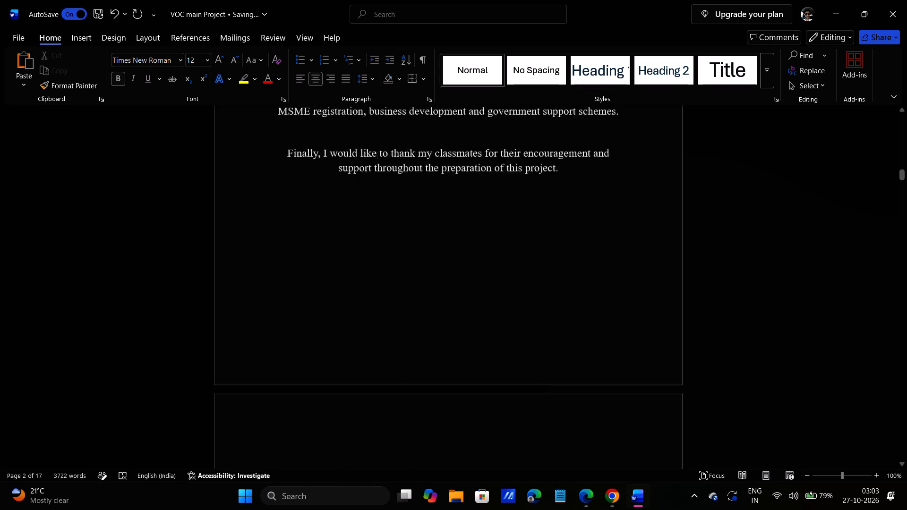
{"action": "scroll", "coordinate": [468, 258], "scroll_direction": "down", "scroll_amount": 15}
{"action": "left_click_drag", "start_coordinate": [906, 239], "coordinate": [906, 264]}
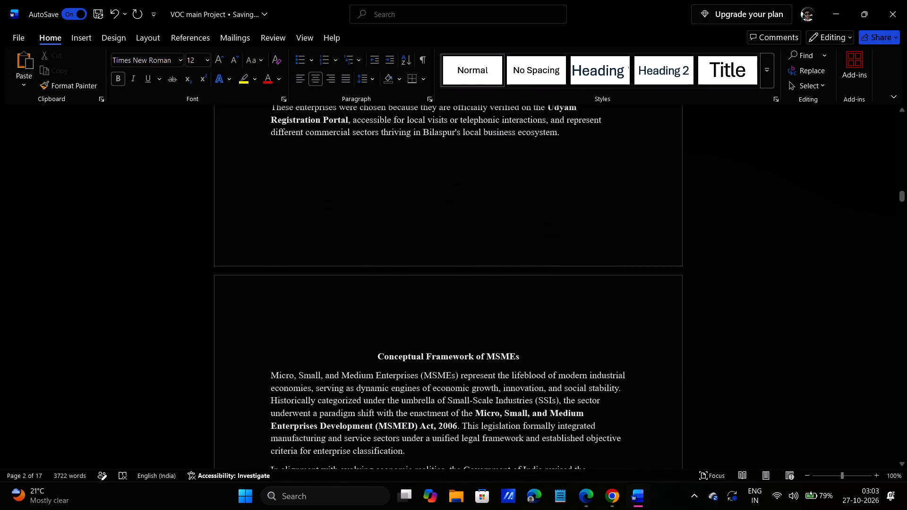
{"action": "left_click_drag", "start_coordinate": [906, 264], "coordinate": [902, 280]}
{"action": "scroll", "coordinate": [501, 221], "scroll_direction": "down", "scroll_amount": 5}
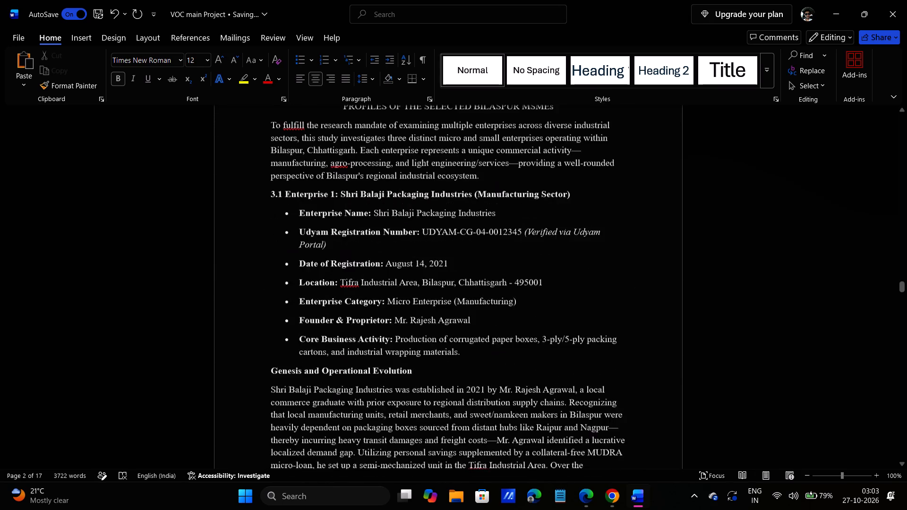
{"action": "scroll", "coordinate": [501, 226], "scroll_direction": "down", "scroll_amount": 20}
{"action": "scroll", "coordinate": [501, 226], "scroll_direction": "down", "scroll_amount": 12}
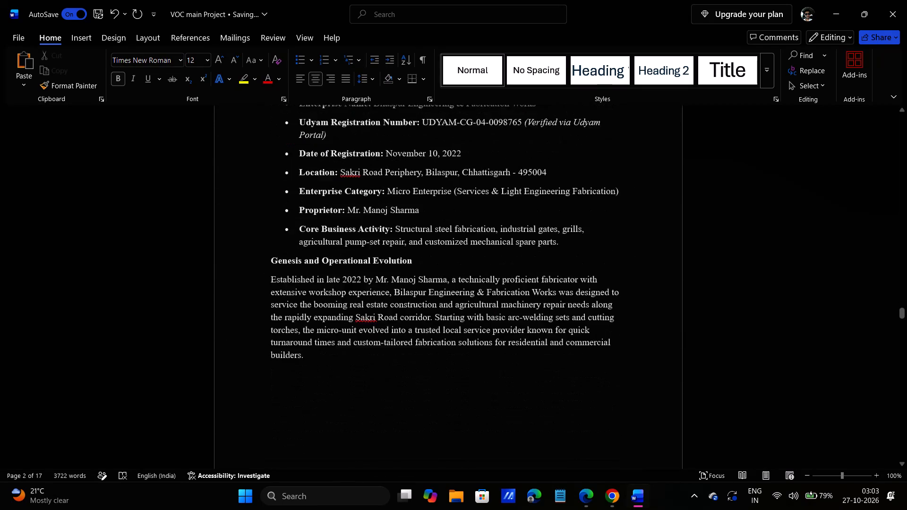
{"action": "scroll", "coordinate": [489, 250], "scroll_direction": "down", "scroll_amount": 20}
{"action": "scroll", "coordinate": [489, 250], "scroll_direction": "down", "scroll_amount": 11}
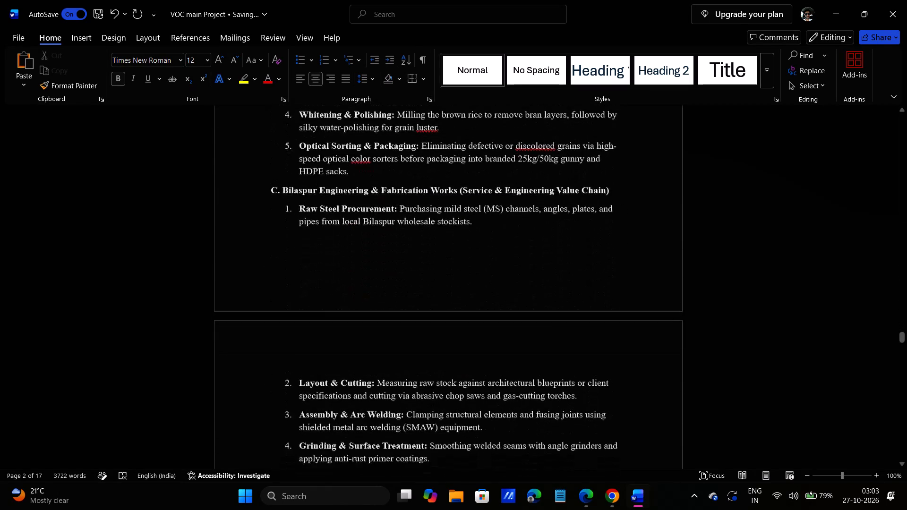
{"action": "scroll", "coordinate": [504, 266], "scroll_direction": "down", "scroll_amount": 9}
{"action": "scroll", "coordinate": [382, 271], "scroll_direction": "down", "scroll_amount": 5}
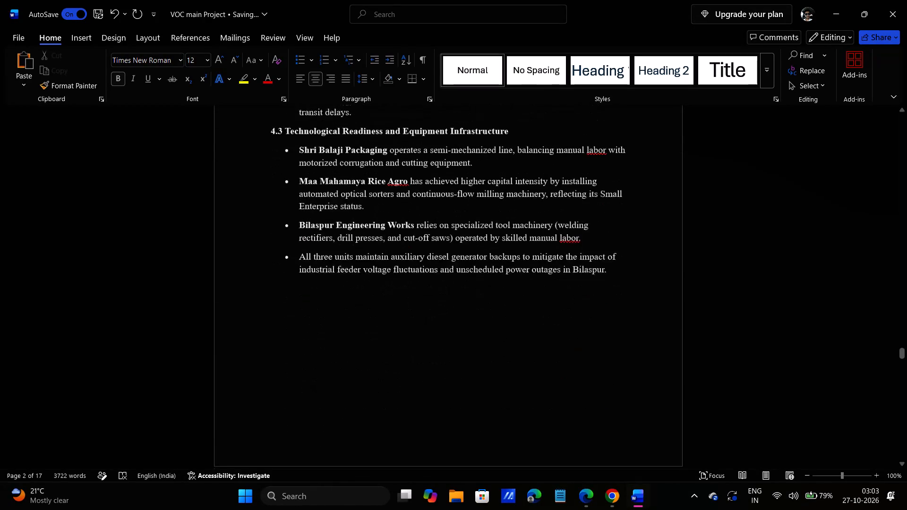
{"action": "scroll", "coordinate": [381, 272], "scroll_direction": "down", "scroll_amount": 17}
{"action": "scroll", "coordinate": [382, 272], "scroll_direction": "up", "scroll_amount": 16}
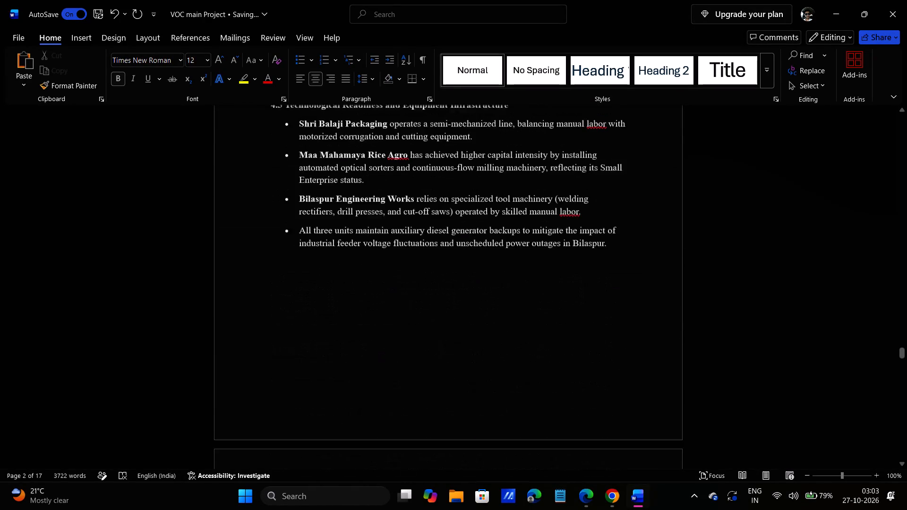
{"action": "scroll", "coordinate": [382, 269], "scroll_direction": "down", "scroll_amount": 20}
{"action": "scroll", "coordinate": [382, 269], "scroll_direction": "down", "scroll_amount": 5}
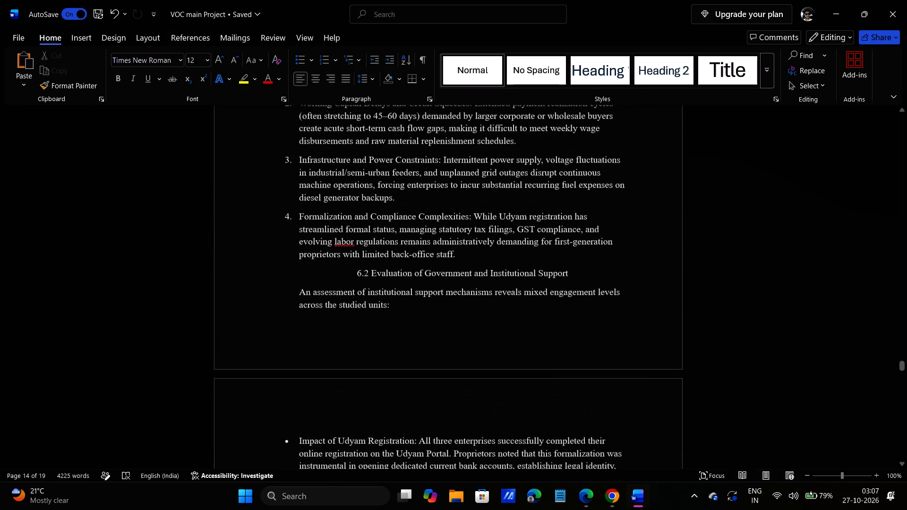
{"action": "left_click_drag", "start_coordinate": [356, 272], "coordinate": [530, 416]}
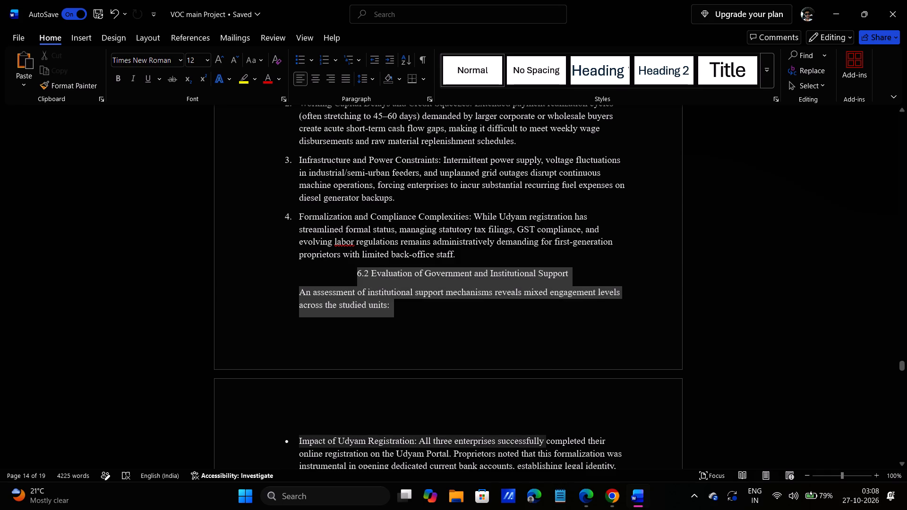
{"action": "left_click_drag", "start_coordinate": [530, 416], "coordinate": [560, 467]}
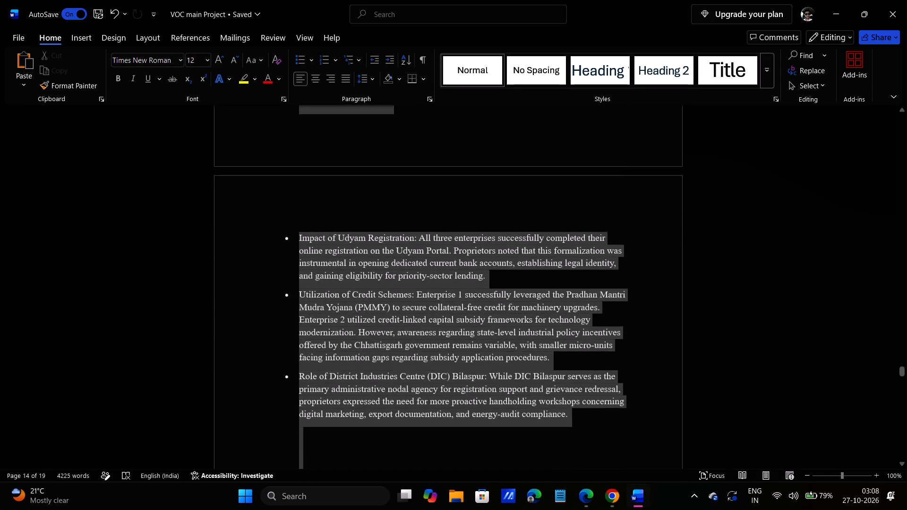
{"action": "left_click_drag", "start_coordinate": [560, 467], "coordinate": [584, 367]}
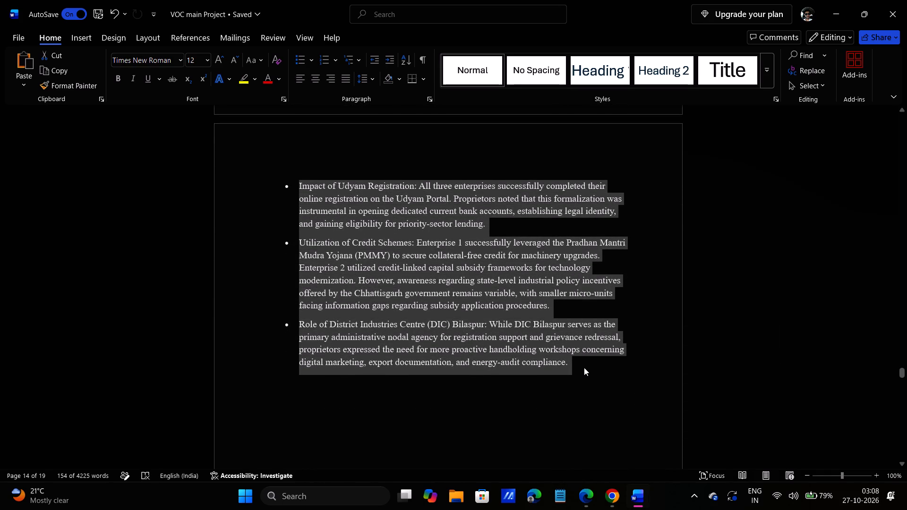
{"action": "key", "text": "ctrl+v"}
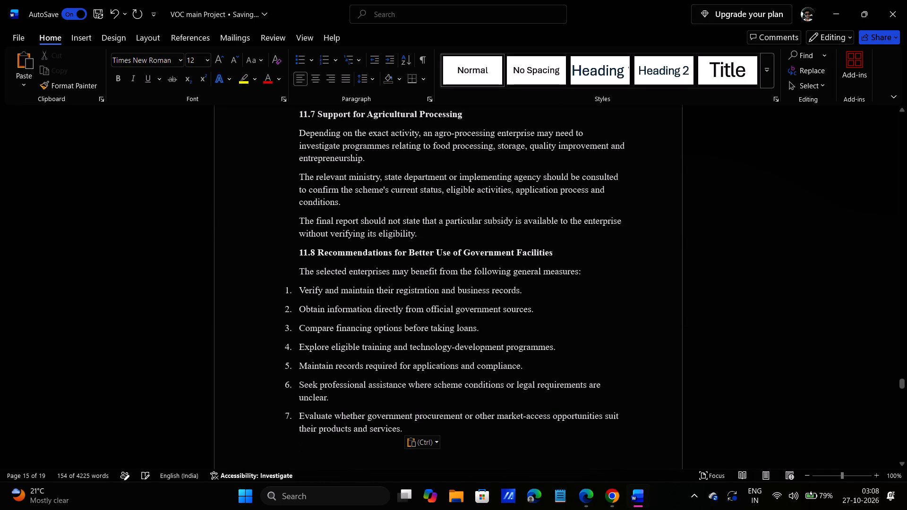
Insert two blank lines before GOVERNMENT SUPPORT AND DEVELOPMENT OPPORTUNITIES so that the heading starts on a new page.
{"action": "scroll", "coordinate": [563, 353], "scroll_direction": "up", "scroll_amount": 13}
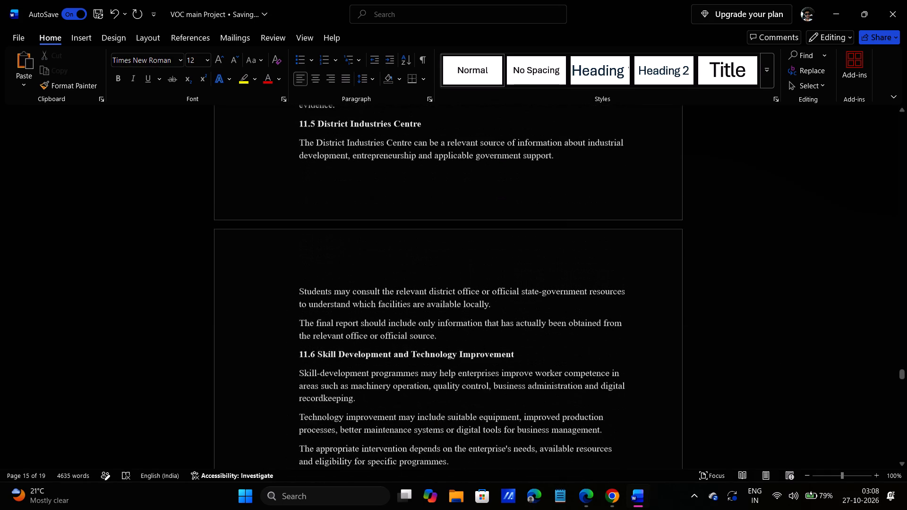
{"action": "scroll", "coordinate": [563, 353], "scroll_direction": "up", "scroll_amount": 12}
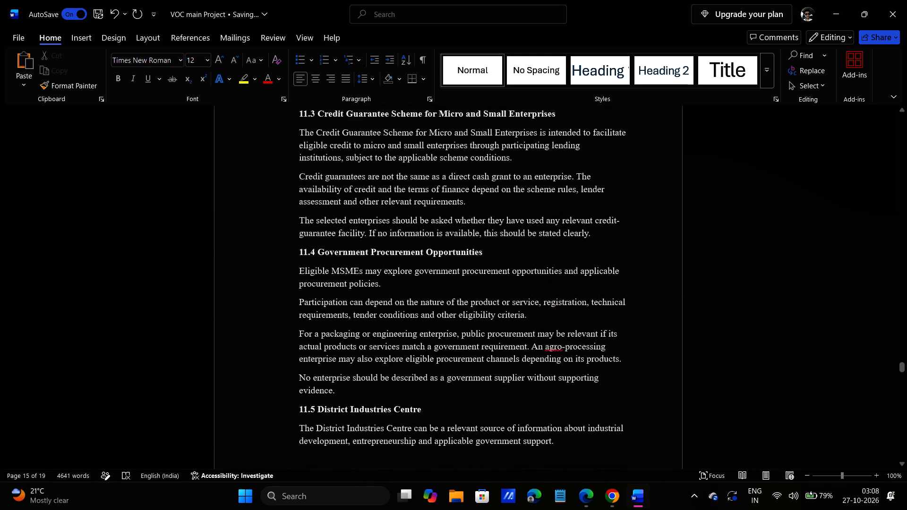
{"action": "scroll", "coordinate": [563, 353], "scroll_direction": "up", "scroll_amount": 9}
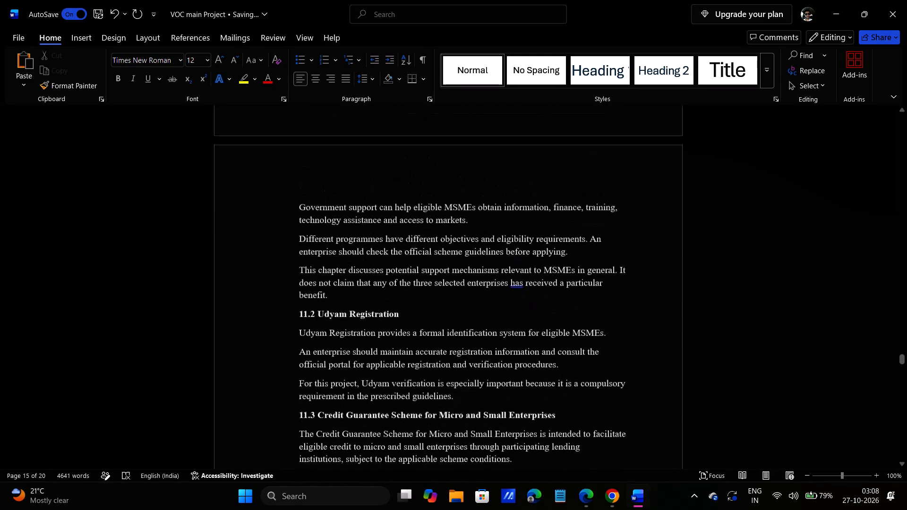
{"action": "scroll", "coordinate": [563, 353], "scroll_direction": "up", "scroll_amount": 8}
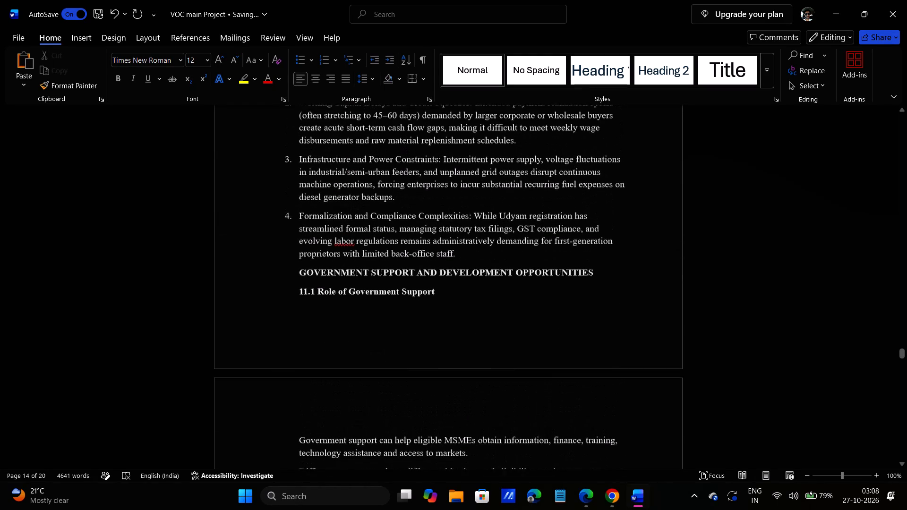
{"action": "left_click", "coordinate": [299, 277]}
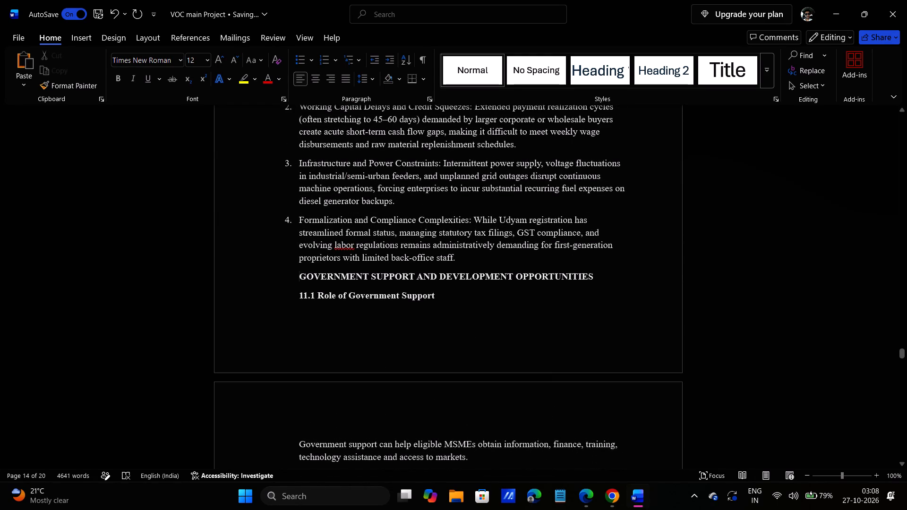
{"action": "key", "text": "Return"}
{"action": "key", "text": "Return"}
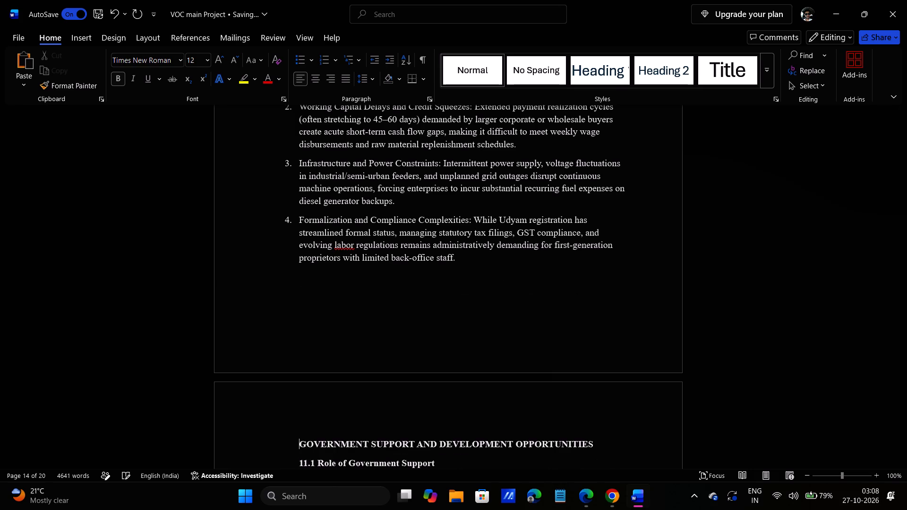
Set the university name line at the top of the cover page to font size 24.
{"action": "scroll", "coordinate": [665, 238], "scroll_direction": "up", "scroll_amount": 9}
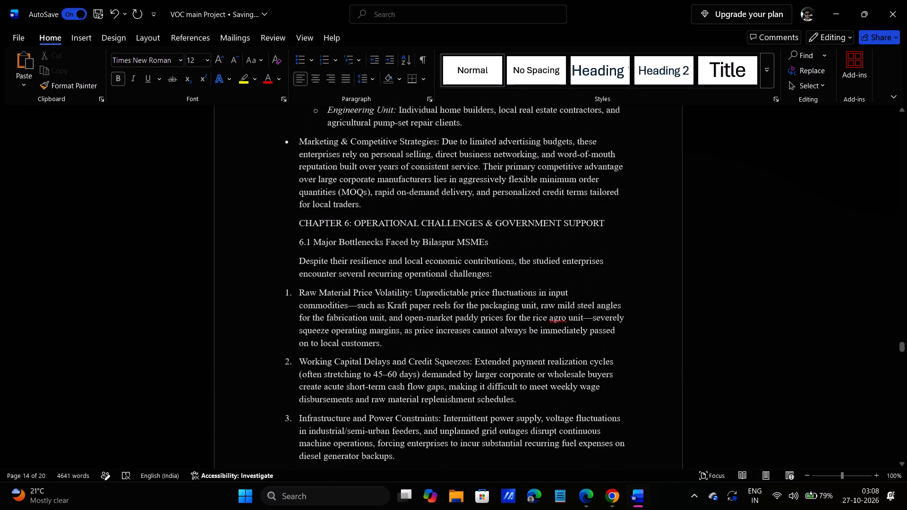
{"action": "scroll", "coordinate": [665, 238], "scroll_direction": "up", "scroll_amount": 13}
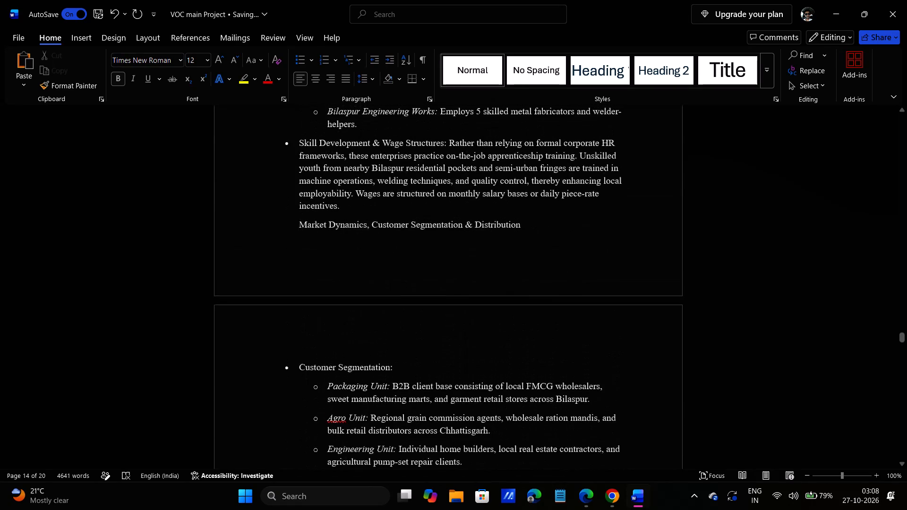
{"action": "scroll", "coordinate": [665, 238], "scroll_direction": "up", "scroll_amount": 9}
{"action": "scroll", "coordinate": [665, 238], "scroll_direction": "up", "scroll_amount": 14}
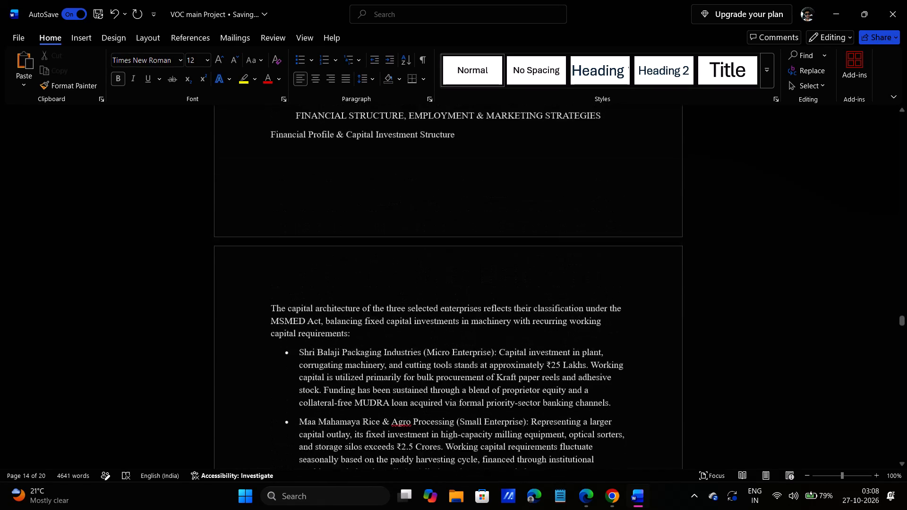
{"action": "left_click_drag", "start_coordinate": [900, 318], "coordinate": [843, 85]}
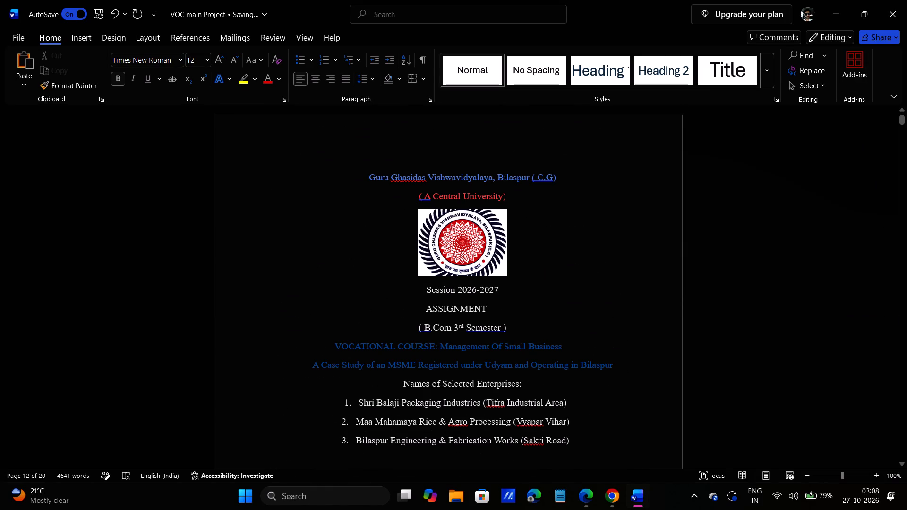
{"action": "left_click_drag", "start_coordinate": [370, 178], "coordinate": [571, 180]}
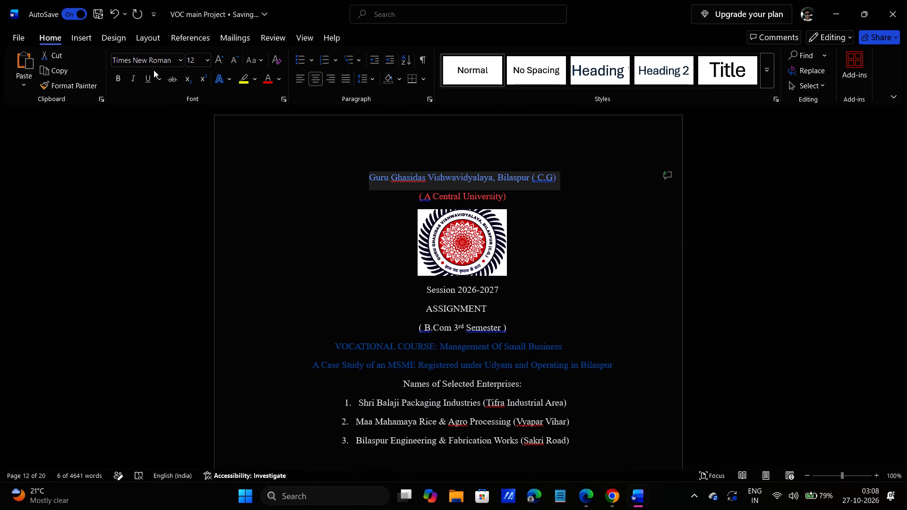
{"action": "left_click", "coordinate": [180, 60]}
{"action": "left_click", "coordinate": [180, 60]}
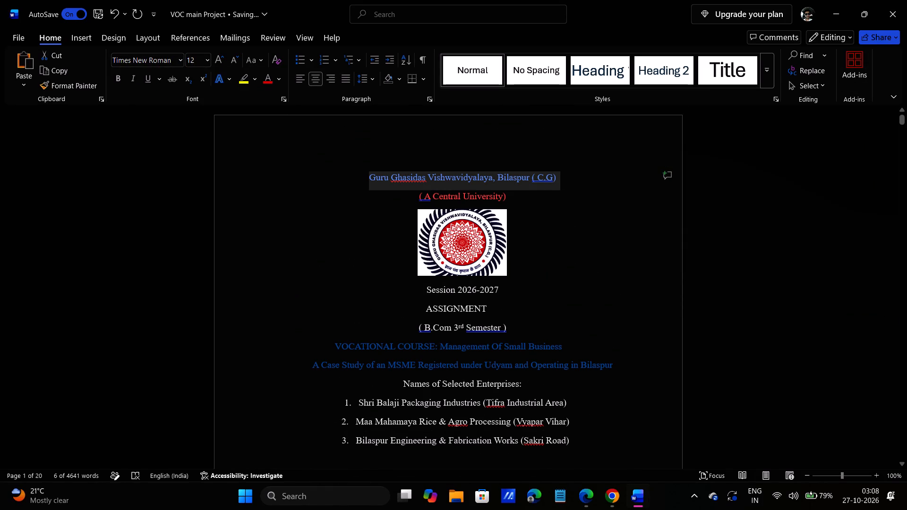
{"action": "left_click", "coordinate": [208, 60]}
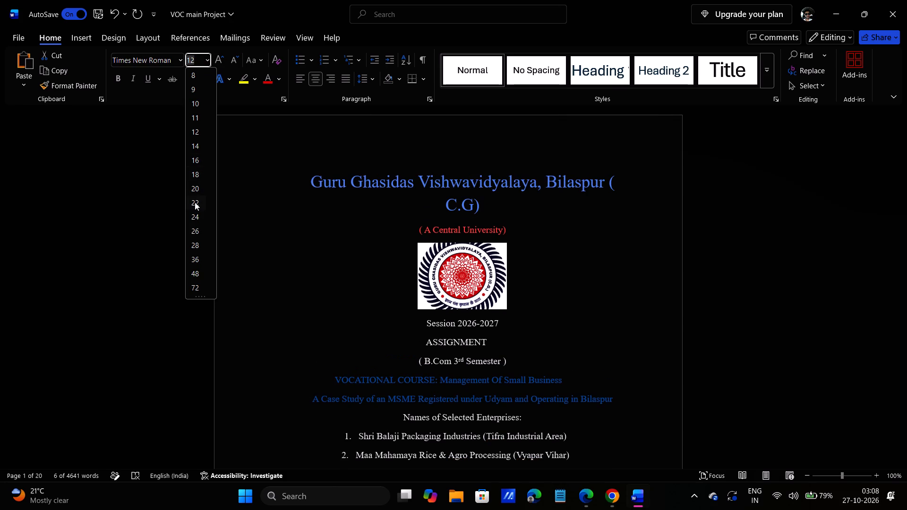
{"action": "left_click", "coordinate": [193, 214]}
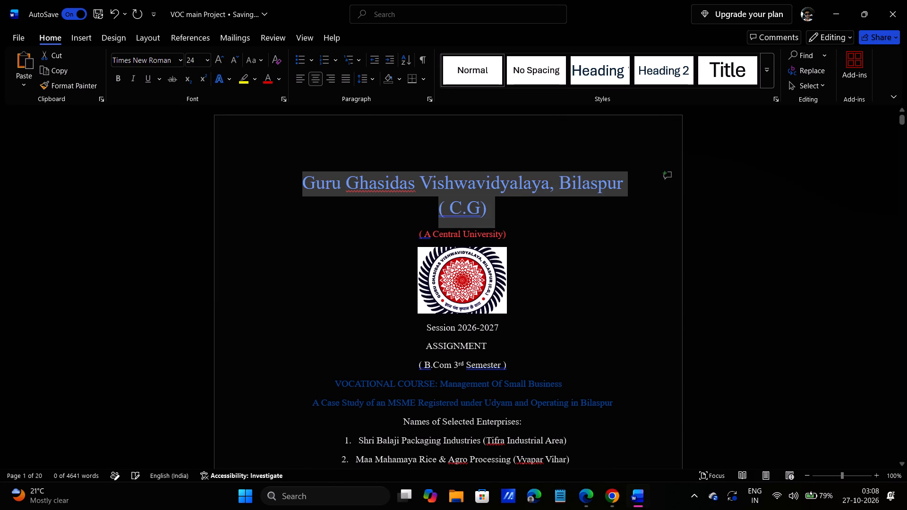
Set the ( A Central University) line on the cover page to font size 16.
{"action": "left_click", "coordinate": [262, 237]}
{"action": "left_click", "coordinate": [325, 233]}
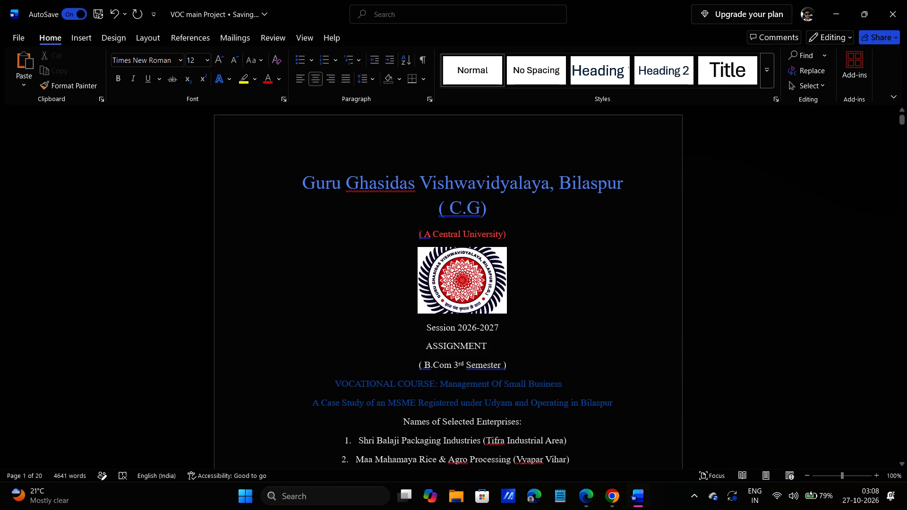
{"action": "left_click_drag", "start_coordinate": [528, 235], "coordinate": [415, 234]}
{"action": "left_click", "coordinate": [205, 60]}
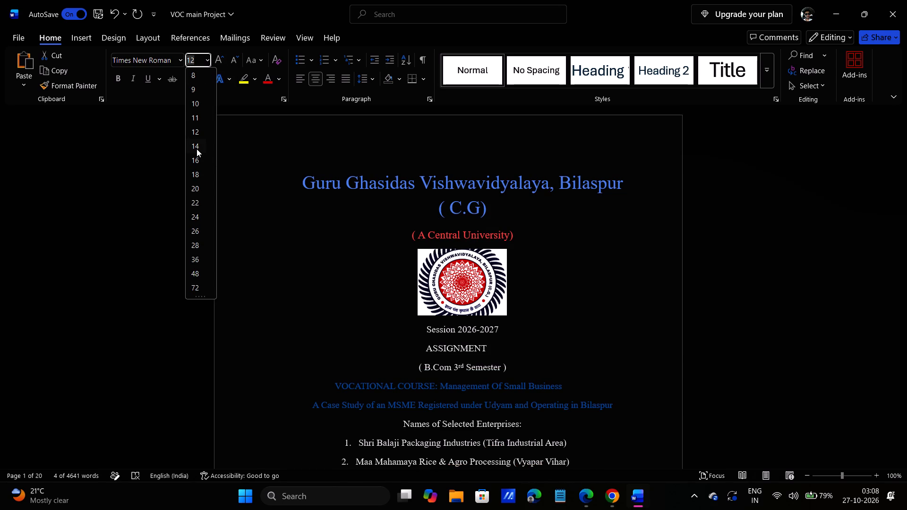
{"action": "left_click", "coordinate": [197, 157]}
{"action": "left_click", "coordinate": [250, 216]}
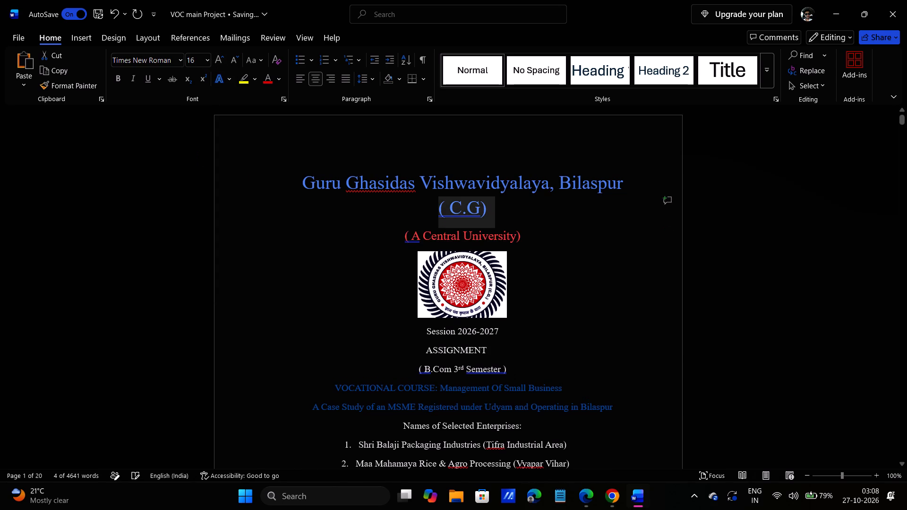
Set the Session 2026-2027, ASSIGNMENT and ( B.Com 3rd Semester ) lines on the cover page to font size 16.
{"action": "scroll", "coordinate": [252, 215], "scroll_direction": "down", "scroll_amount": 3}
{"action": "left_click_drag", "start_coordinate": [423, 248], "coordinate": [488, 278]}
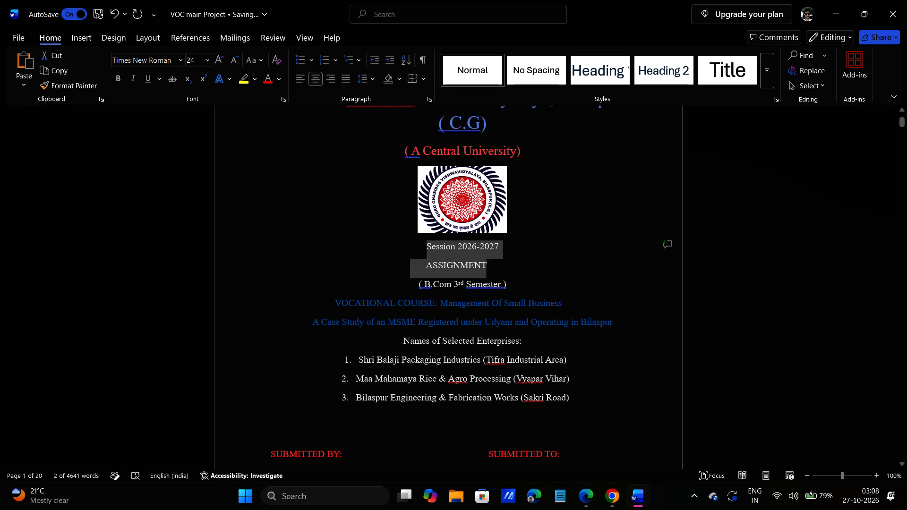
{"action": "left_click_drag", "start_coordinate": [488, 278], "coordinate": [516, 282]}
{"action": "left_click", "coordinate": [210, 62]}
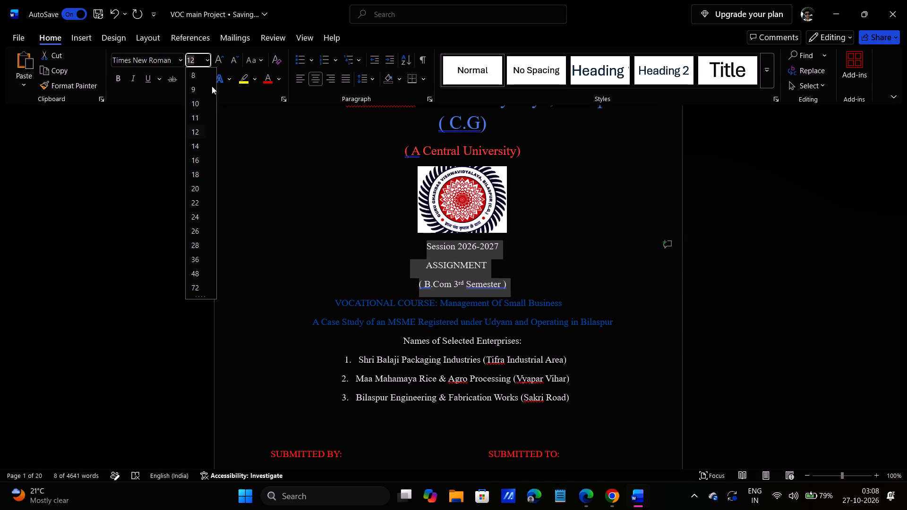
{"action": "left_click", "coordinate": [197, 157]}
Set the cover page text from the VOCATIONAL COURSE line through the last submitter's name to font size 16.
{"action": "scroll", "coordinate": [318, 136], "scroll_direction": "down", "scroll_amount": 4}
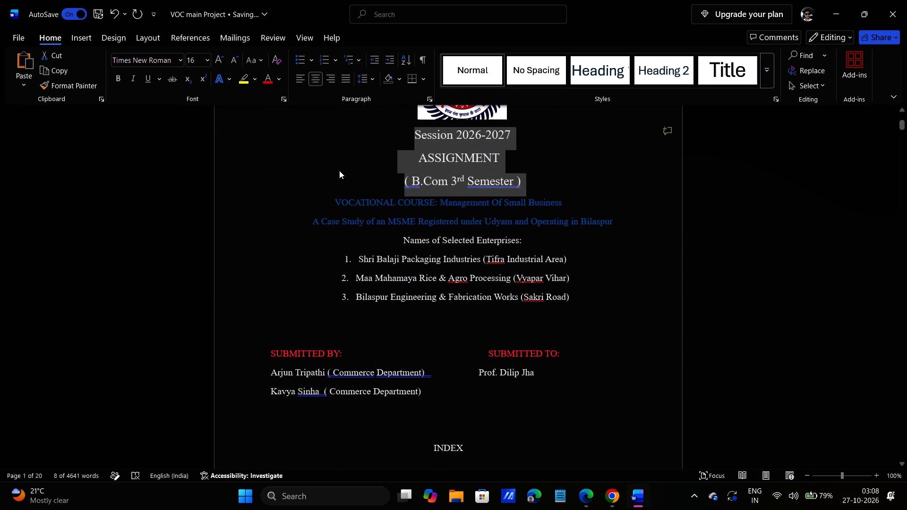
{"action": "left_click_drag", "start_coordinate": [323, 206], "coordinate": [530, 384]}
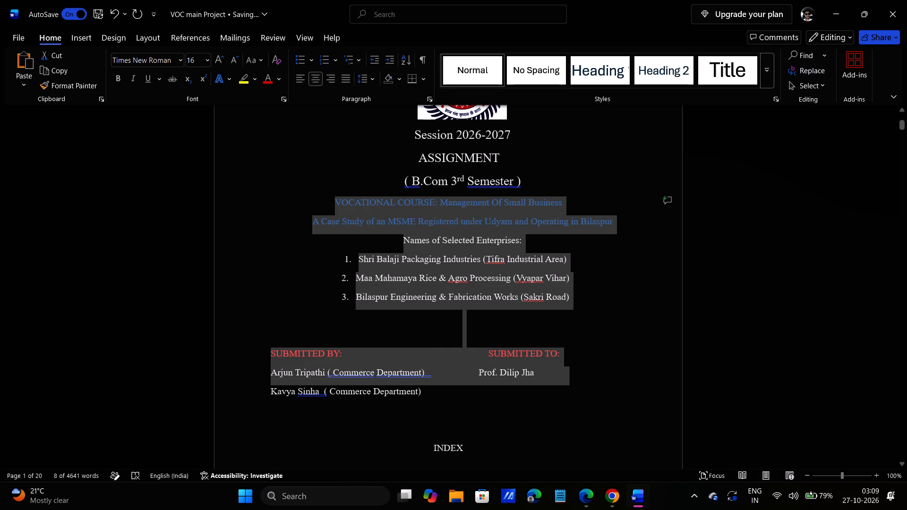
{"action": "left_click_drag", "start_coordinate": [530, 384], "coordinate": [531, 392]}
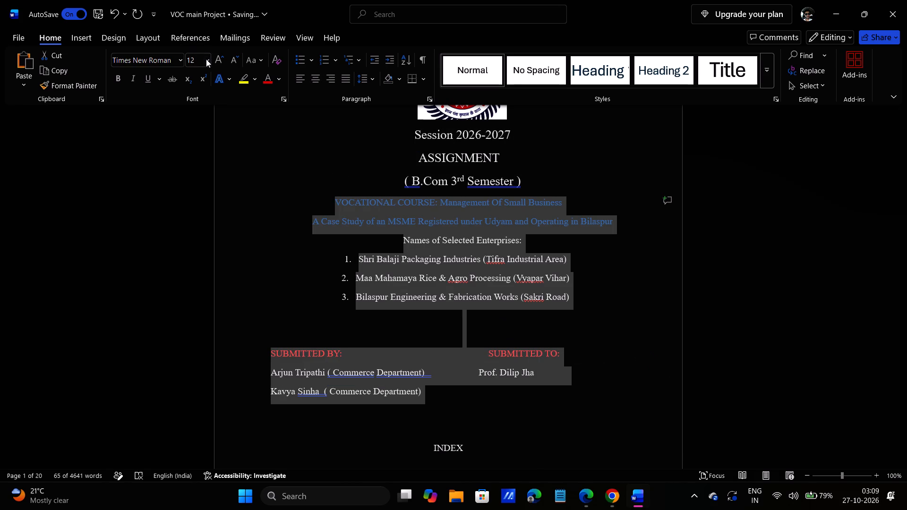
{"action": "left_click", "coordinate": [206, 59]}
{"action": "left_click", "coordinate": [197, 156]}
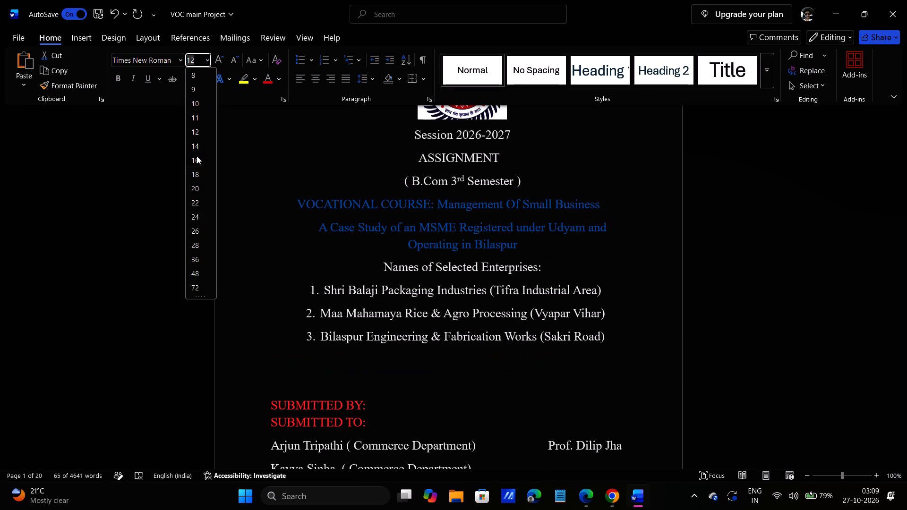
{"action": "left_click", "coordinate": [278, 169]}
Make all the cover page text bold, from the university name through the last submitter's name.
{"action": "scroll", "coordinate": [368, 136], "scroll_direction": "down", "scroll_amount": 5}
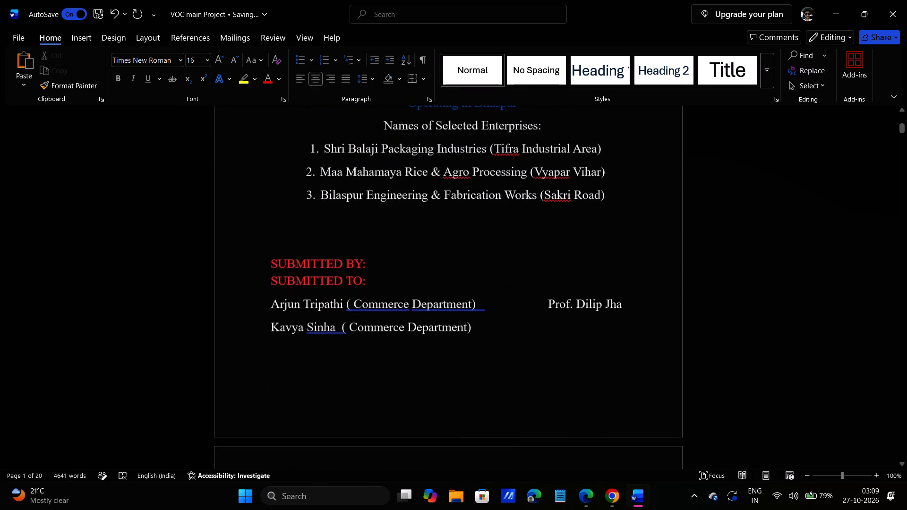
{"action": "scroll", "coordinate": [412, 247], "scroll_direction": "up", "scroll_amount": 3}
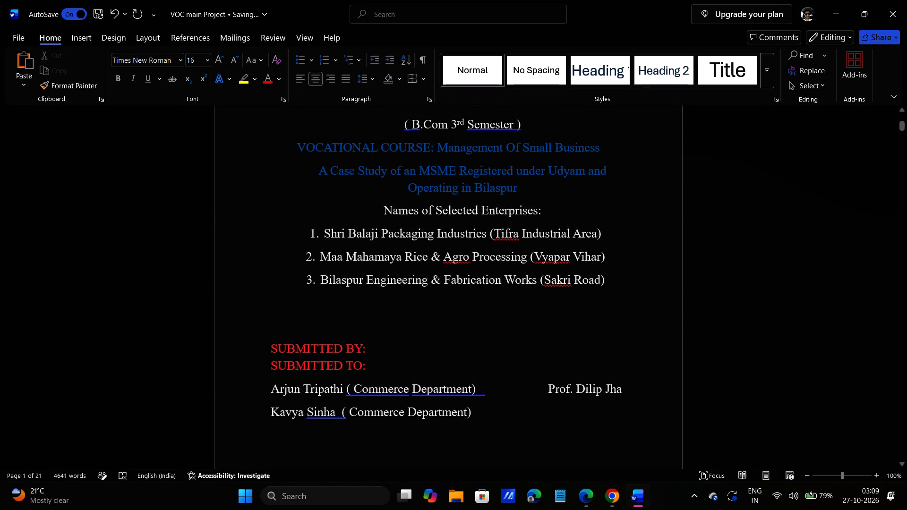
{"action": "left_click_drag", "start_coordinate": [298, 149], "coordinate": [323, 154]}
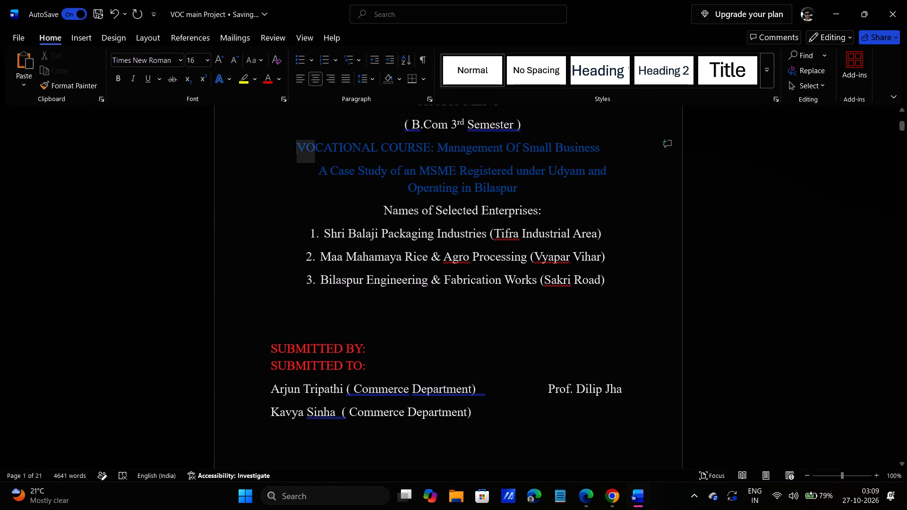
{"action": "left_click_drag", "start_coordinate": [323, 154], "coordinate": [508, 190]}
{"action": "scroll", "coordinate": [597, 253], "scroll_direction": "up", "scroll_amount": 2}
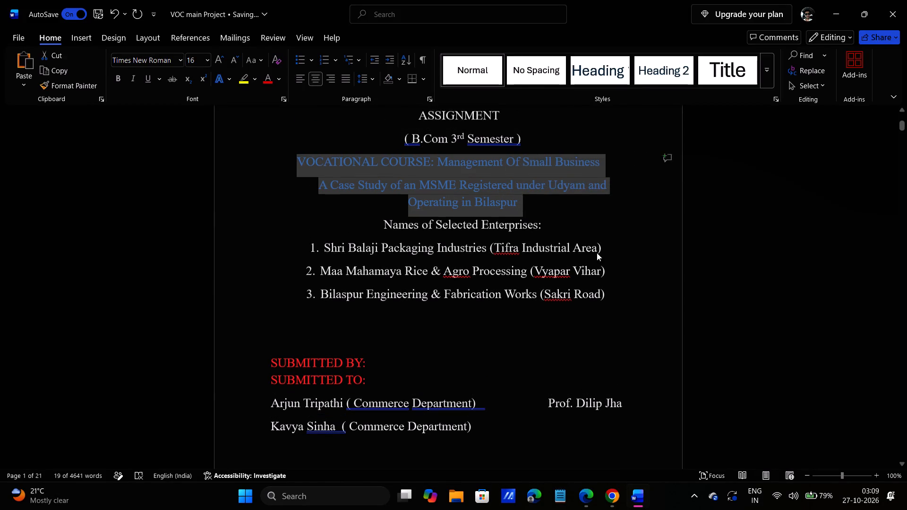
{"action": "scroll", "coordinate": [597, 253], "scroll_direction": "up", "scroll_amount": 5}
{"action": "left_click_drag", "start_coordinate": [288, 127], "coordinate": [300, 138]}
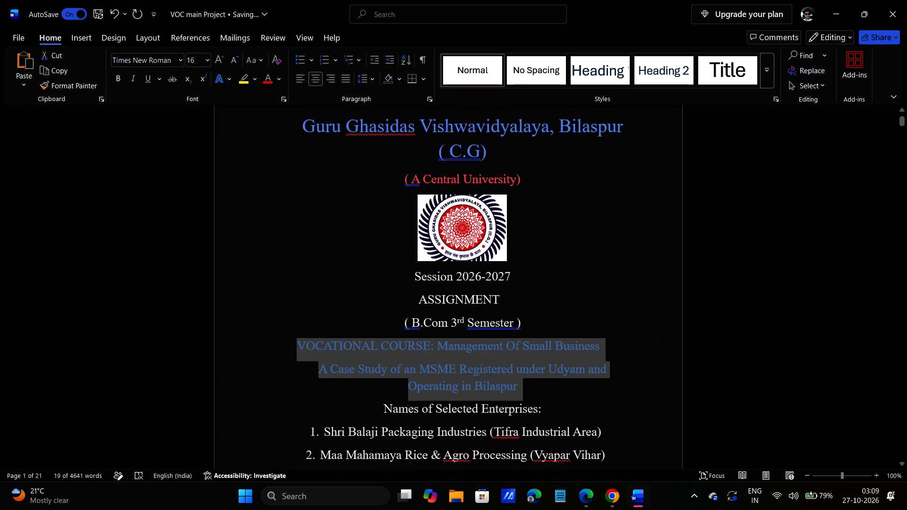
{"action": "left_click_drag", "start_coordinate": [300, 138], "coordinate": [582, 146]}
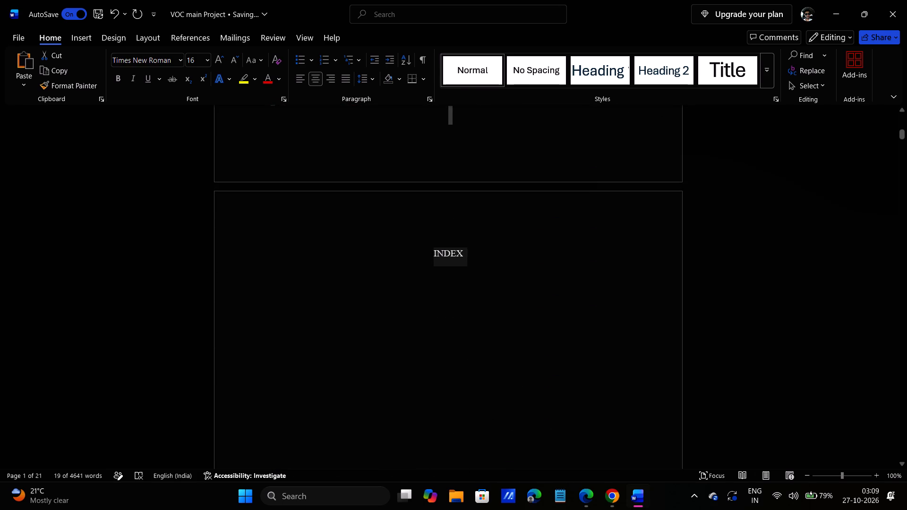
{"action": "left_click_drag", "start_coordinate": [582, 146], "coordinate": [578, 194]}
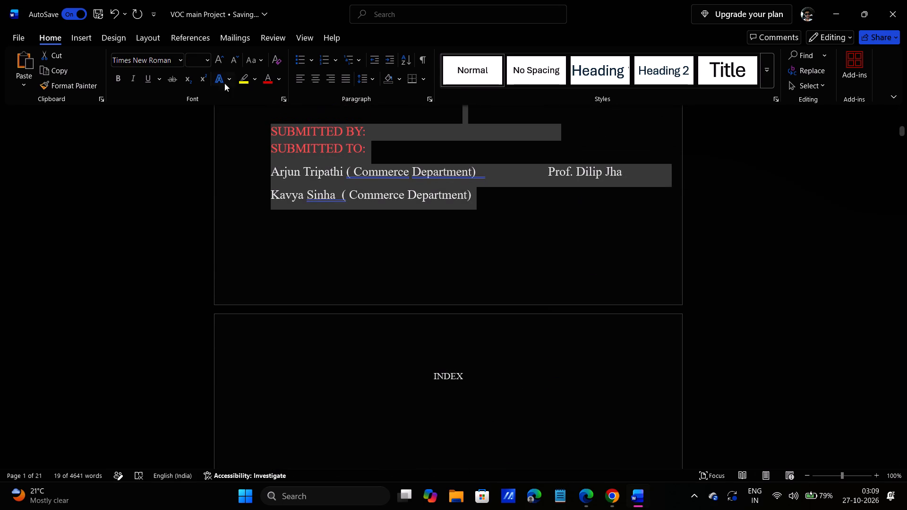
{"action": "left_click", "coordinate": [117, 80]}
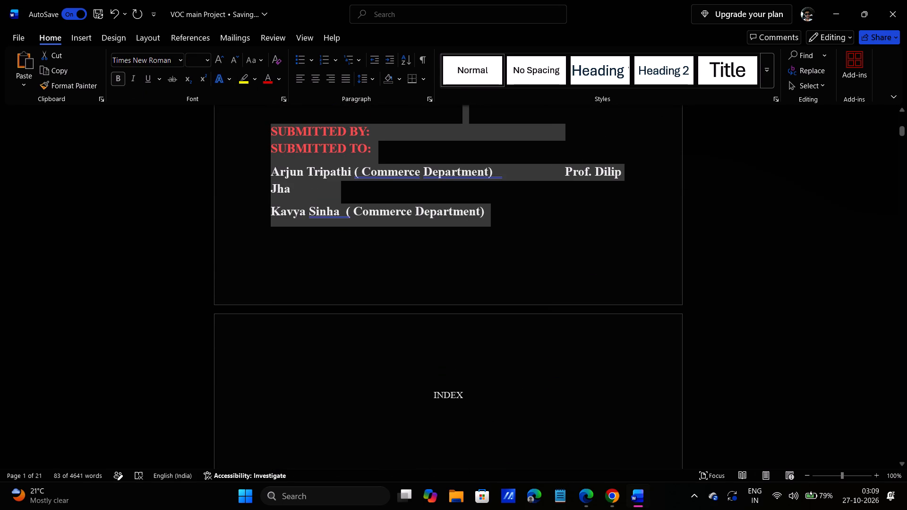
{"action": "left_click", "coordinate": [446, 240]}
Add a hyphen after the colon of Names of Selected Enterprises: on the cover page.
{"action": "scroll", "coordinate": [446, 240], "scroll_direction": "up", "scroll_amount": 6}
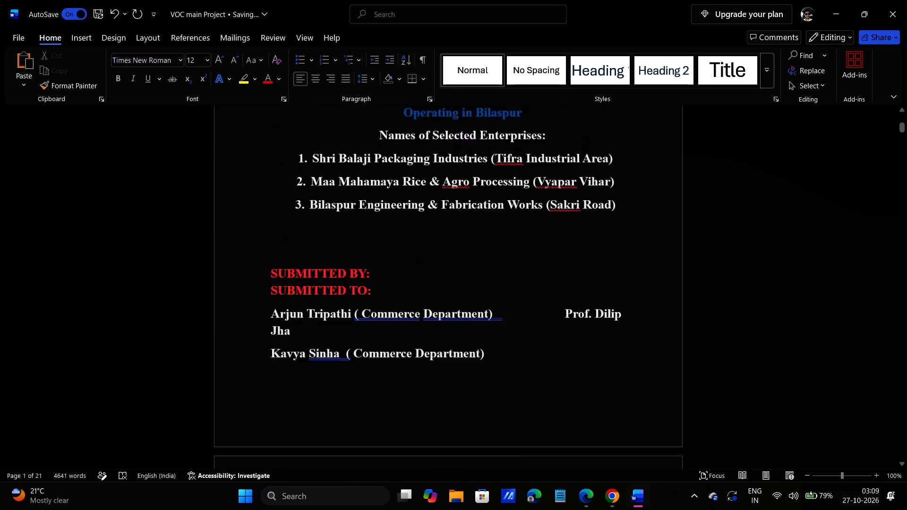
{"action": "scroll", "coordinate": [446, 240], "scroll_direction": "up", "scroll_amount": 6}
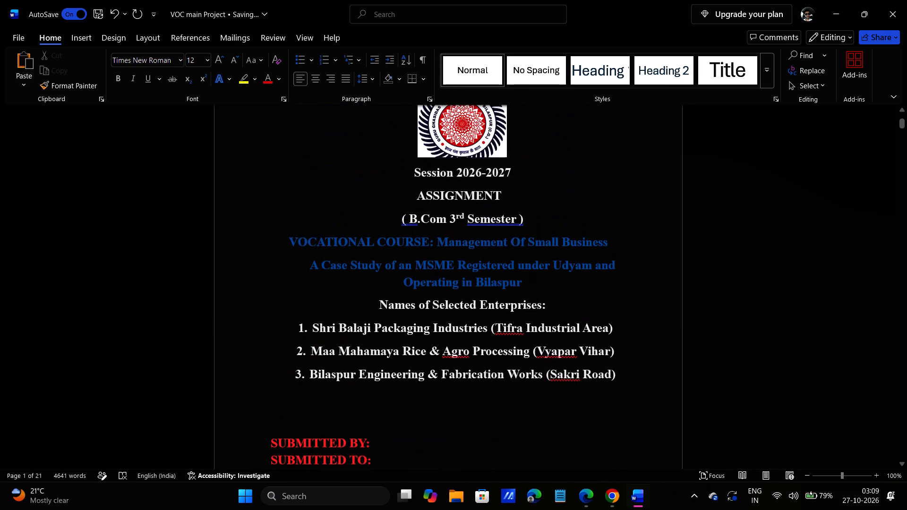
{"action": "scroll", "coordinate": [446, 240], "scroll_direction": "up", "scroll_amount": 5}
{"action": "scroll", "coordinate": [446, 240], "scroll_direction": "down", "scroll_amount": 6}
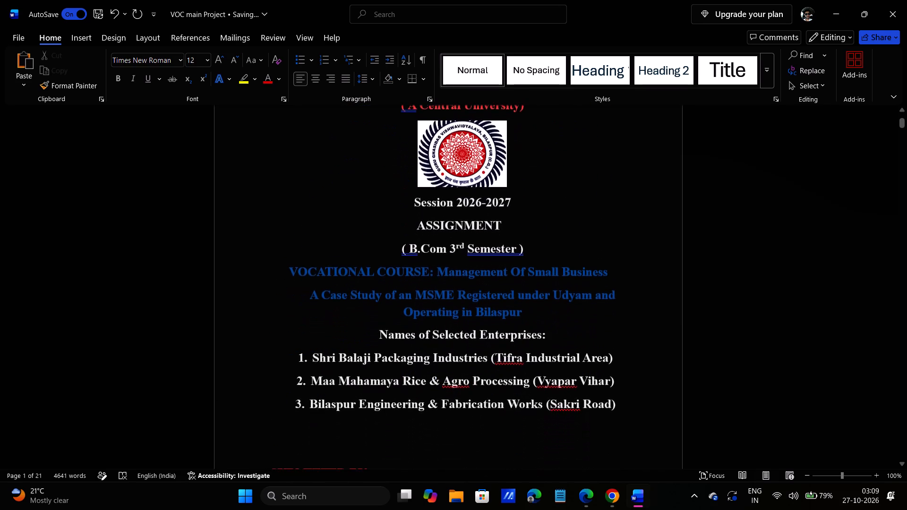
{"action": "scroll", "coordinate": [446, 240], "scroll_direction": "down", "scroll_amount": 2}
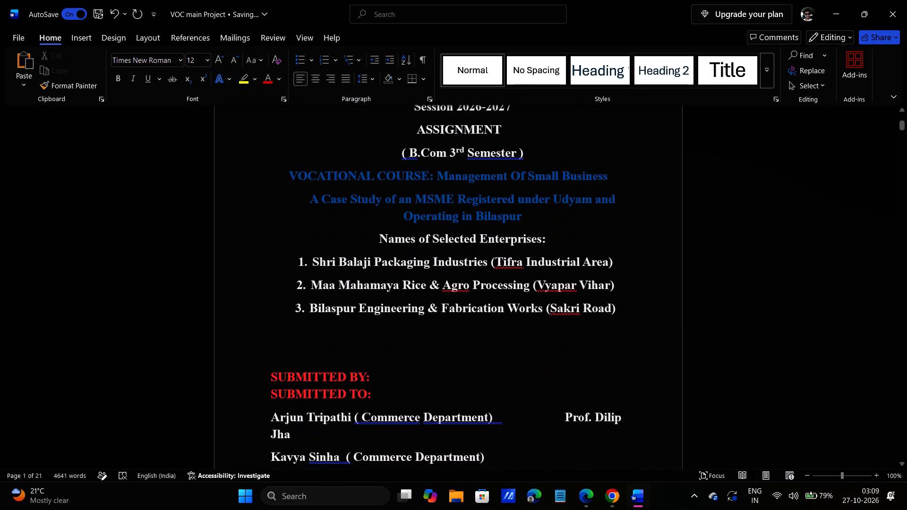
{"action": "left_click", "coordinate": [553, 236]}
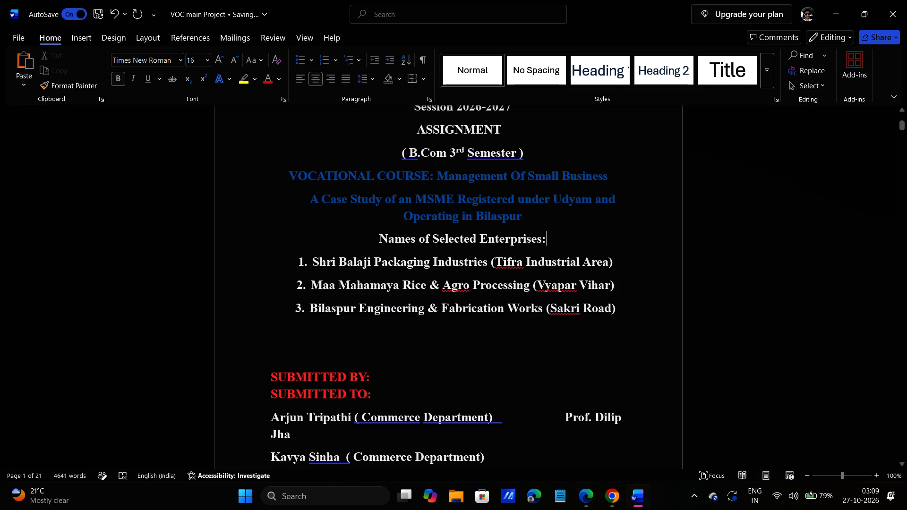
{"action": "key", "text": "minus"}
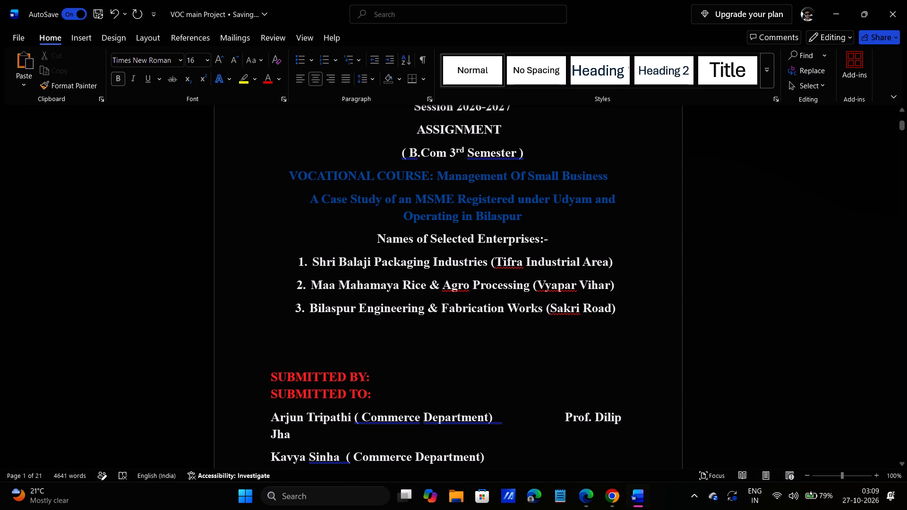
Set the SUBMITTED BY and SUBMITTED TO block, including the names beneath, to font size 14.
{"action": "scroll", "coordinate": [536, 263], "scroll_direction": "down", "scroll_amount": 2}
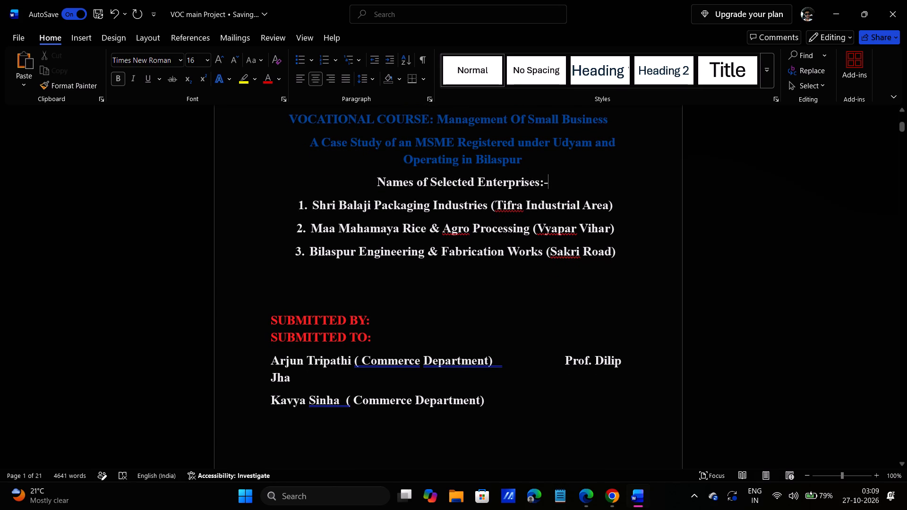
{"action": "left_click", "coordinate": [273, 336]}
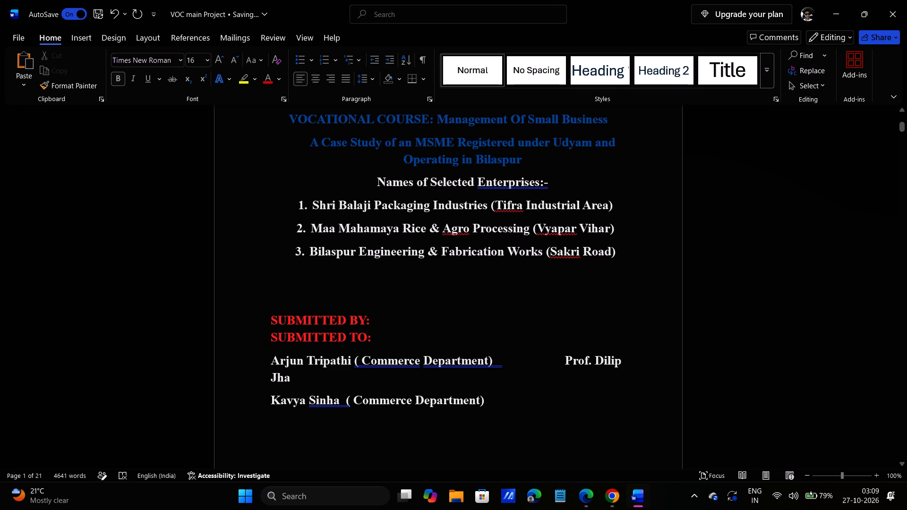
{"action": "left_click_drag", "start_coordinate": [267, 317], "coordinate": [521, 403]}
{"action": "left_click", "coordinate": [205, 62]}
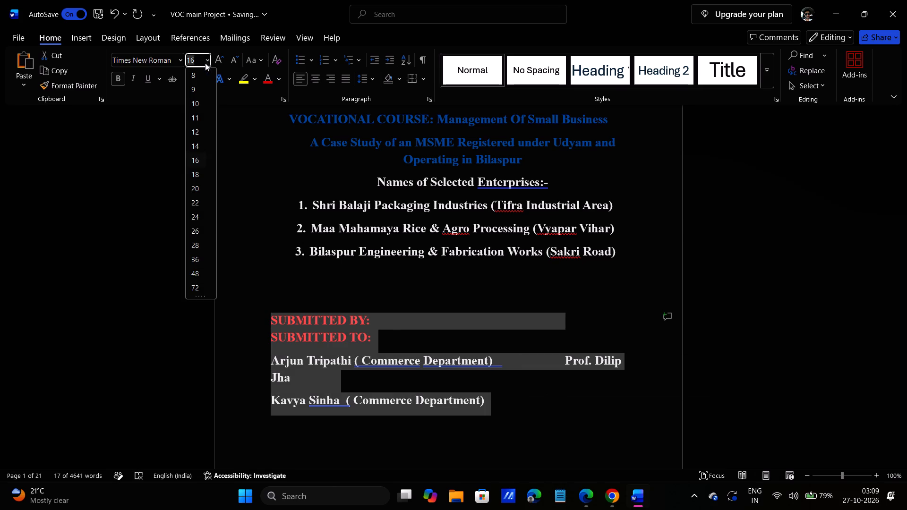
{"action": "left_click", "coordinate": [199, 143]}
{"action": "left_click", "coordinate": [274, 255]}
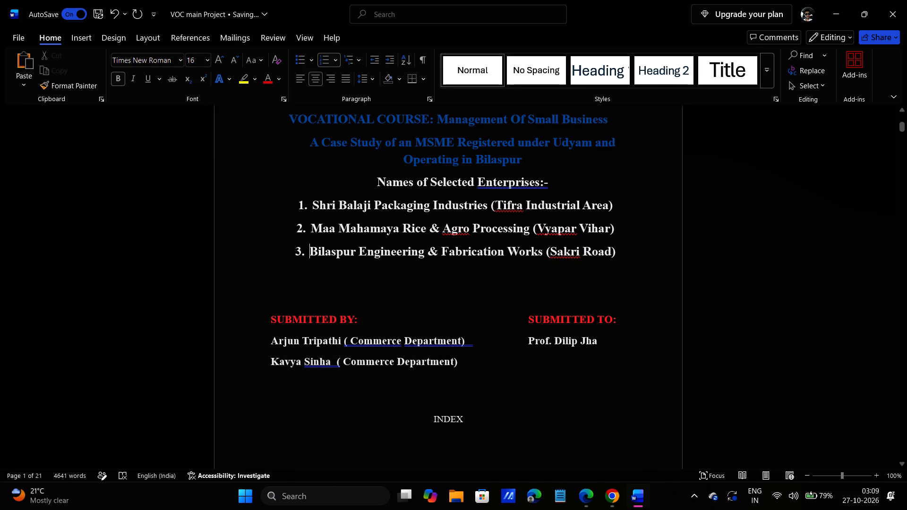
Insert a blank line before the INDEX heading so that it starts on a new page.
{"action": "left_click", "coordinate": [420, 416]}
{"action": "key", "text": "Return"}
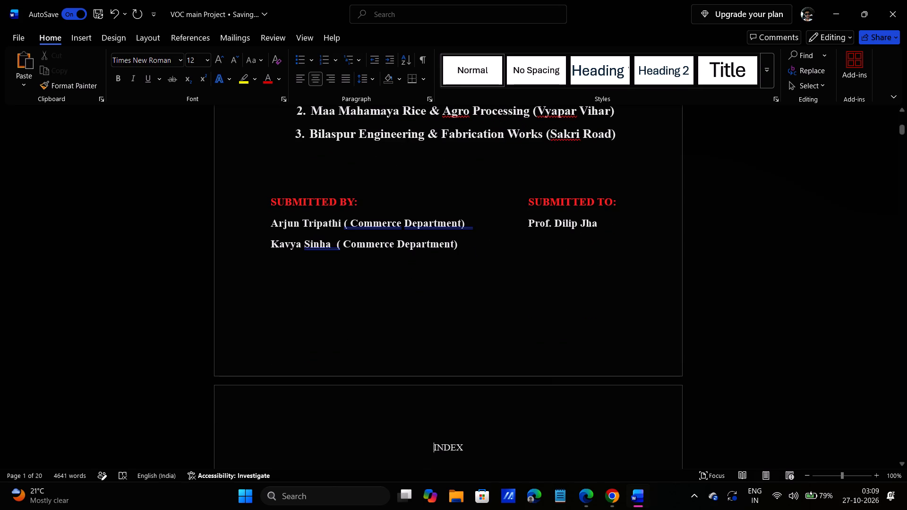
Set the Topic entries of the index table, from INTRODUCTION through COMPARATIVE OPERATIONAL AND PRODUCTION ANALYSIS, to font size 10.
{"action": "scroll", "coordinate": [596, 380], "scroll_direction": "down", "scroll_amount": 20}
{"action": "scroll", "coordinate": [596, 380], "scroll_direction": "down", "scroll_amount": 12}
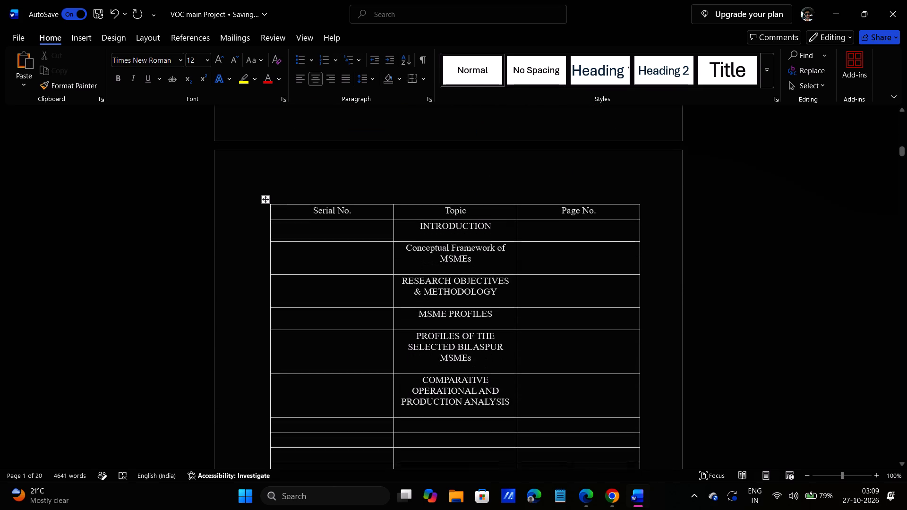
{"action": "left_click_drag", "start_coordinate": [508, 407], "coordinate": [412, 226]}
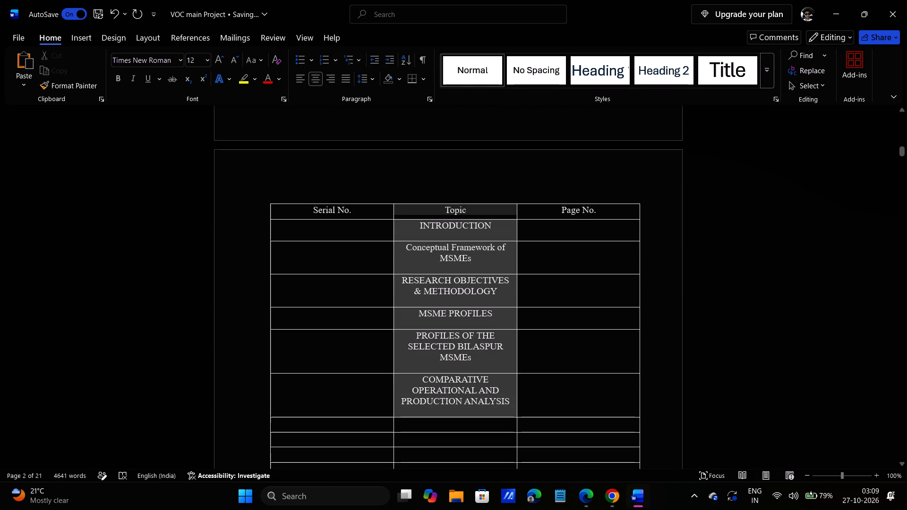
{"action": "left_click_drag", "start_coordinate": [412, 226], "coordinate": [412, 227]}
{"action": "left_click", "coordinate": [204, 57]}
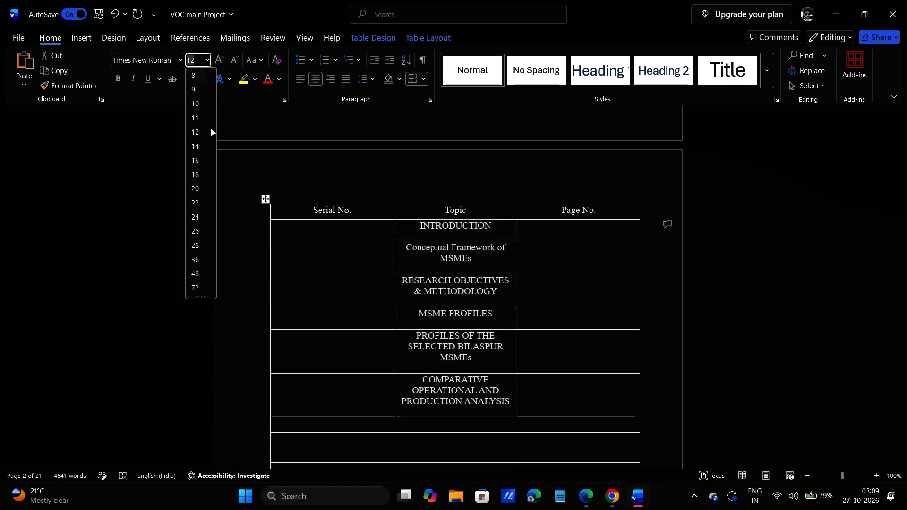
{"action": "left_click", "coordinate": [200, 107]}
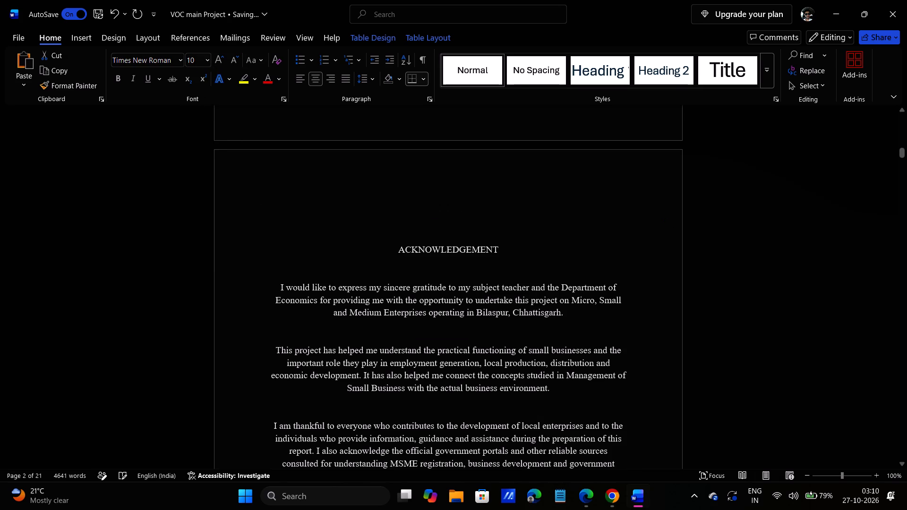
Make the INDEX heading above the index table bold.
{"action": "scroll", "coordinate": [353, 184], "scroll_direction": "up", "scroll_amount": 20}
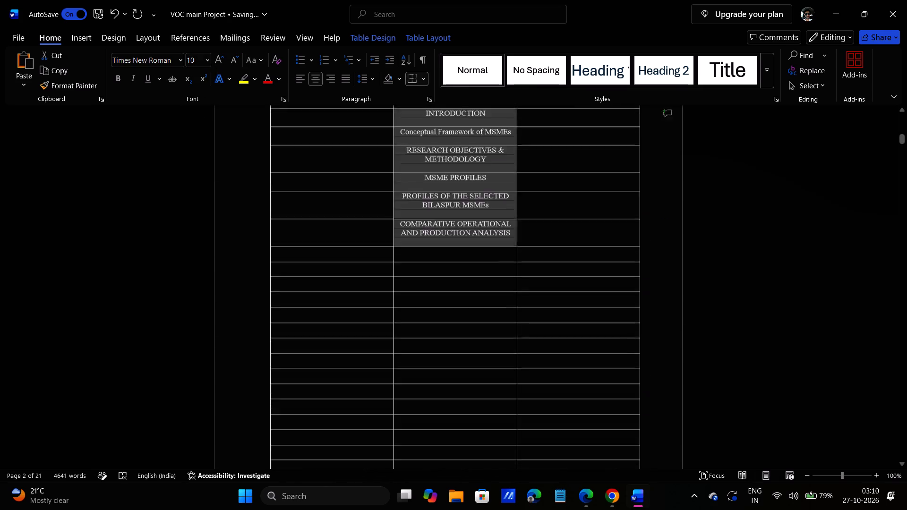
{"action": "scroll", "coordinate": [351, 182], "scroll_direction": "up", "scroll_amount": 4}
{"action": "left_click", "coordinate": [358, 194]}
{"action": "left_click_drag", "start_coordinate": [480, 220], "coordinate": [440, 218]}
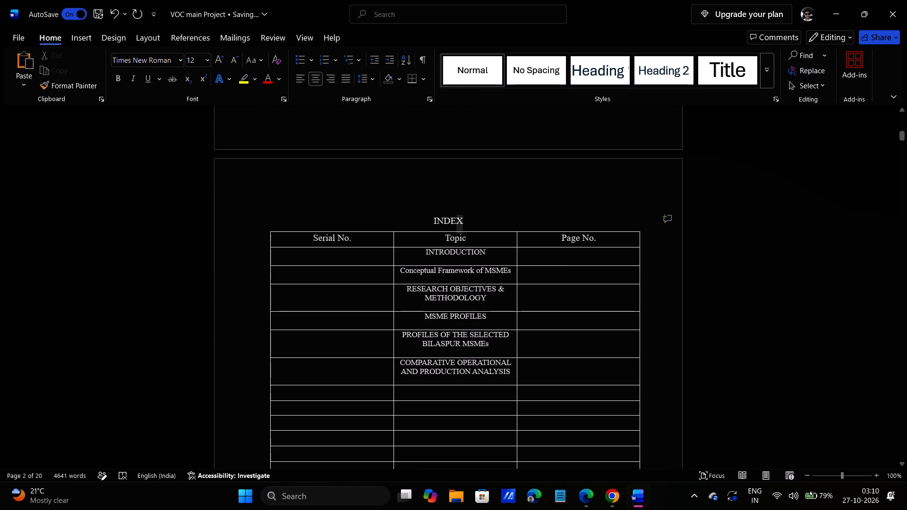
{"action": "left_click_drag", "start_coordinate": [440, 218], "coordinate": [410, 213]}
{"action": "left_click", "coordinate": [119, 77]}
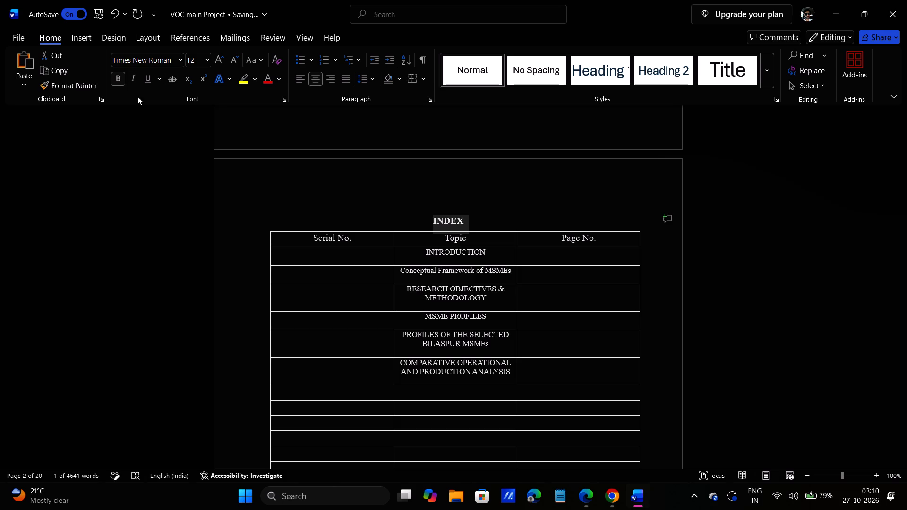
{"action": "left_click", "coordinate": [367, 179]}
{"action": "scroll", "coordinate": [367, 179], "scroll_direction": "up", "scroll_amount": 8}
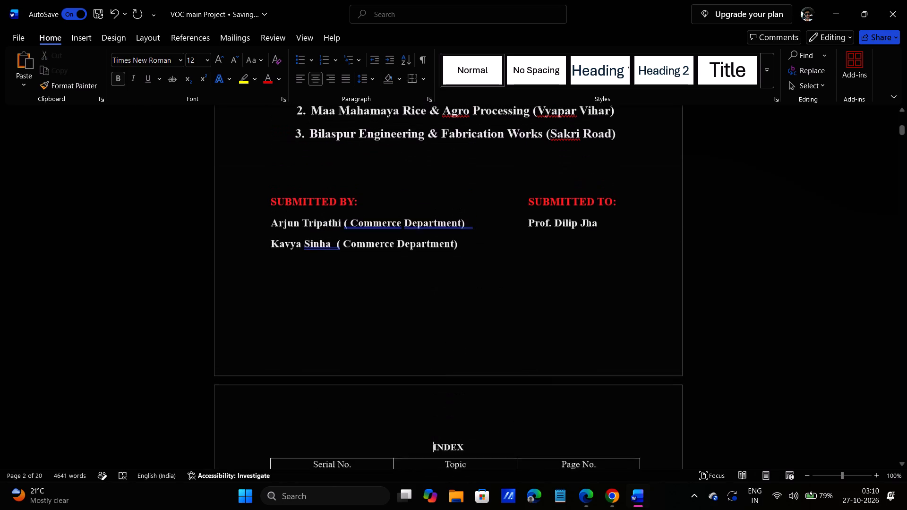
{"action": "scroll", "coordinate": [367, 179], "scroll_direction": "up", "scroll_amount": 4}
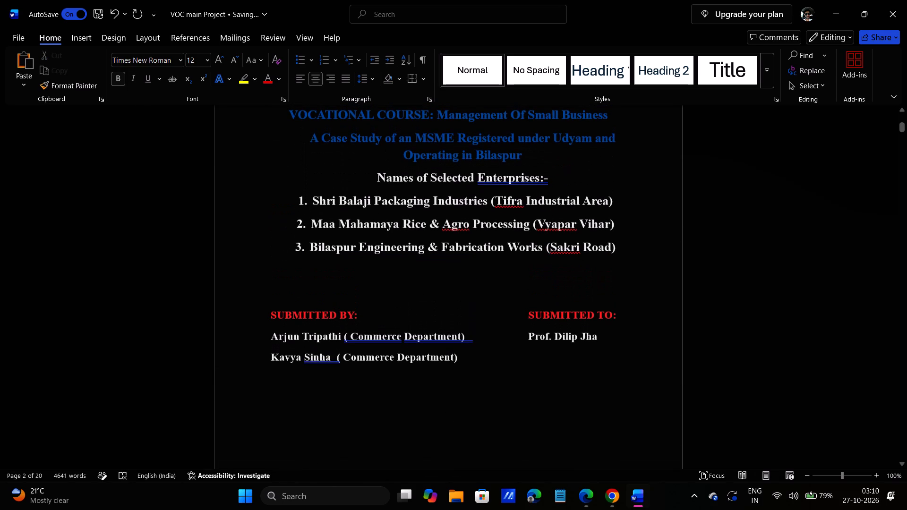
Set the ACKNOWLEDGEMENT page, including its heading and all body paragraphs, to font size 14.
{"action": "scroll", "coordinate": [367, 179], "scroll_direction": "up", "scroll_amount": 8}
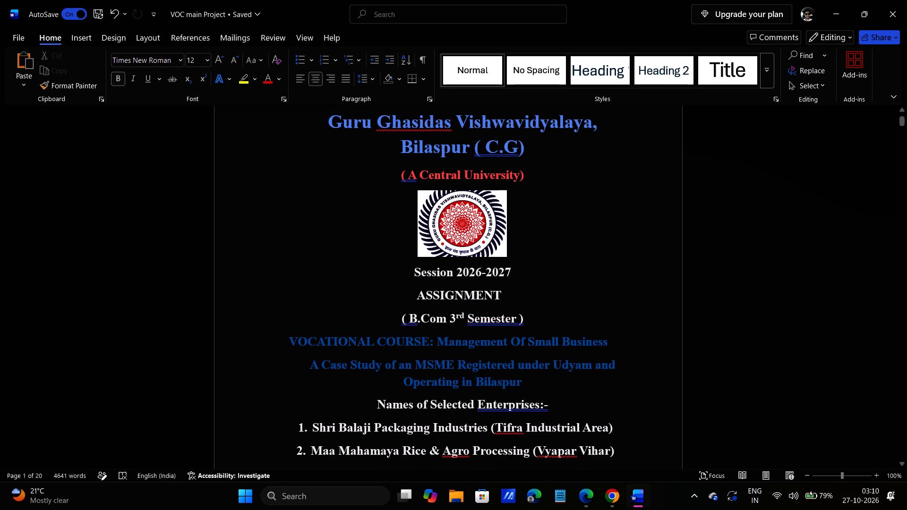
{"action": "scroll", "coordinate": [487, 247], "scroll_direction": "down", "scroll_amount": 2}
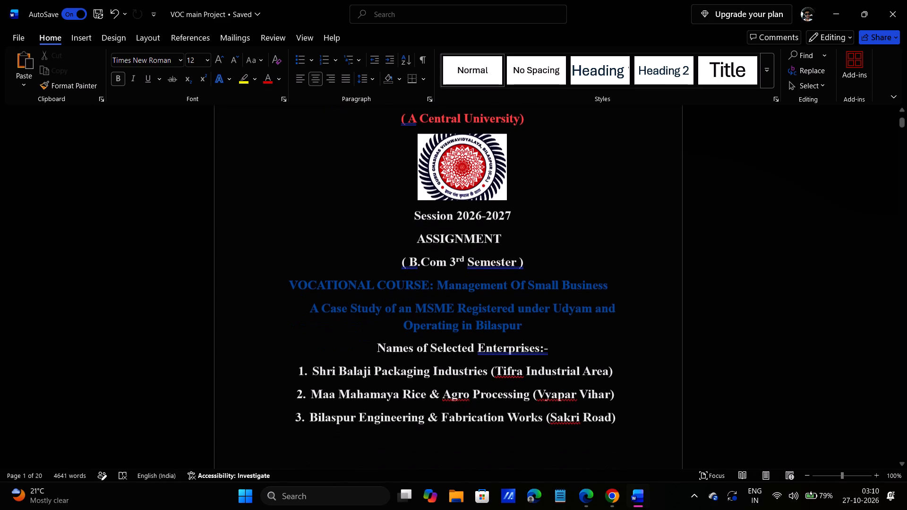
{"action": "scroll", "coordinate": [487, 247], "scroll_direction": "down", "scroll_amount": 2}
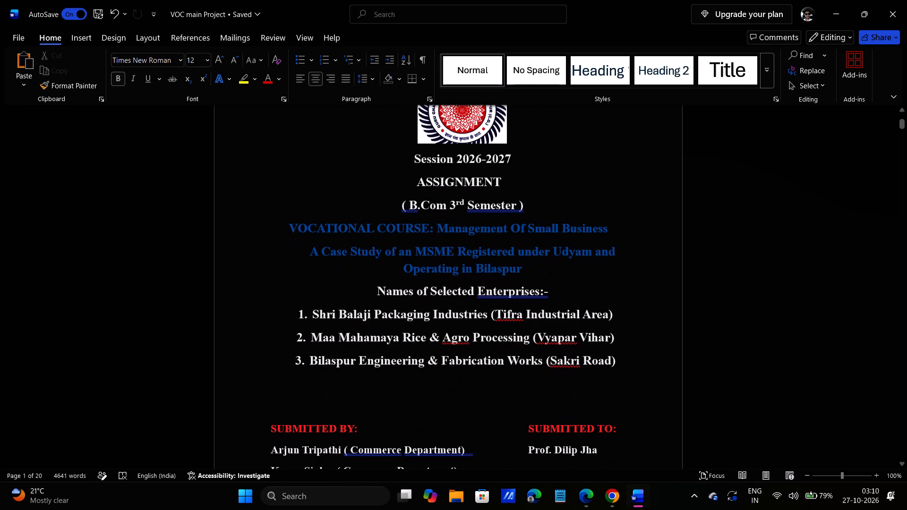
{"action": "scroll", "coordinate": [487, 247], "scroll_direction": "down", "scroll_amount": 4}
{"action": "scroll", "coordinate": [487, 247], "scroll_direction": "down", "scroll_amount": 20}
{"action": "scroll", "coordinate": [487, 247], "scroll_direction": "down", "scroll_amount": 4}
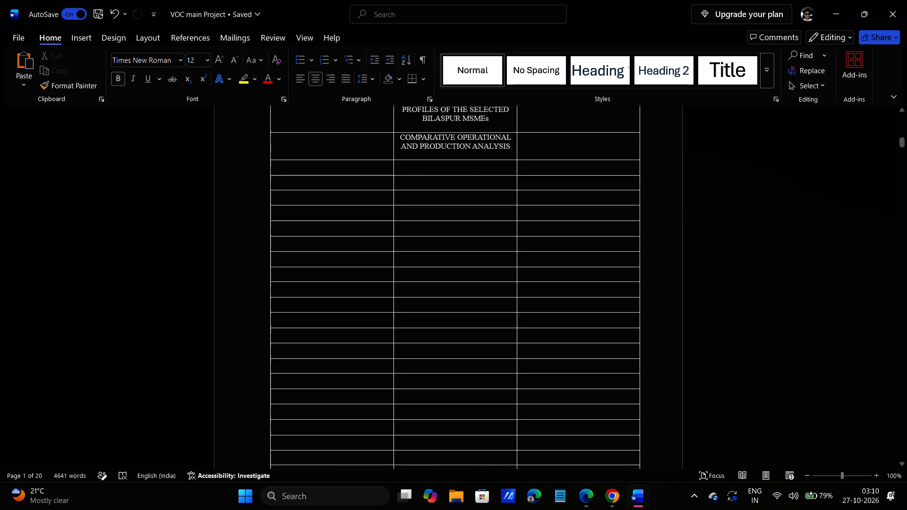
{"action": "scroll", "coordinate": [487, 246], "scroll_direction": "down", "scroll_amount": 19}
{"action": "scroll", "coordinate": [487, 246], "scroll_direction": "up", "scroll_amount": 7}
{"action": "left_click_drag", "start_coordinate": [387, 242], "coordinate": [542, 416]}
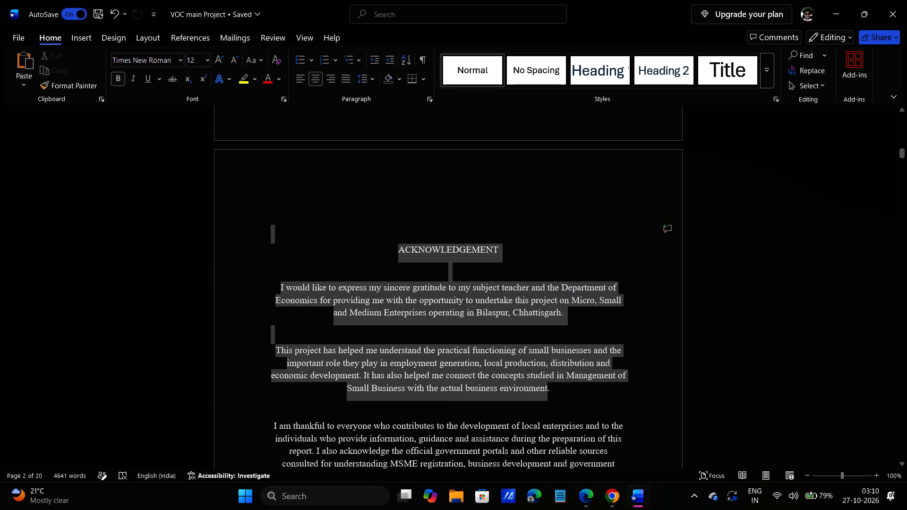
{"action": "left_click_drag", "start_coordinate": [542, 416], "coordinate": [532, 390]}
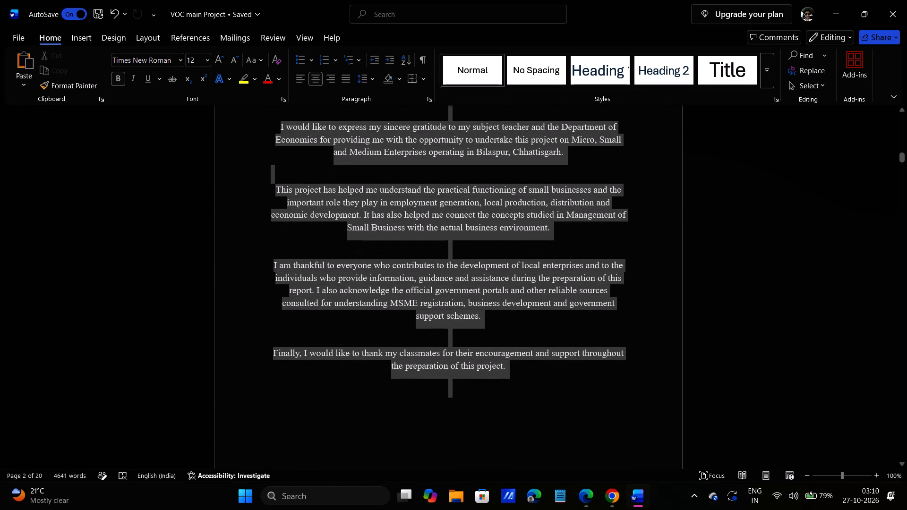
{"action": "left_click_drag", "start_coordinate": [532, 390], "coordinate": [529, 384]}
{"action": "left_click", "coordinate": [204, 60]}
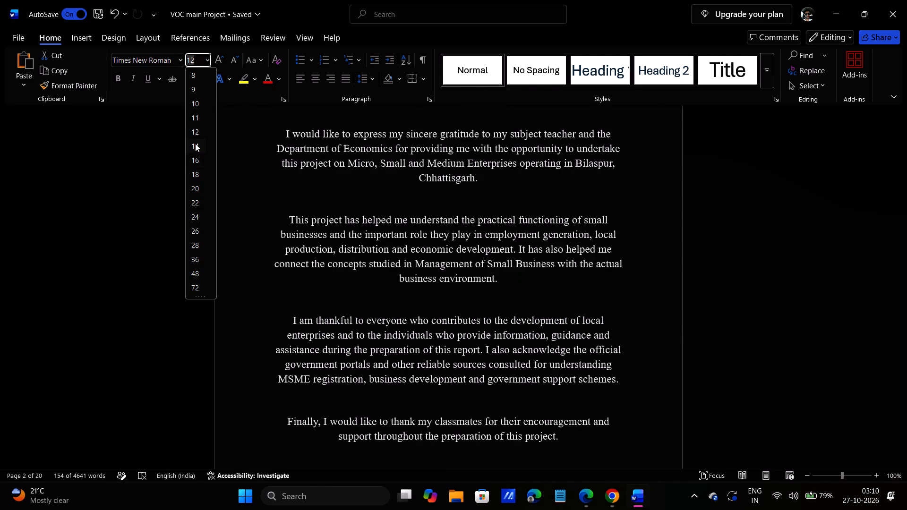
{"action": "left_click", "coordinate": [195, 144]}
{"action": "left_click", "coordinate": [253, 202]}
{"action": "scroll", "coordinate": [253, 202], "scroll_direction": "up", "scroll_amount": 4}
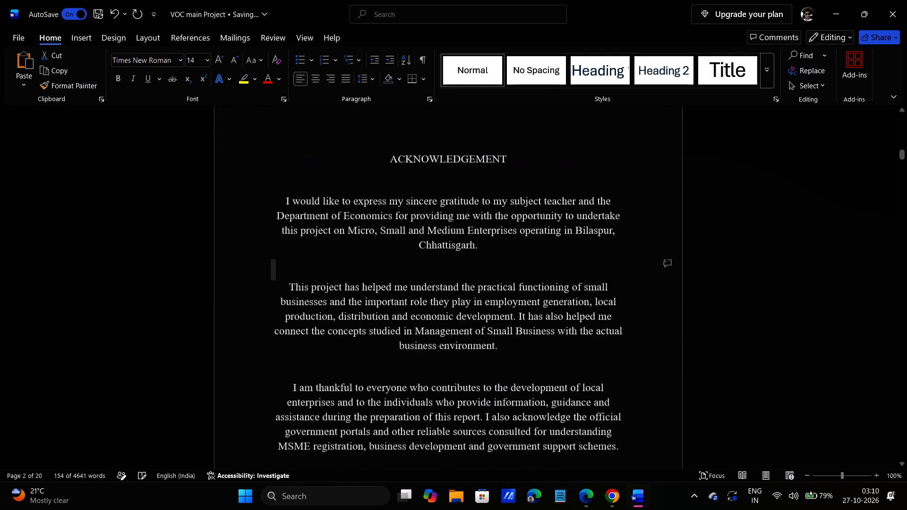
Remove the extra blank line above the INTRODUCTION heading, keeping a single blank line at the top of its page.
{"action": "scroll", "coordinate": [253, 201], "scroll_direction": "down", "scroll_amount": 16}
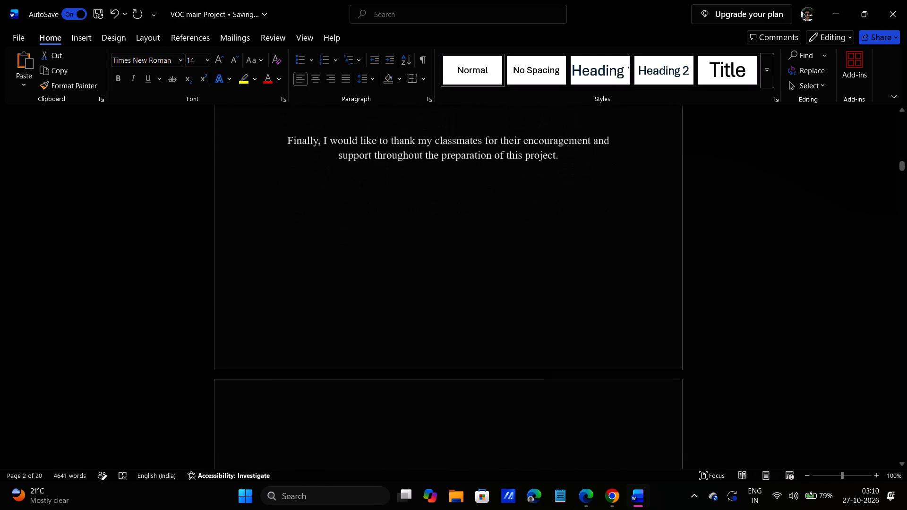
{"action": "scroll", "coordinate": [253, 201], "scroll_direction": "down", "scroll_amount": 10}
{"action": "scroll", "coordinate": [393, 170], "scroll_direction": "up", "scroll_amount": 3}
{"action": "left_click", "coordinate": [416, 197]}
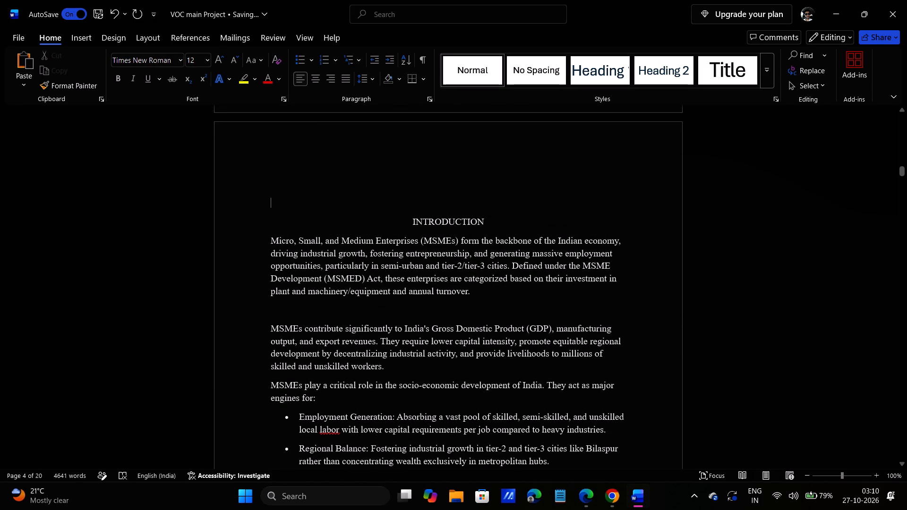
{"action": "key", "text": "BackSpace"}
{"action": "key", "text": "BackSpace"}
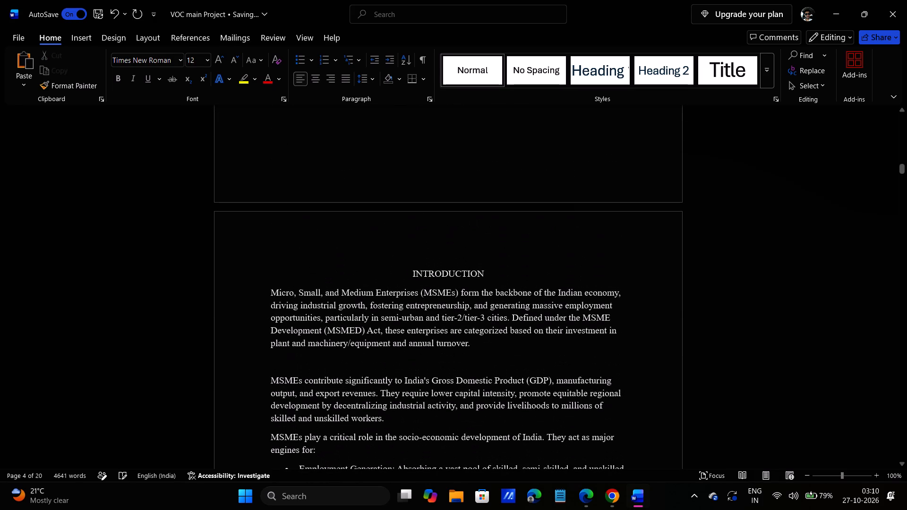
{"action": "key", "text": "Return"}
Make the INTRODUCTION heading bold and set it to font size 14.
{"action": "left_click_drag", "start_coordinate": [500, 287], "coordinate": [460, 284]}
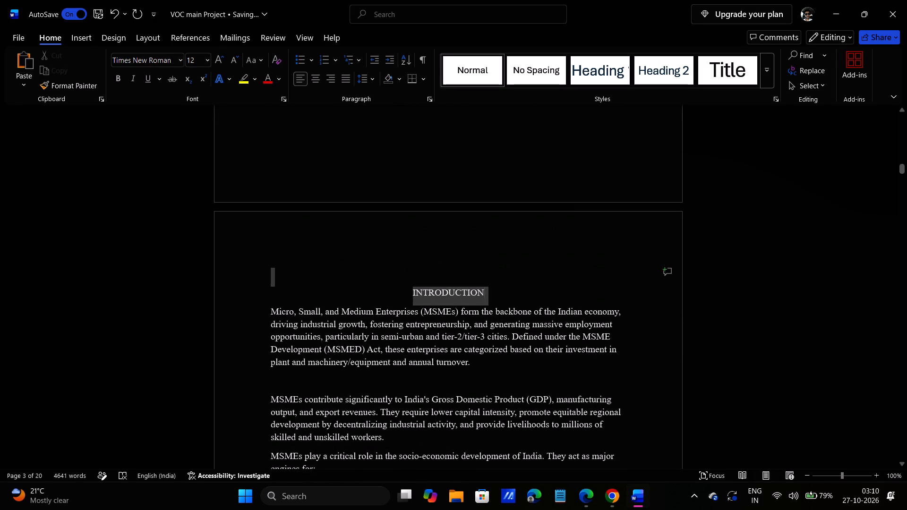
{"action": "left_click_drag", "start_coordinate": [460, 284], "coordinate": [407, 282]}
{"action": "left_click", "coordinate": [121, 72]}
{"action": "left_click", "coordinate": [205, 62]}
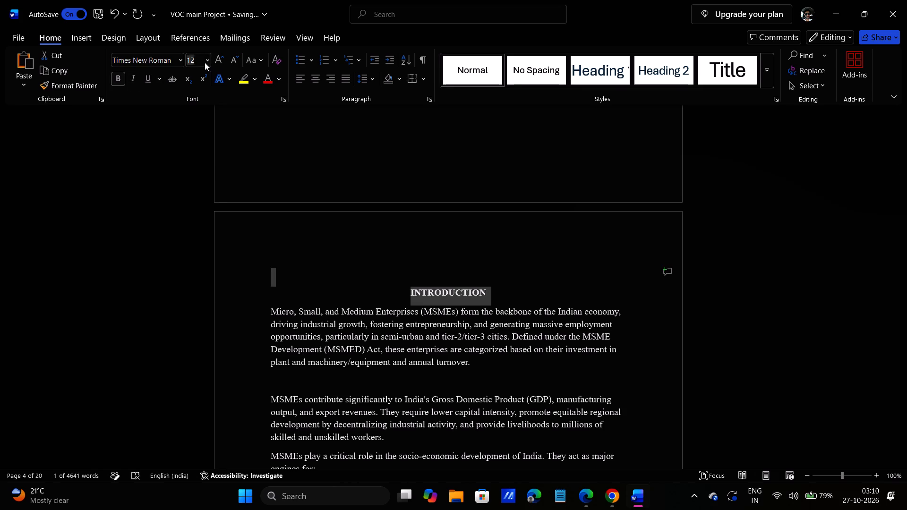
{"action": "left_click", "coordinate": [201, 147]}
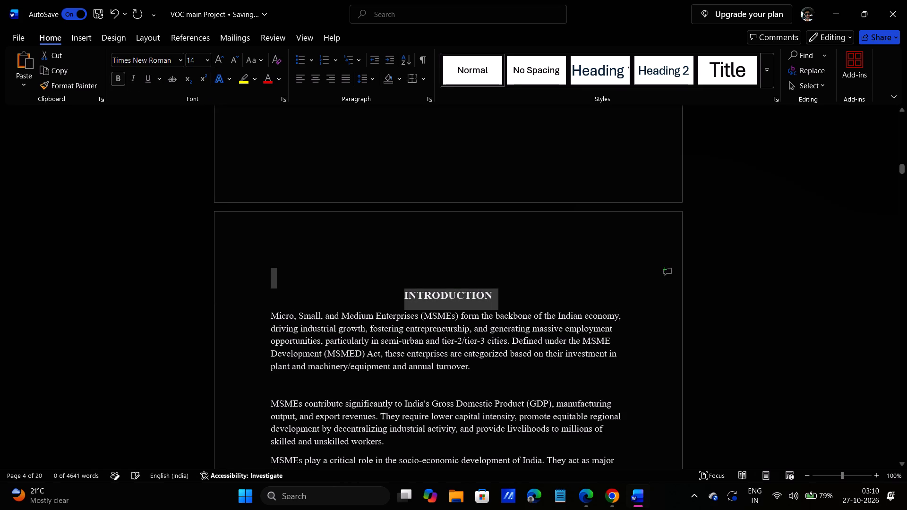
{"action": "left_click", "coordinate": [292, 223]}
Set the Conceptual Framework of MSMEs heading to font size 14 and make it bold.
{"action": "scroll", "coordinate": [293, 210], "scroll_direction": "down", "scroll_amount": 14}
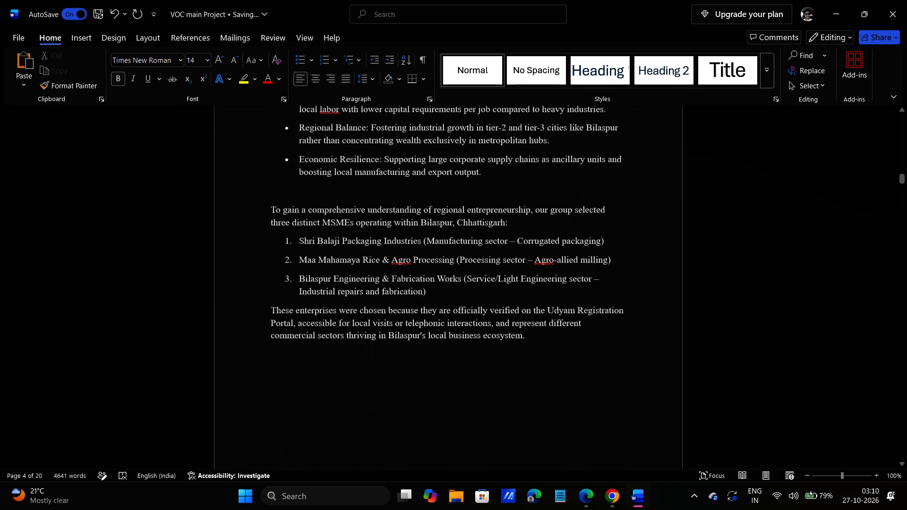
{"action": "scroll", "coordinate": [324, 201], "scroll_direction": "down", "scroll_amount": 9}
{"action": "left_click_drag", "start_coordinate": [540, 293], "coordinate": [366, 297]}
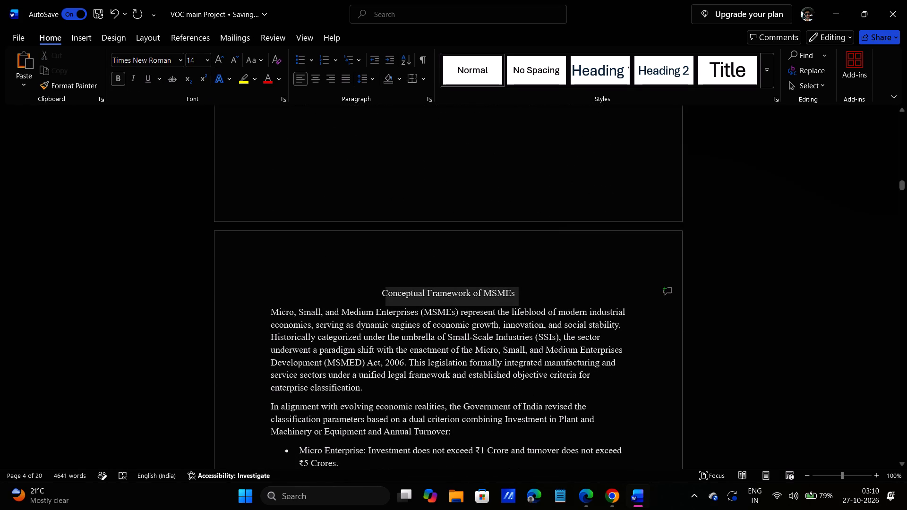
{"action": "left_click_drag", "start_coordinate": [366, 297], "coordinate": [354, 297]}
{"action": "left_click", "coordinate": [205, 66]}
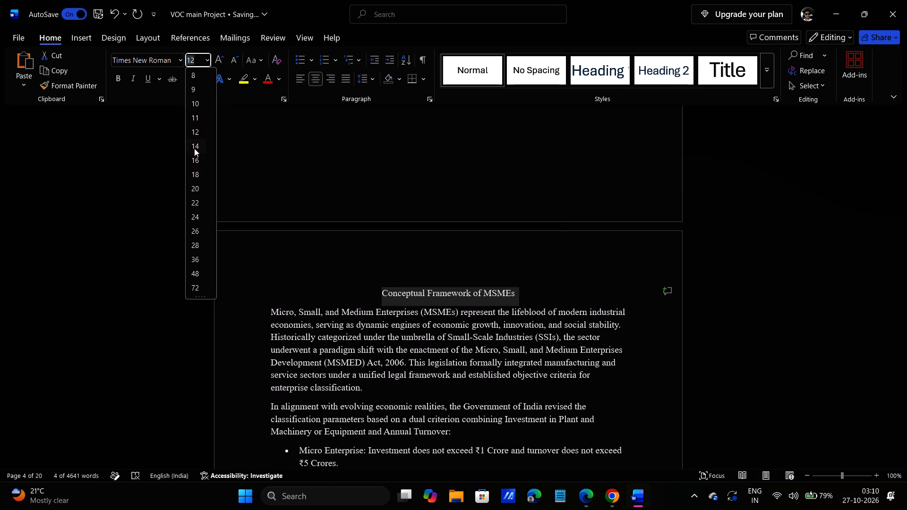
{"action": "left_click", "coordinate": [194, 150]}
{"action": "left_click", "coordinate": [124, 71]}
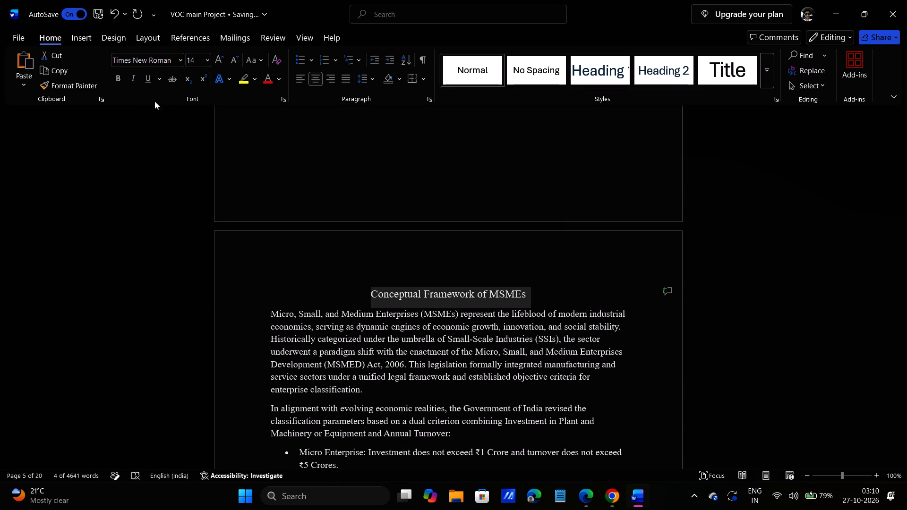
{"action": "left_click", "coordinate": [115, 74]}
{"action": "left_click", "coordinate": [376, 193]}
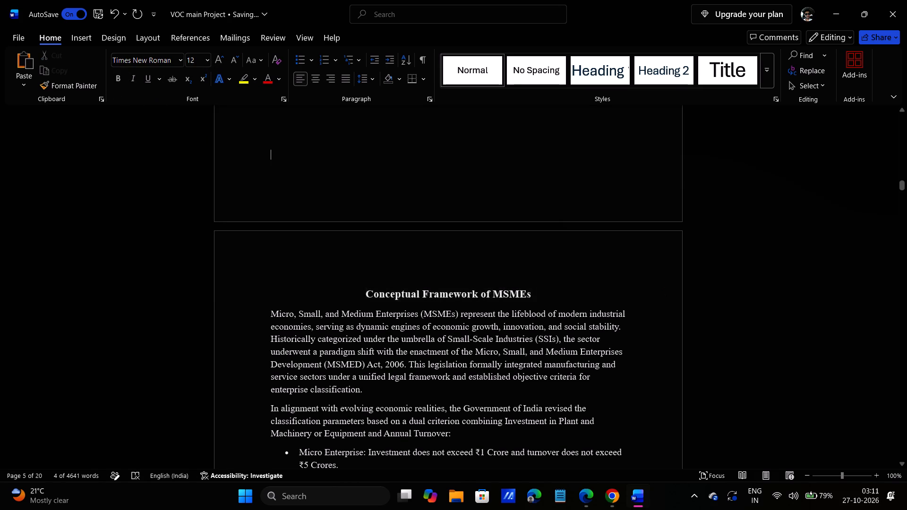
Delete the number 1.3 from the Regional Industrial Ecosystem of Chhattisgarh and Bilaspur heading and make the heading bold.
{"action": "scroll", "coordinate": [376, 193], "scroll_direction": "down", "scroll_amount": 16}
{"action": "scroll", "coordinate": [374, 199], "scroll_direction": "down", "scroll_amount": 11}
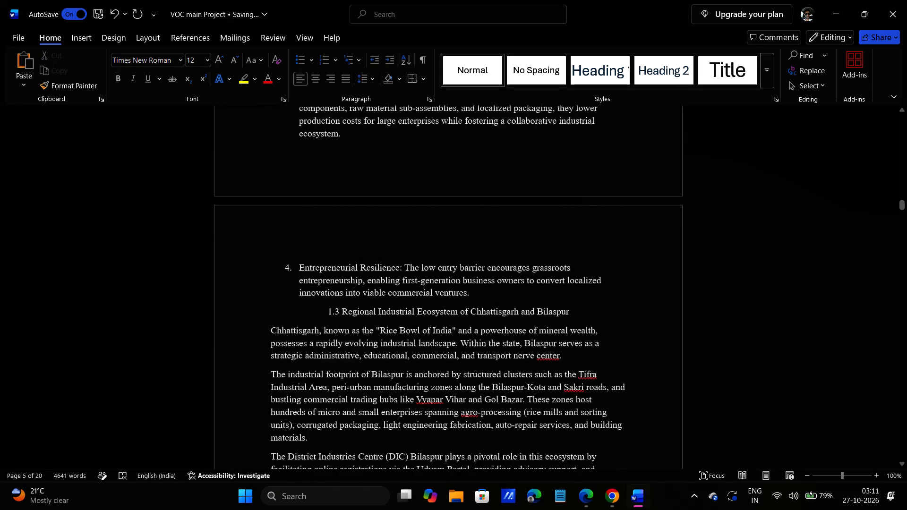
{"action": "scroll", "coordinate": [374, 199], "scroll_direction": "down", "scroll_amount": 2}
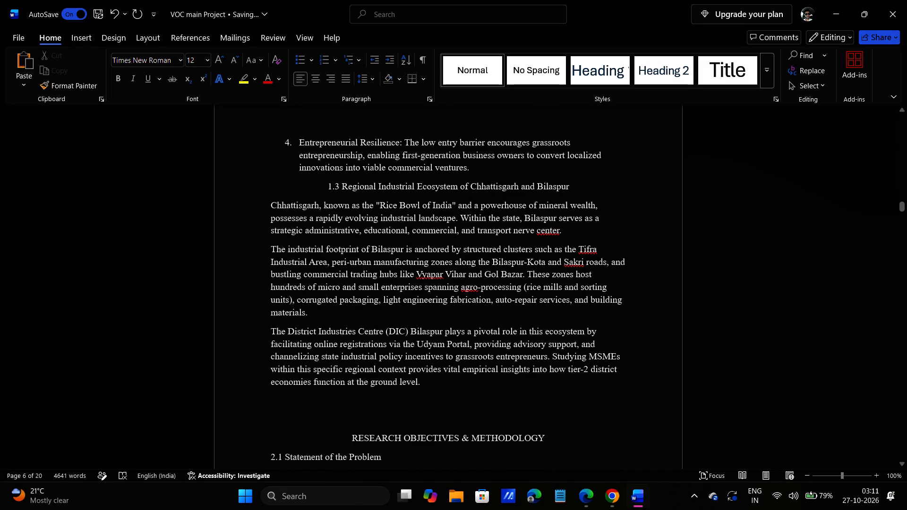
{"action": "left_click", "coordinate": [340, 185]}
{"action": "key", "text": "BackSpace"}
{"action": "key", "text": "BackSpace"}
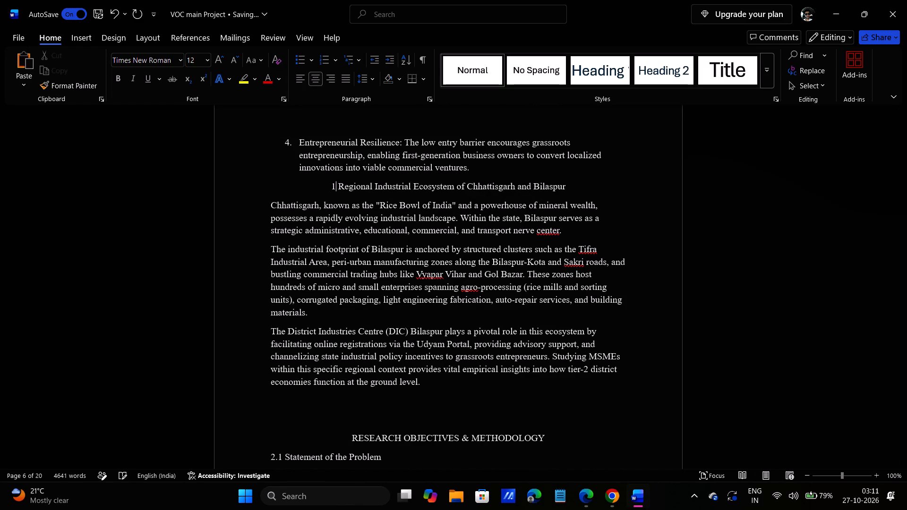
{"action": "key", "text": "BackSpace"}
{"action": "left_click_drag", "start_coordinate": [571, 191], "coordinate": [323, 189]}
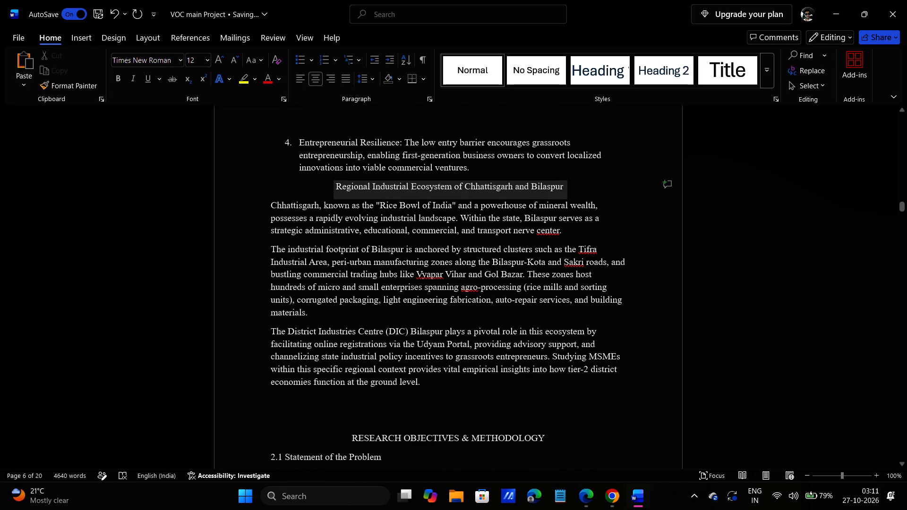
{"action": "left_click_drag", "start_coordinate": [323, 189], "coordinate": [314, 189]}
{"action": "left_click", "coordinate": [116, 80]}
Make the RESEARCH OBJECTIVES & METHODOLOGY heading bold and set it to font size 14.
{"action": "scroll", "coordinate": [496, 215], "scroll_direction": "down", "scroll_amount": 5}
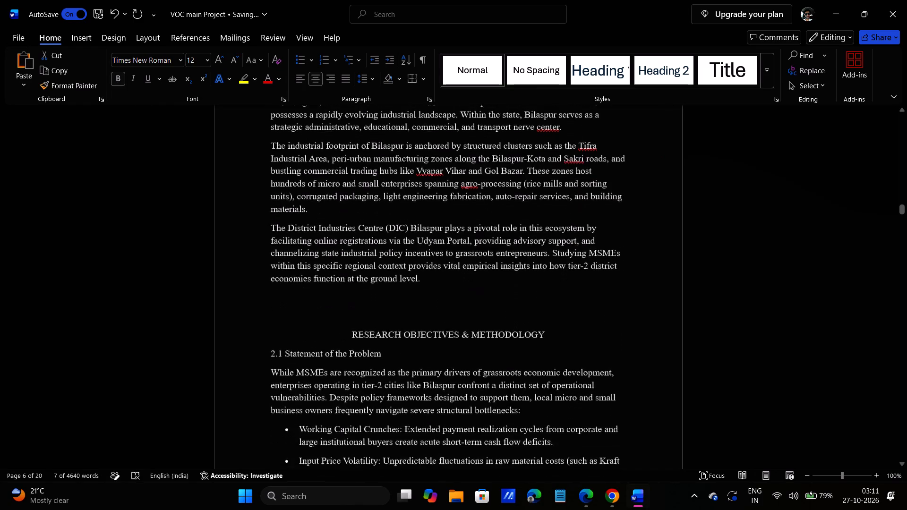
{"action": "scroll", "coordinate": [496, 215], "scroll_direction": "down", "scroll_amount": 2}
{"action": "left_click_drag", "start_coordinate": [554, 239], "coordinate": [297, 244]}
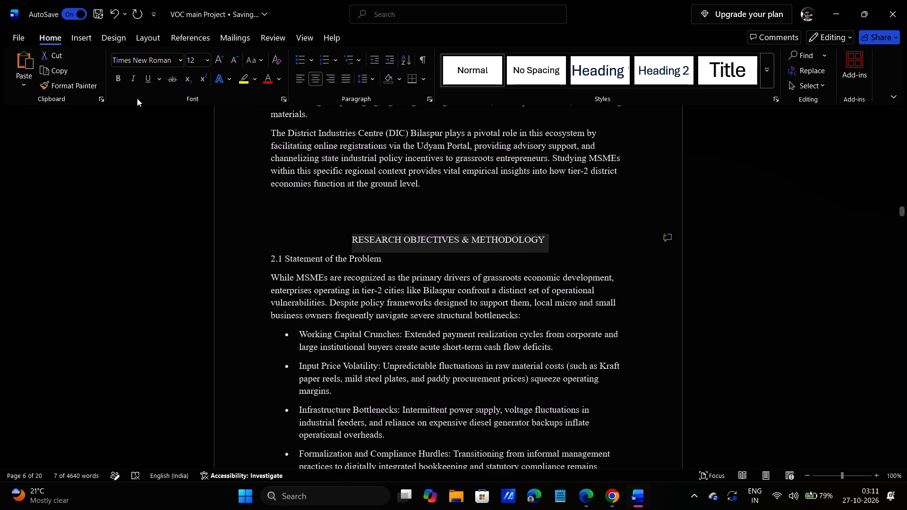
{"action": "left_click", "coordinate": [116, 81]}
{"action": "left_click", "coordinate": [204, 57]}
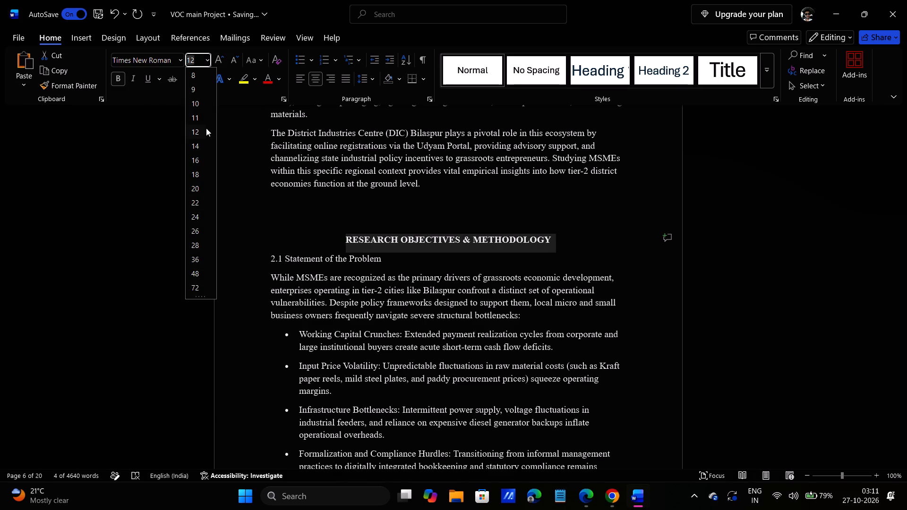
{"action": "left_click", "coordinate": [197, 143]}
{"action": "left_click", "coordinate": [292, 212]}
Make the Research Methodology subheading bold.
{"action": "scroll", "coordinate": [302, 211], "scroll_direction": "down", "scroll_amount": 5}
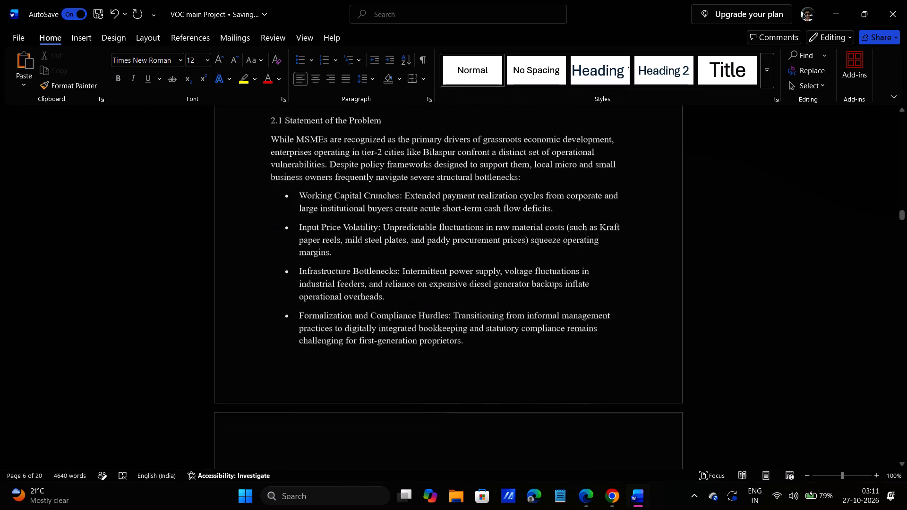
{"action": "scroll", "coordinate": [302, 211], "scroll_direction": "down", "scroll_amount": 10}
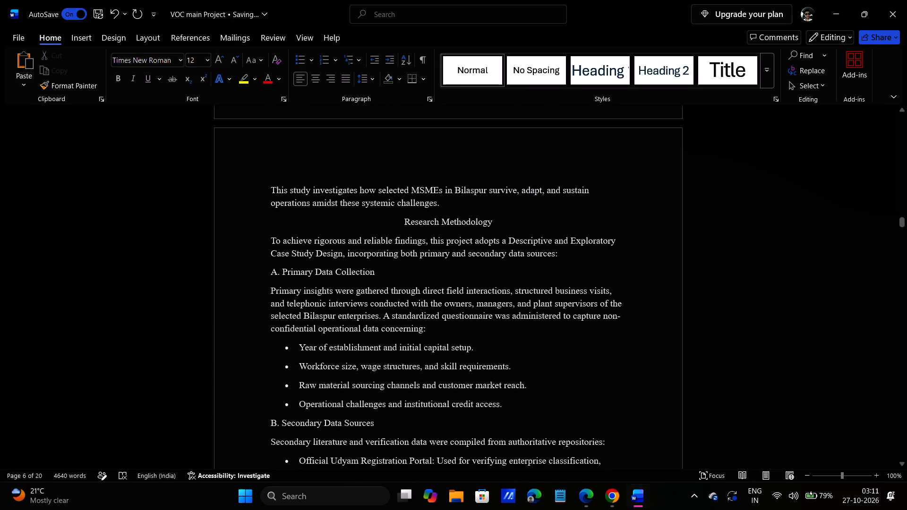
{"action": "left_click_drag", "start_coordinate": [497, 217], "coordinate": [369, 219]}
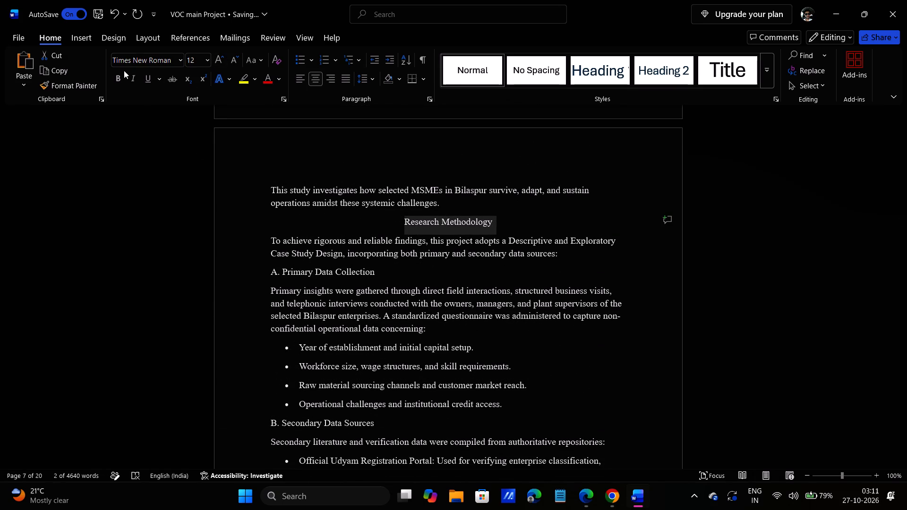
{"action": "left_click", "coordinate": [124, 70]}
{"action": "left_click", "coordinate": [121, 71]}
{"action": "left_click", "coordinate": [120, 77]}
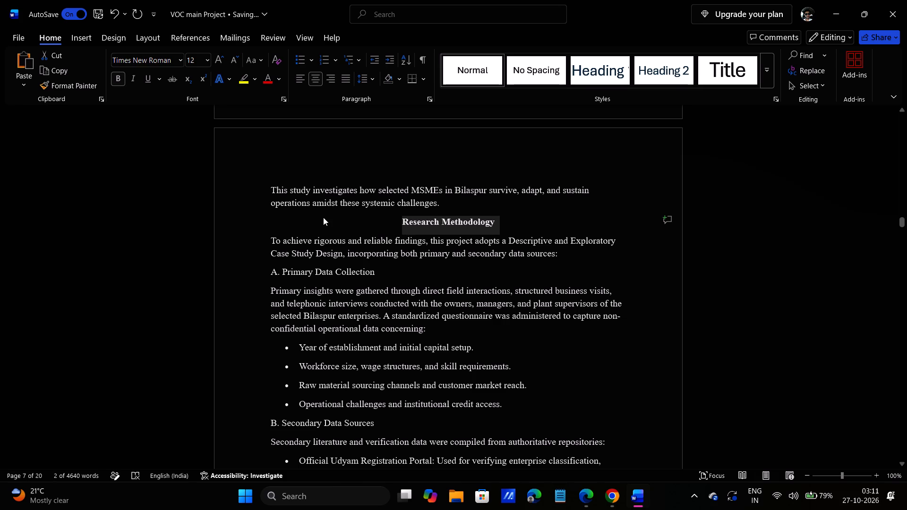
{"action": "left_click", "coordinate": [323, 217]}
Review the headings and layout from RESEARCH OBJECTIVES & METHODOLOGY through the Research Methodology subsection.
{"action": "scroll", "coordinate": [323, 217], "scroll_direction": "up", "scroll_amount": 12}
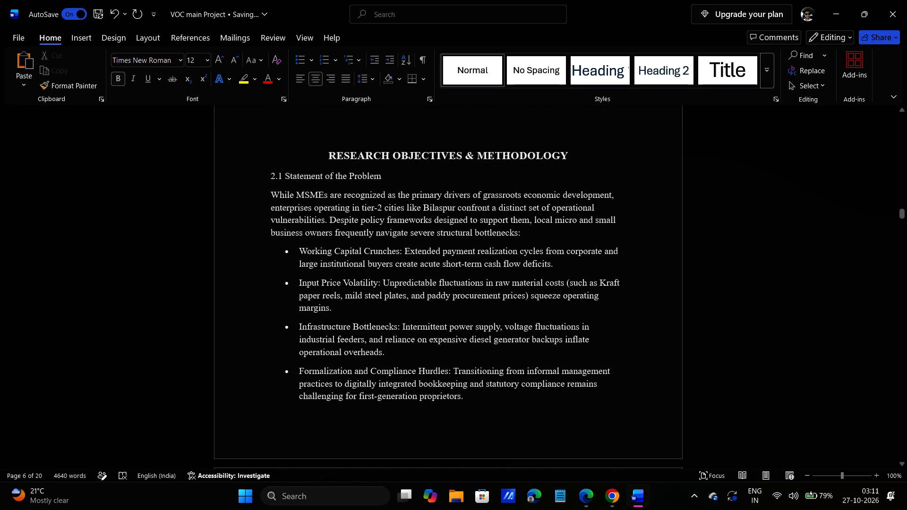
{"action": "scroll", "coordinate": [323, 217], "scroll_direction": "down", "scroll_amount": 5}
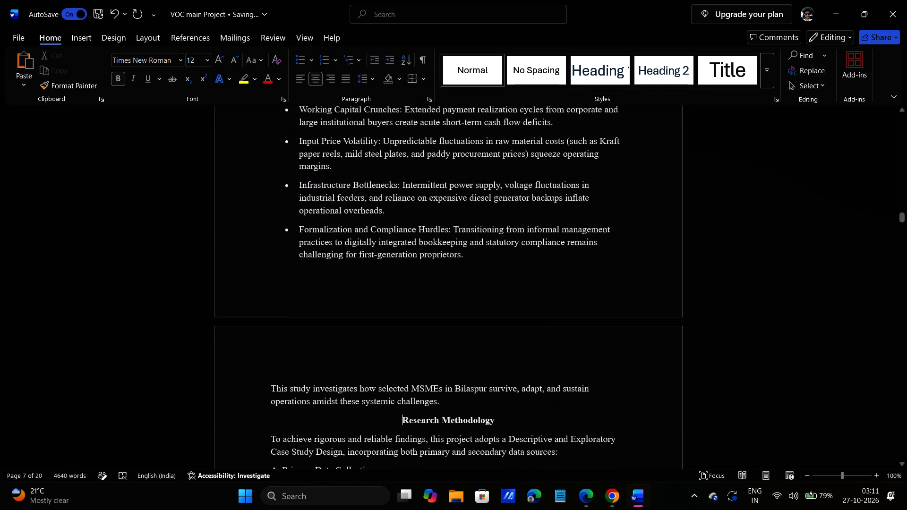
{"action": "scroll", "coordinate": [322, 219], "scroll_direction": "up", "scroll_amount": 3}
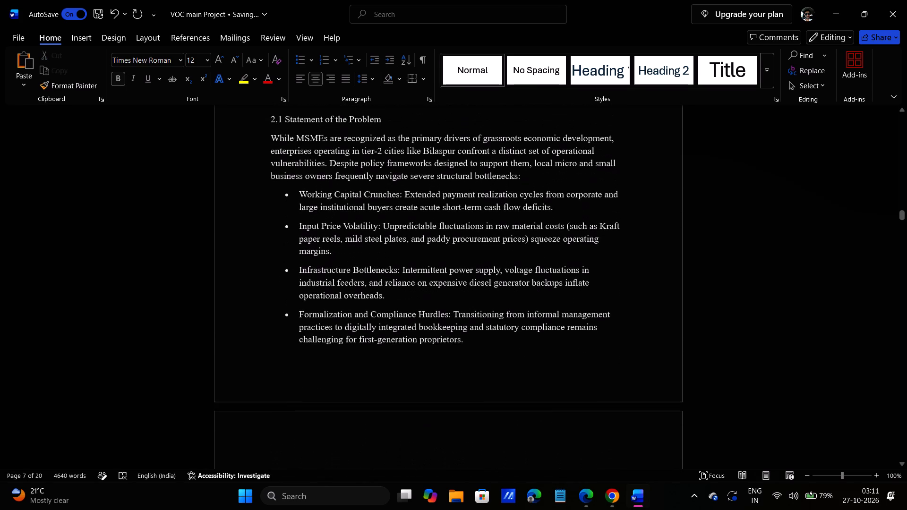
{"action": "scroll", "coordinate": [322, 219], "scroll_direction": "up", "scroll_amount": 1}
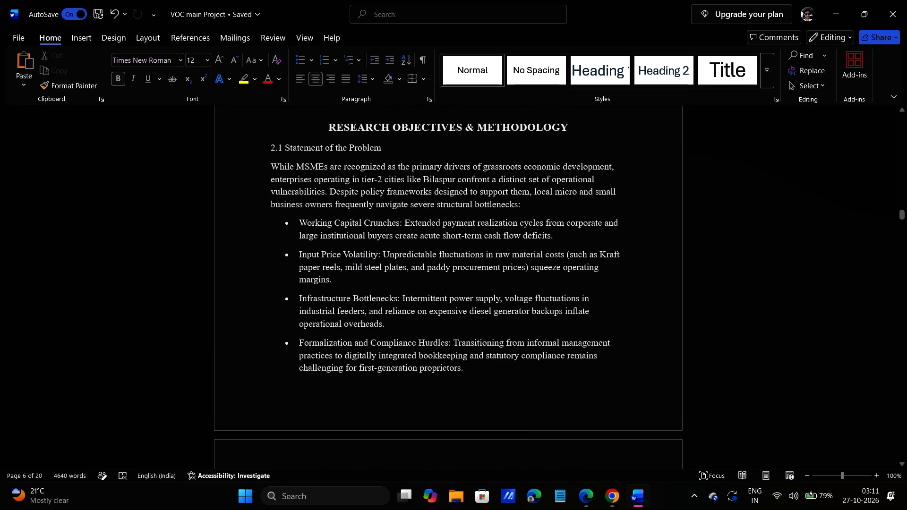
{"action": "scroll", "coordinate": [454, 200], "scroll_direction": "down", "scroll_amount": 12}
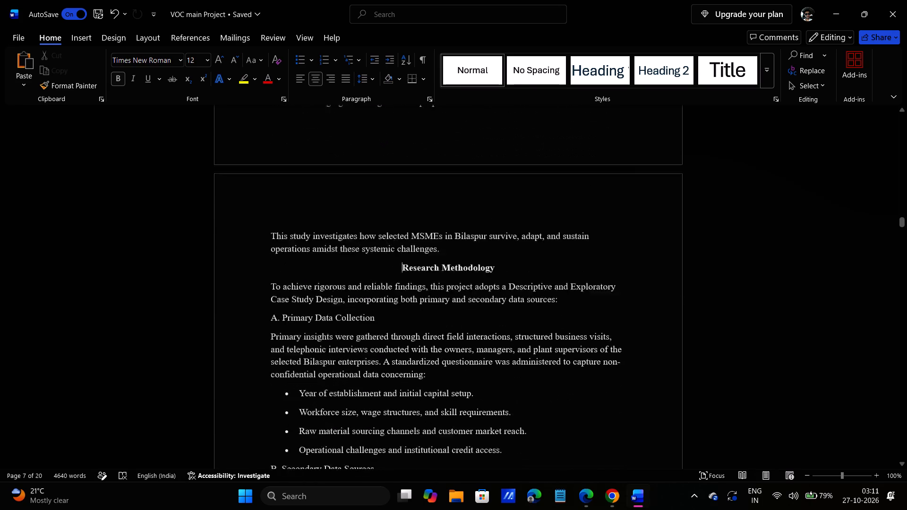
Delete the number 2.4 from the Scope and Limitations of the Study heading and make the heading bold.
{"action": "scroll", "coordinate": [454, 200], "scroll_direction": "down", "scroll_amount": 11}
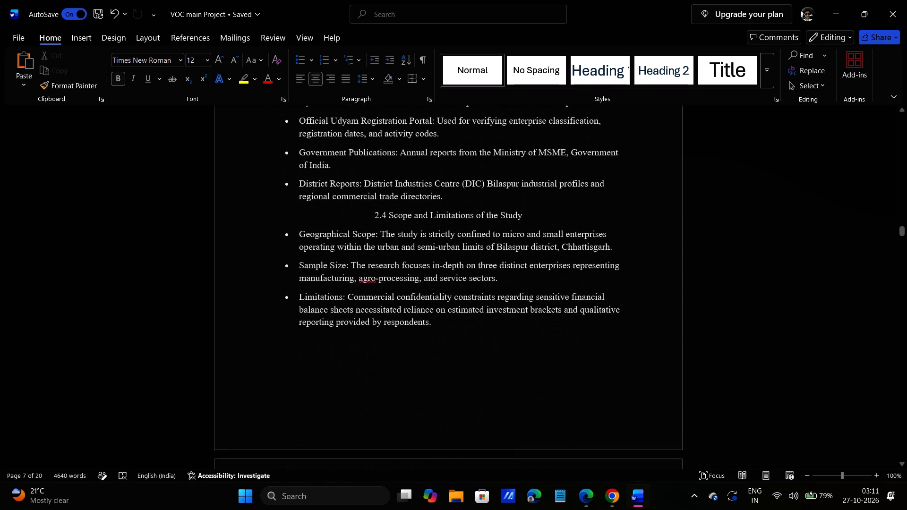
{"action": "left_click", "coordinate": [391, 215]}
{"action": "key", "text": "BackSpace"}
{"action": "key", "text": "BackSpace"}
{"action": "key", "text": "BackSpace"}
{"action": "key", "text": "BackSpace"}
{"action": "left_click_drag", "start_coordinate": [522, 217], "coordinate": [522, 217]}
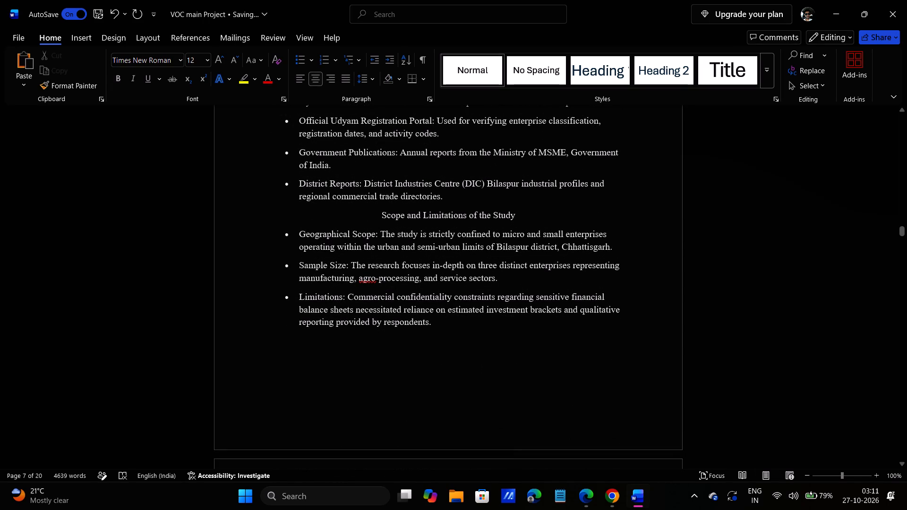
{"action": "left_click_drag", "start_coordinate": [522, 217], "coordinate": [358, 211]}
{"action": "left_click", "coordinate": [117, 77]}
Set the MSME PROFILES (COMPARATIVE OVERVIEW) heading and its introductory paragraph to font size 14.
{"action": "scroll", "coordinate": [408, 167], "scroll_direction": "down", "scroll_amount": 8}
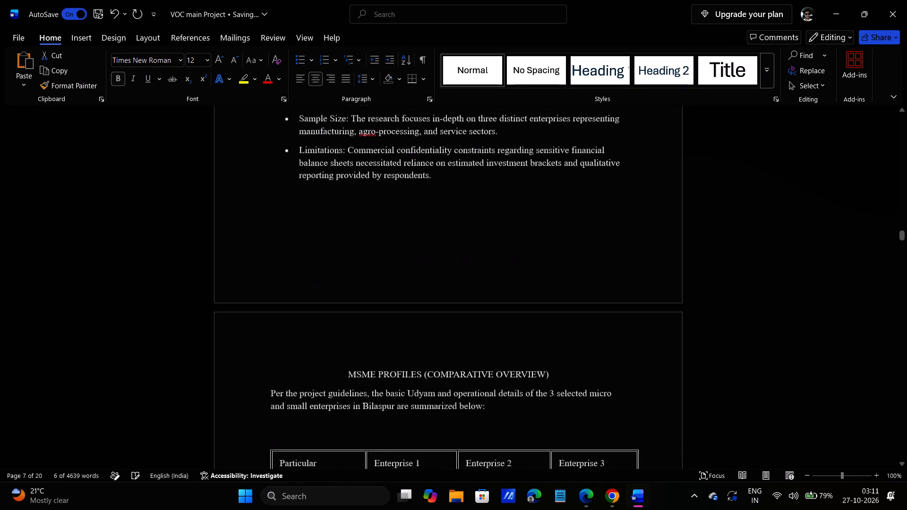
{"action": "scroll", "coordinate": [416, 183], "scroll_direction": "down", "scroll_amount": 5}
{"action": "left_click_drag", "start_coordinate": [347, 152], "coordinate": [446, 187]}
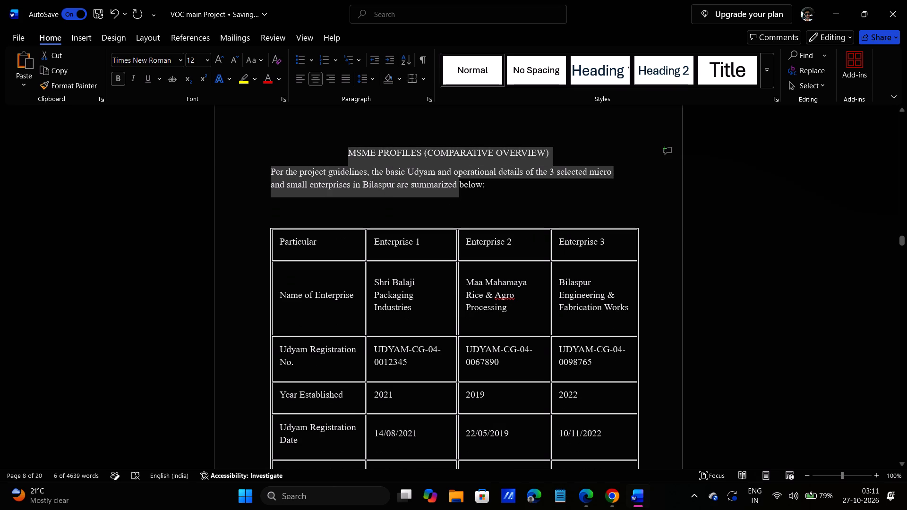
{"action": "left_click_drag", "start_coordinate": [446, 187], "coordinate": [494, 189]}
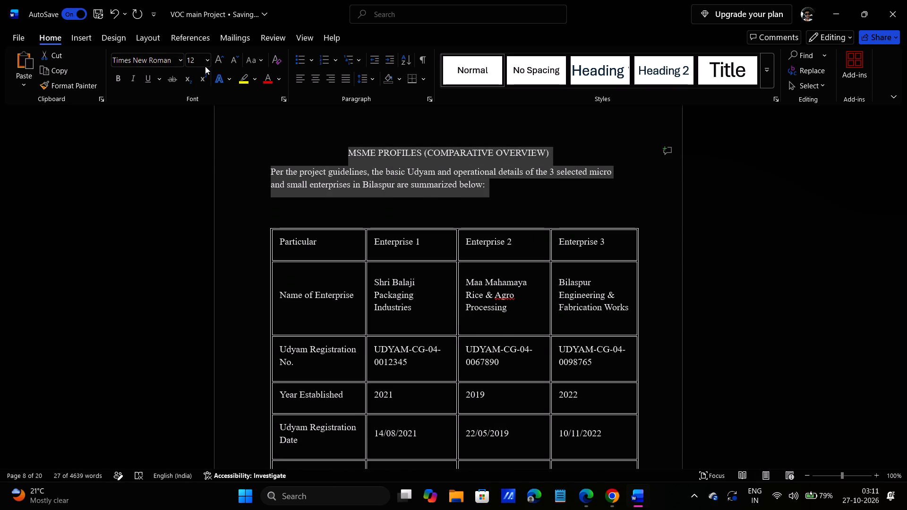
{"action": "left_click", "coordinate": [205, 65]}
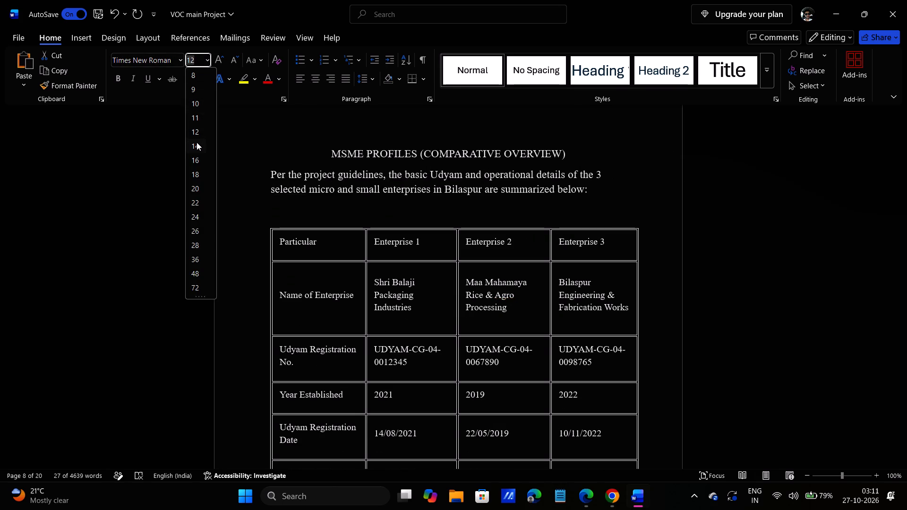
{"action": "left_click", "coordinate": [197, 142]}
Make the MSME PROFILES (COMPARATIVE OVERVIEW) heading bold.
{"action": "scroll", "coordinate": [352, 144], "scroll_direction": "down", "scroll_amount": 8}
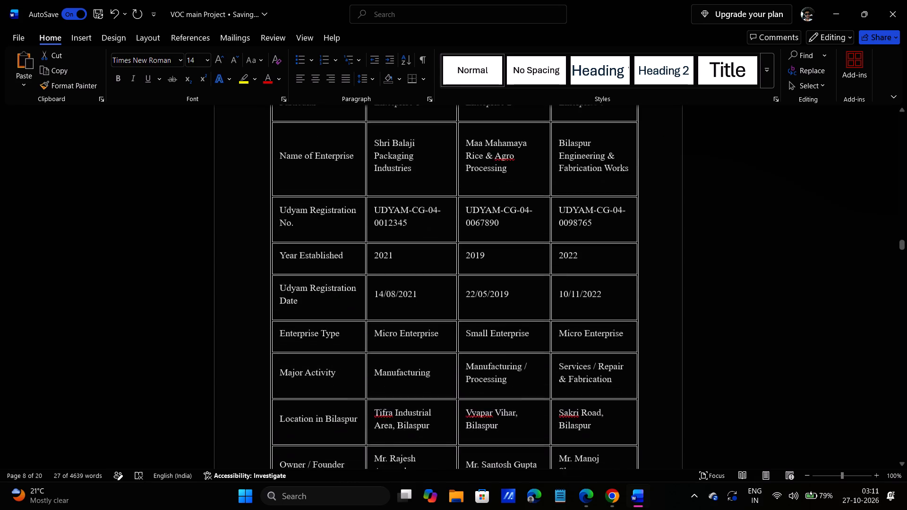
{"action": "scroll", "coordinate": [357, 150], "scroll_direction": "down", "scroll_amount": 4}
{"action": "scroll", "coordinate": [357, 150], "scroll_direction": "up", "scroll_amount": 13}
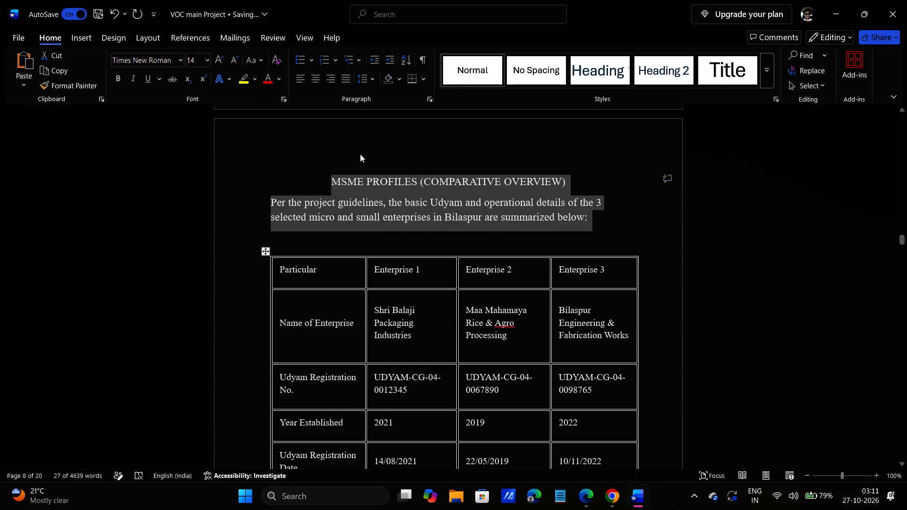
{"action": "left_click", "coordinate": [323, 161]}
{"action": "left_click_drag", "start_coordinate": [319, 181], "coordinate": [554, 177]}
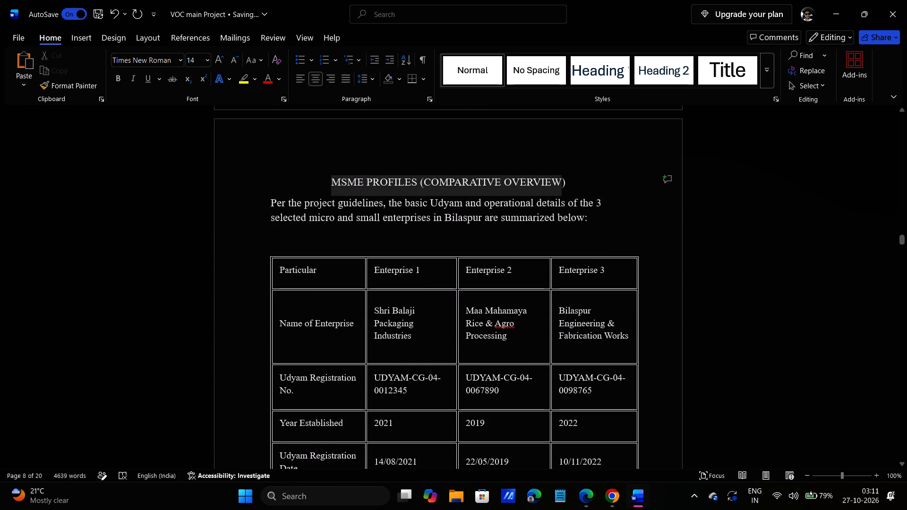
{"action": "left_click_drag", "start_coordinate": [554, 177], "coordinate": [575, 176]}
{"action": "left_click", "coordinate": [120, 76]}
{"action": "left_click", "coordinate": [322, 154]}
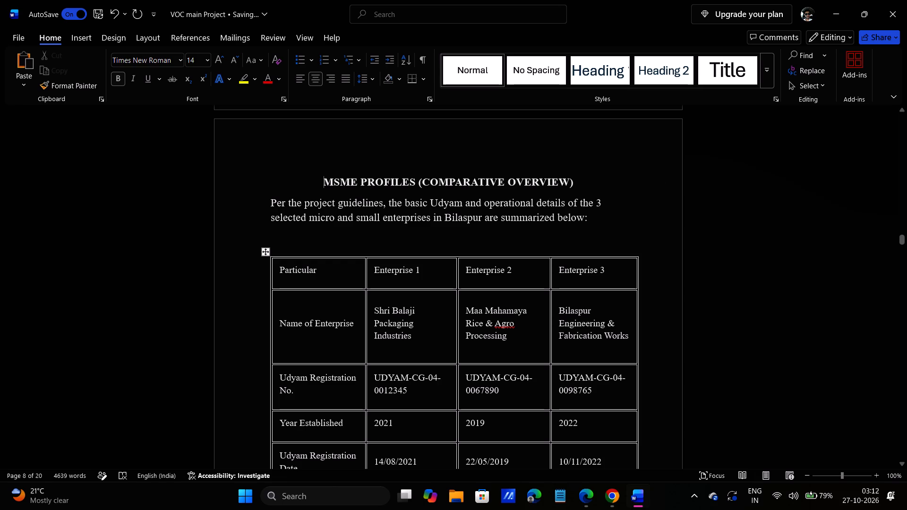
Make the header row of the MSME comparison table bold, from Particular through Enterprise 3.
{"action": "left_click_drag", "start_coordinate": [265, 252], "coordinate": [266, 237]}
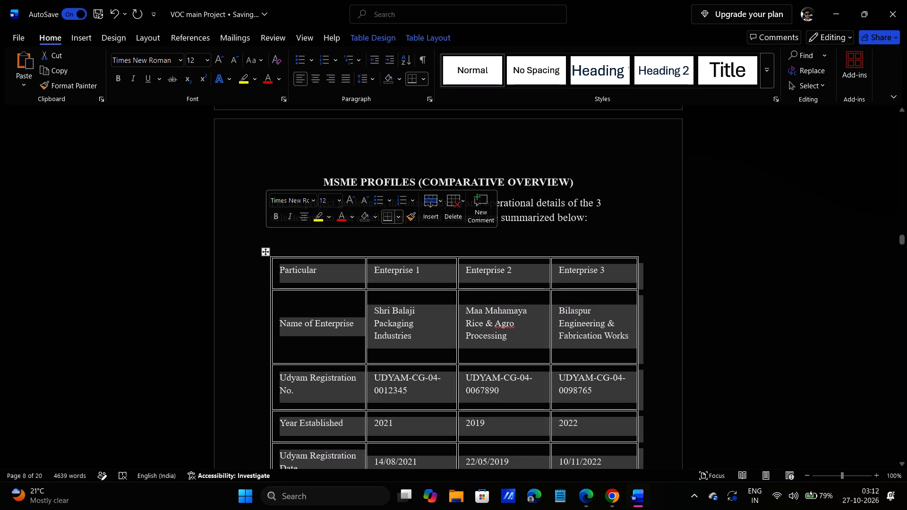
{"action": "left_click", "coordinate": [282, 246]}
{"action": "scroll", "coordinate": [447, 171], "scroll_direction": "down", "scroll_amount": 2}
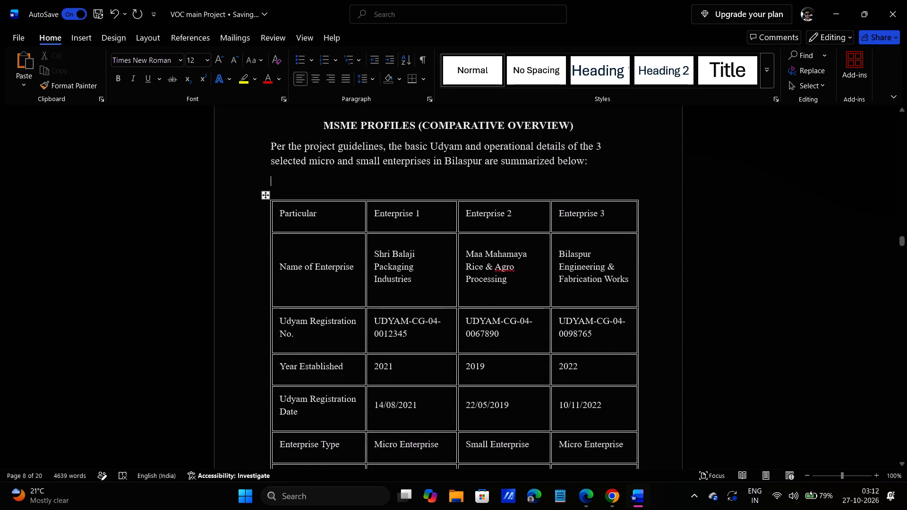
{"action": "left_click_drag", "start_coordinate": [609, 211], "coordinate": [281, 210]}
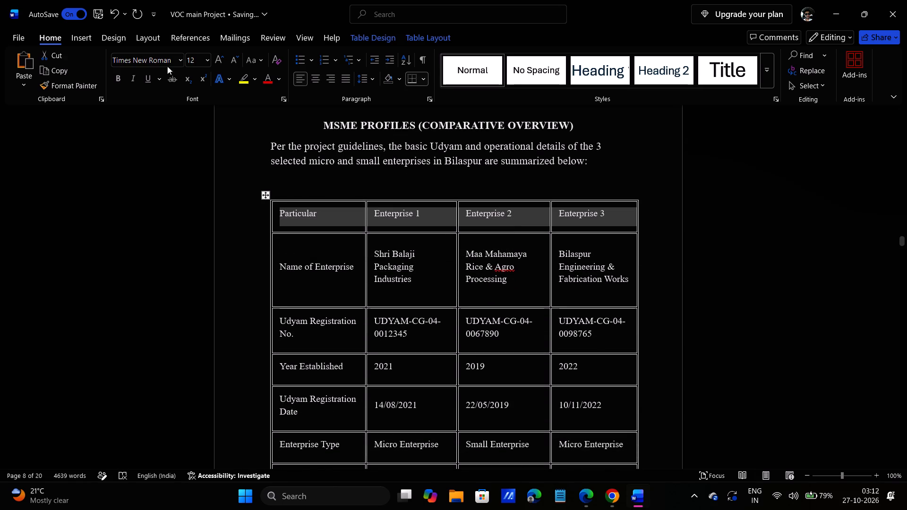
{"action": "left_click", "coordinate": [119, 87]}
{"action": "left_click", "coordinate": [119, 81]}
{"action": "left_click", "coordinate": [179, 188]}
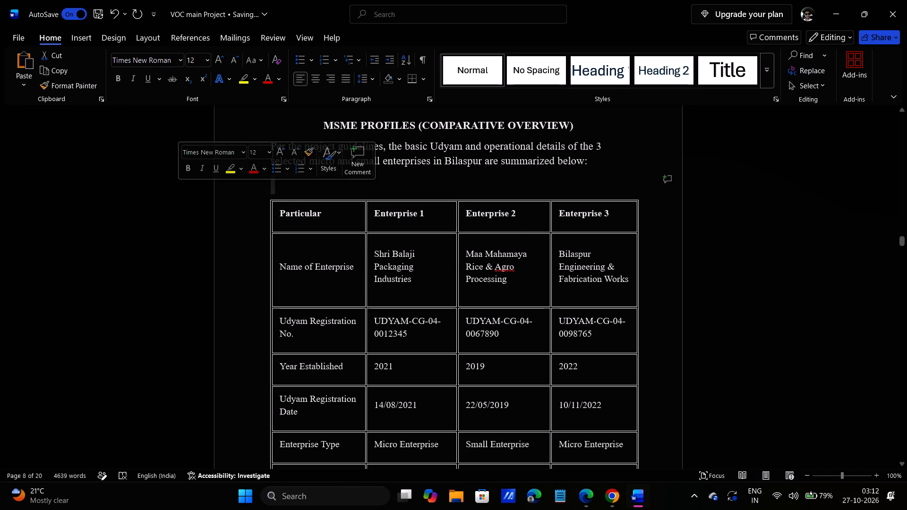
Make the first-column labels of the MSME comparison table bold, from Name of Enterprise through Main Products/Services.
{"action": "scroll", "coordinate": [222, 194], "scroll_direction": "down", "scroll_amount": 2}
{"action": "left_click_drag", "start_coordinate": [283, 199], "coordinate": [338, 307]}
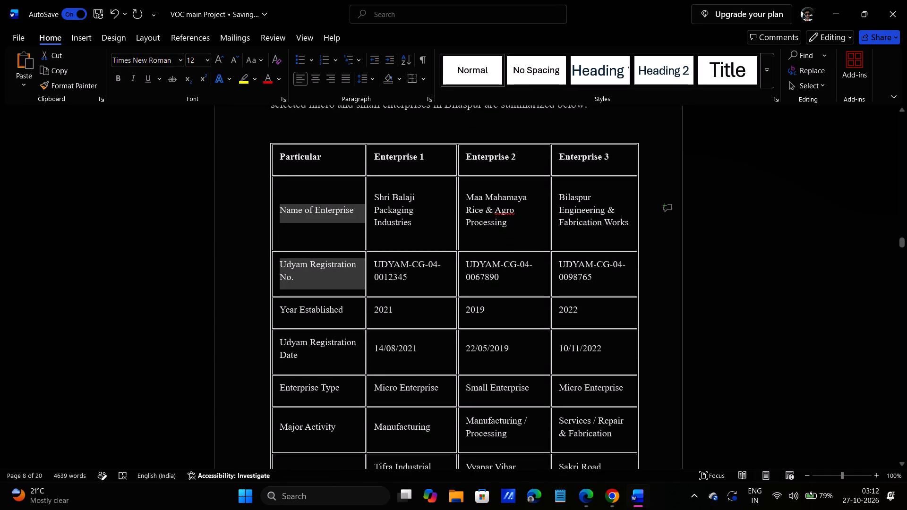
{"action": "left_click_drag", "start_coordinate": [338, 307], "coordinate": [342, 476]}
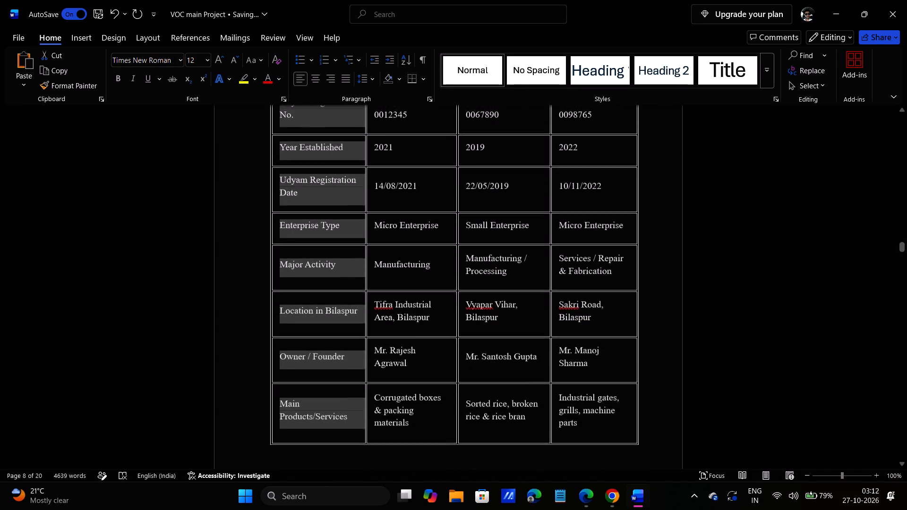
{"action": "left_click_drag", "start_coordinate": [342, 476], "coordinate": [346, 382]}
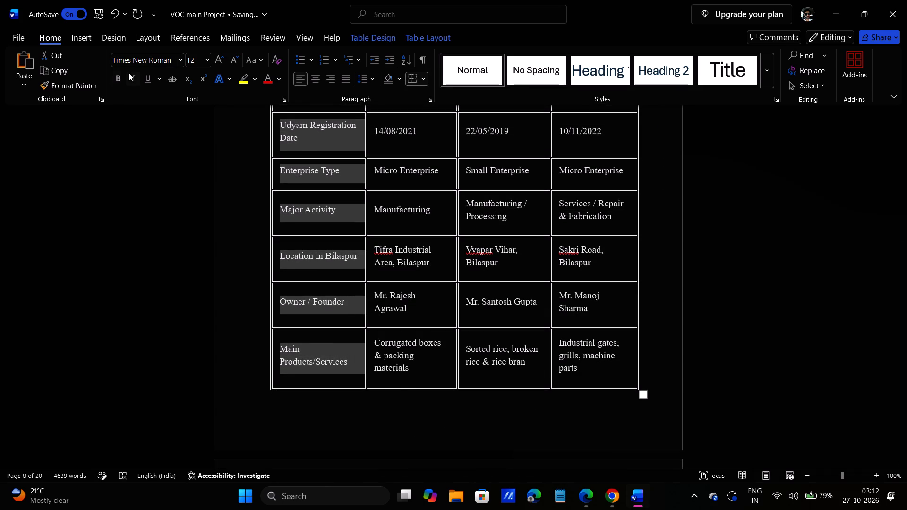
{"action": "left_click", "coordinate": [124, 72]}
{"action": "left_click", "coordinate": [148, 167]}
{"action": "left_click", "coordinate": [148, 167]}
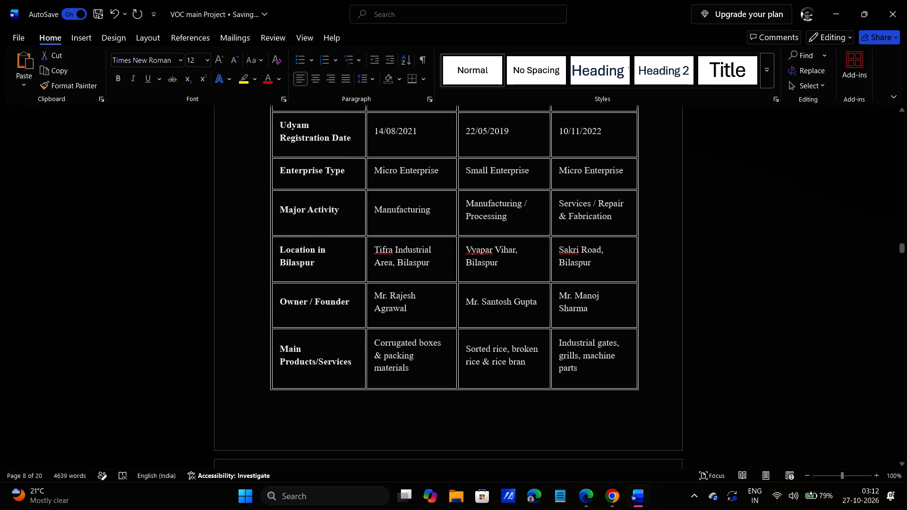
{"action": "scroll", "coordinate": [410, 172], "scroll_direction": "up", "scroll_amount": 10}
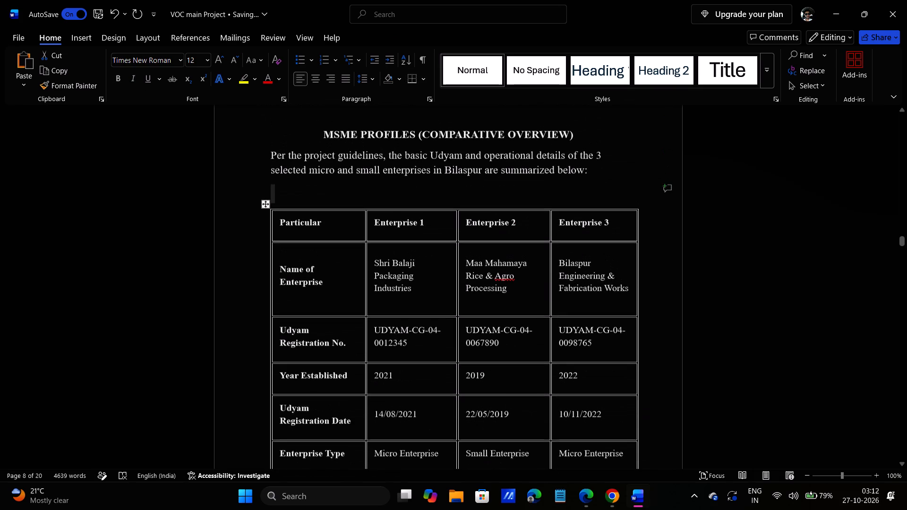
Make the PROFILES OF THE SELECTED BILASPUR MSMEs heading bold.
{"action": "scroll", "coordinate": [410, 172], "scroll_direction": "down", "scroll_amount": 17}
{"action": "scroll", "coordinate": [410, 172], "scroll_direction": "down", "scroll_amount": 5}
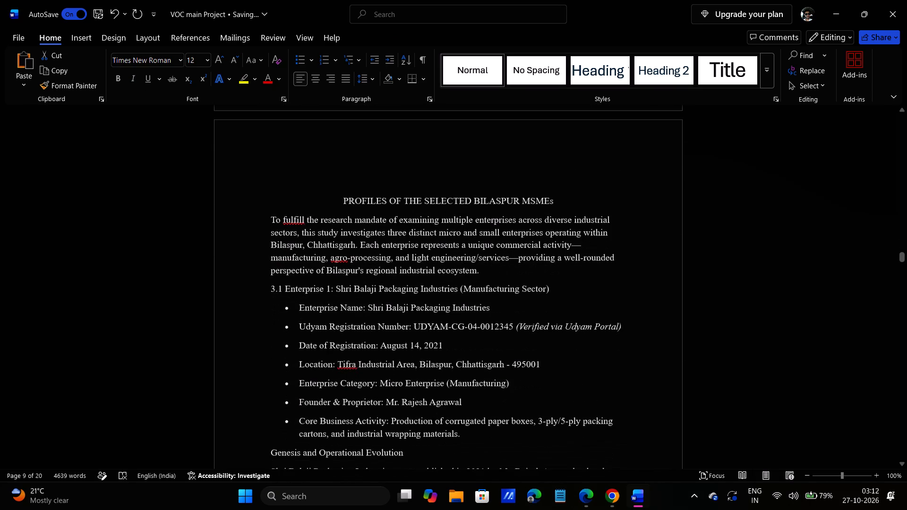
{"action": "left_click_drag", "start_coordinate": [343, 198], "coordinate": [577, 202]}
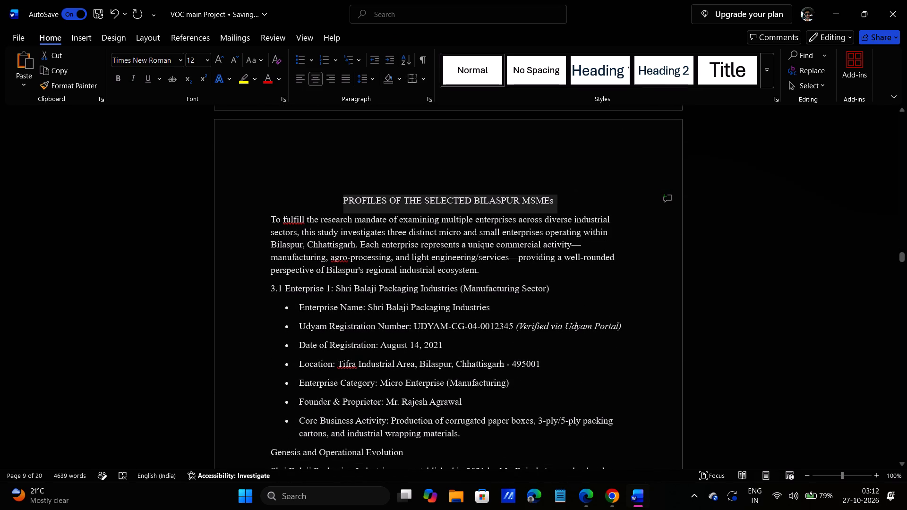
{"action": "left_click", "coordinate": [123, 82]}
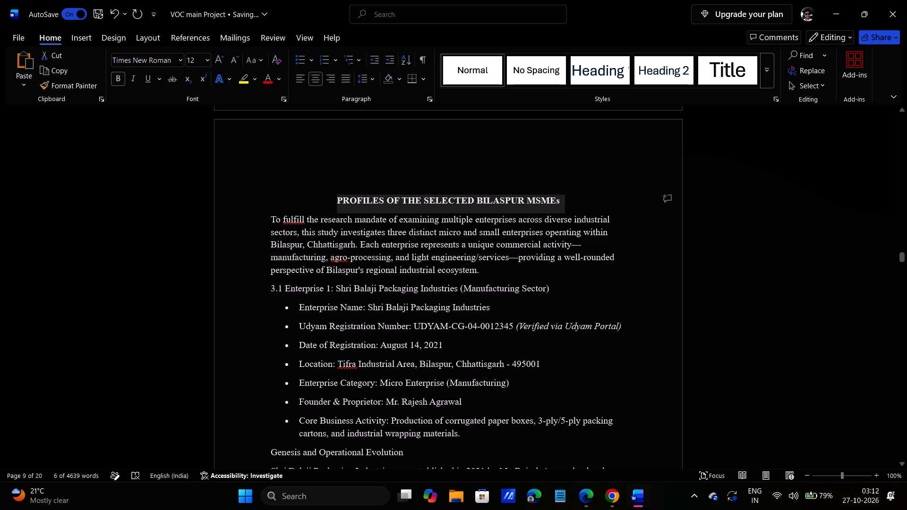
{"action": "left_click", "coordinate": [317, 187]}
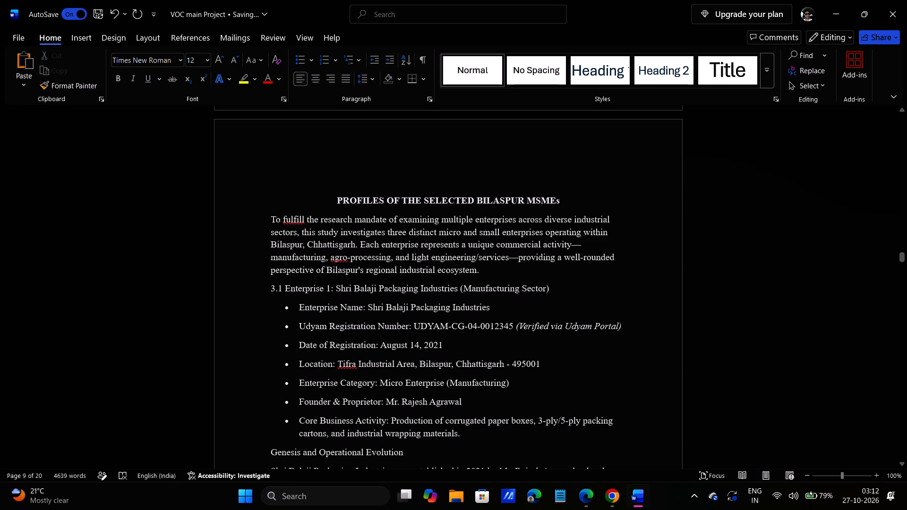
Make the Genesis and Operational Evolution subheading in the Enterprise 1 profile bold.
{"action": "scroll", "coordinate": [371, 177], "scroll_direction": "down", "scroll_amount": 5}
{"action": "scroll", "coordinate": [371, 175], "scroll_direction": "up", "scroll_amount": 2}
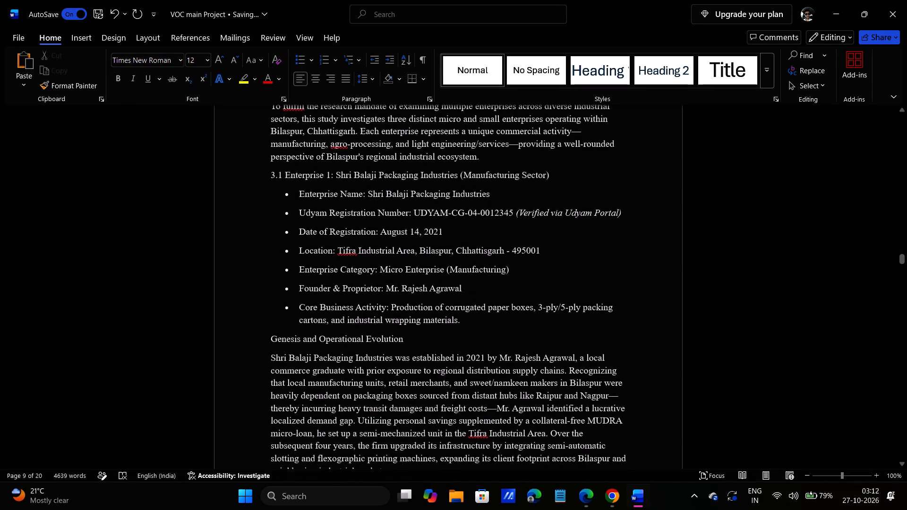
{"action": "scroll", "coordinate": [371, 175], "scroll_direction": "down", "scroll_amount": 7}
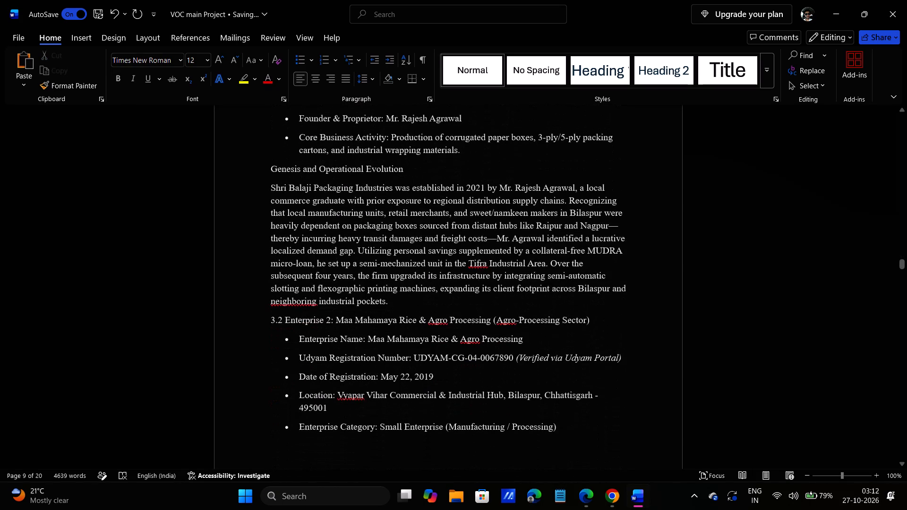
{"action": "left_click_drag", "start_coordinate": [405, 170], "coordinate": [260, 170]}
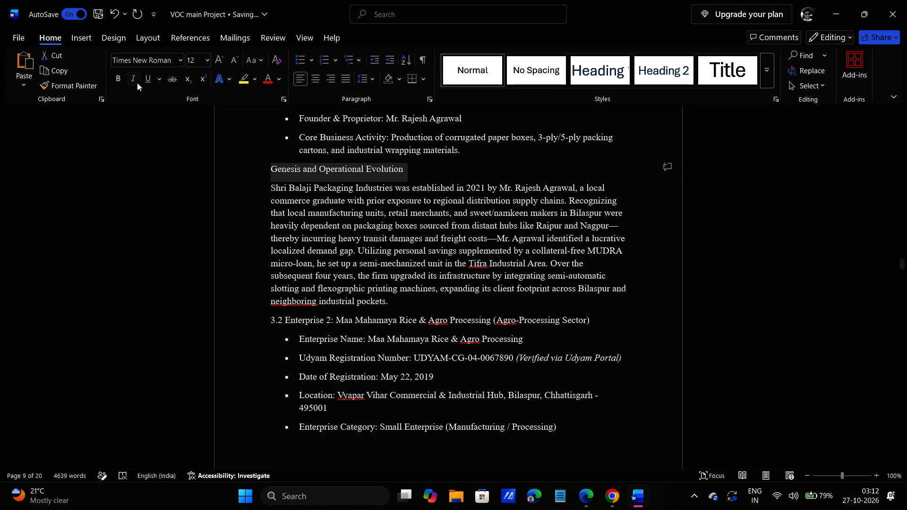
{"action": "left_click", "coordinate": [122, 79]}
Make the Genesis and Operational Evolution subheading in the Enterprise 2 profile bold.
{"action": "scroll", "coordinate": [350, 182], "scroll_direction": "down", "scroll_amount": 10}
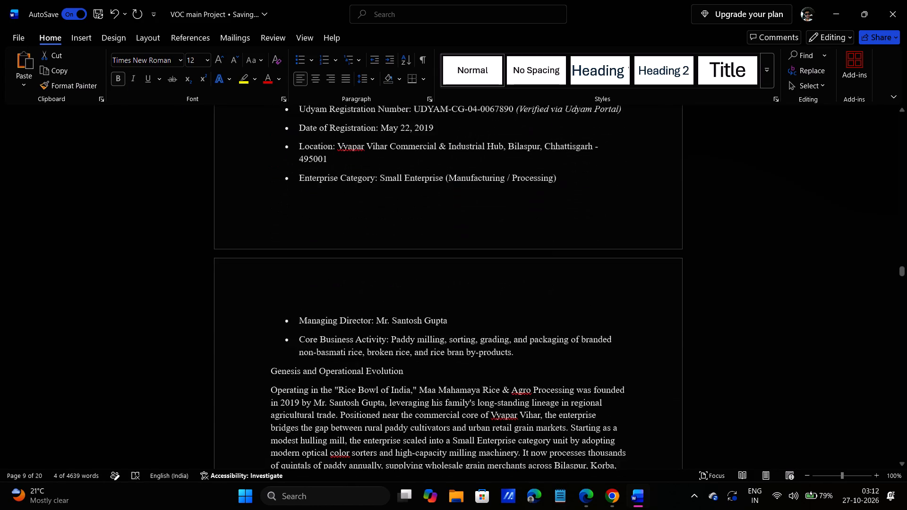
{"action": "scroll", "coordinate": [351, 182], "scroll_direction": "down", "scroll_amount": 4}
{"action": "left_click_drag", "start_coordinate": [418, 224], "coordinate": [265, 223]}
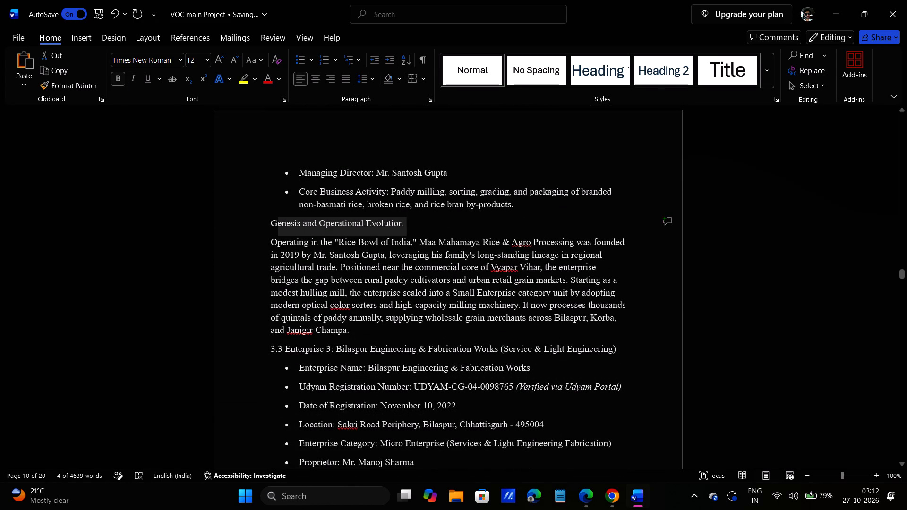
{"action": "left_click_drag", "start_coordinate": [265, 223], "coordinate": [255, 223]}
{"action": "left_click", "coordinate": [111, 79]}
Remove the number 3.2 from the Enterprise 2: Maa Mahamaya Rice & Agro Processing heading and make the heading bold.
{"action": "scroll", "coordinate": [353, 210], "scroll_direction": "up", "scroll_amount": 4}
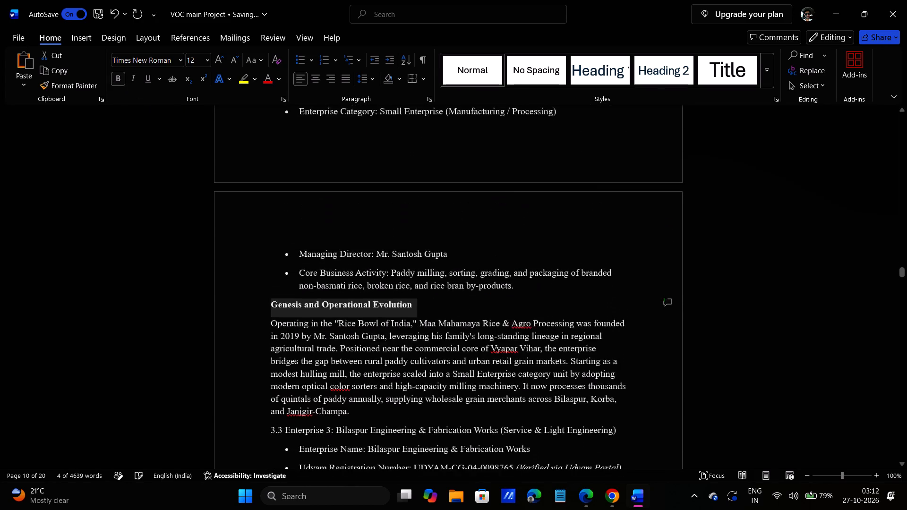
{"action": "scroll", "coordinate": [353, 210], "scroll_direction": "up", "scroll_amount": 5}
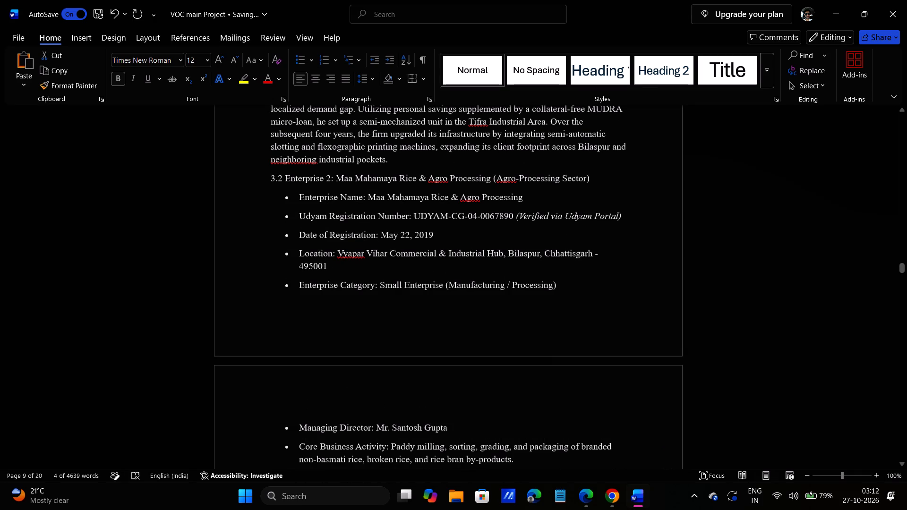
{"action": "left_click", "coordinate": [282, 176]}
{"action": "key", "text": "BackSpace"}
{"action": "key", "text": "BackSpace"}
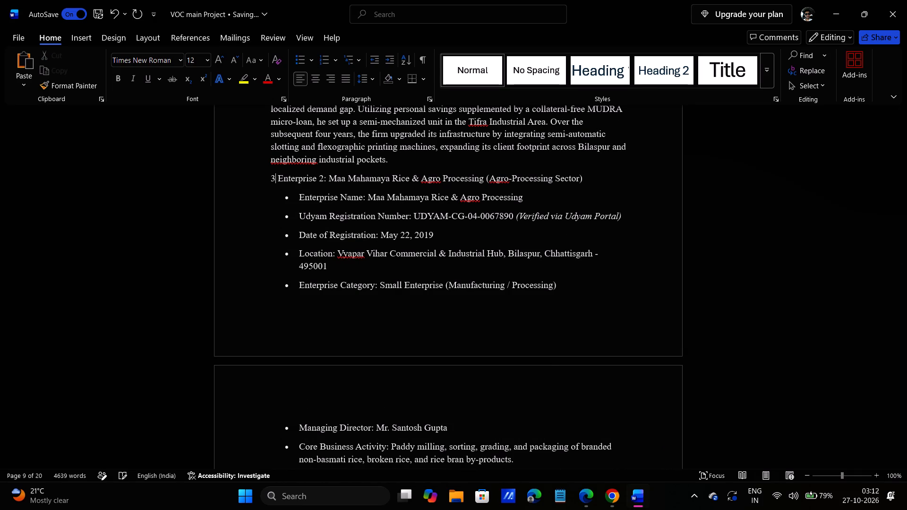
{"action": "key", "text": "BackSpace"}
{"action": "left_click_drag", "start_coordinate": [592, 177], "coordinate": [291, 172]}
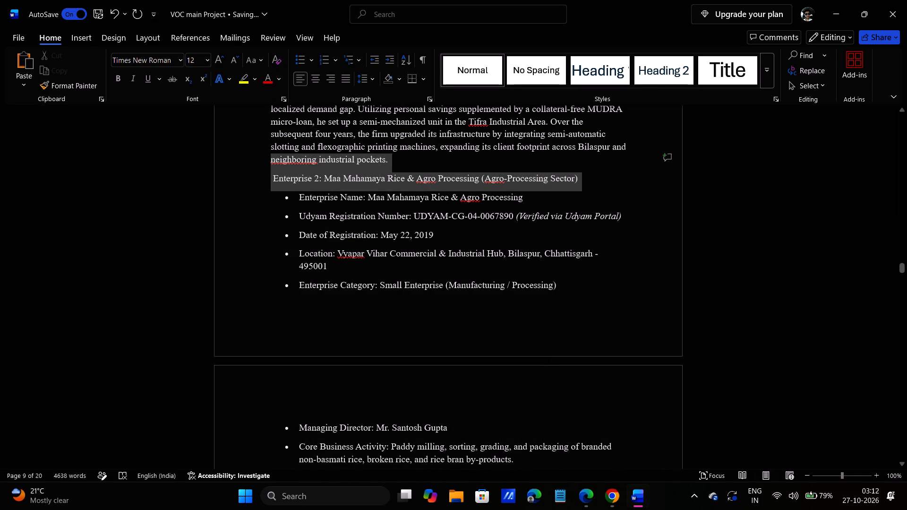
{"action": "left_click_drag", "start_coordinate": [291, 172], "coordinate": [267, 180]}
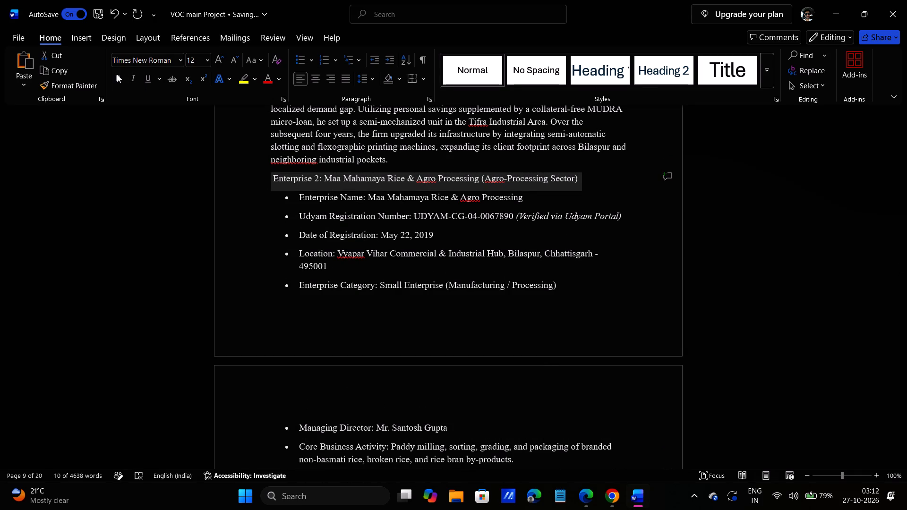
{"action": "left_click", "coordinate": [117, 74]}
Remove the number 3.3 from the Enterprise 3: Bilaspur Engineering & Fabrication Works heading and make the heading bold.
{"action": "scroll", "coordinate": [609, 252], "scroll_direction": "down", "scroll_amount": 6}
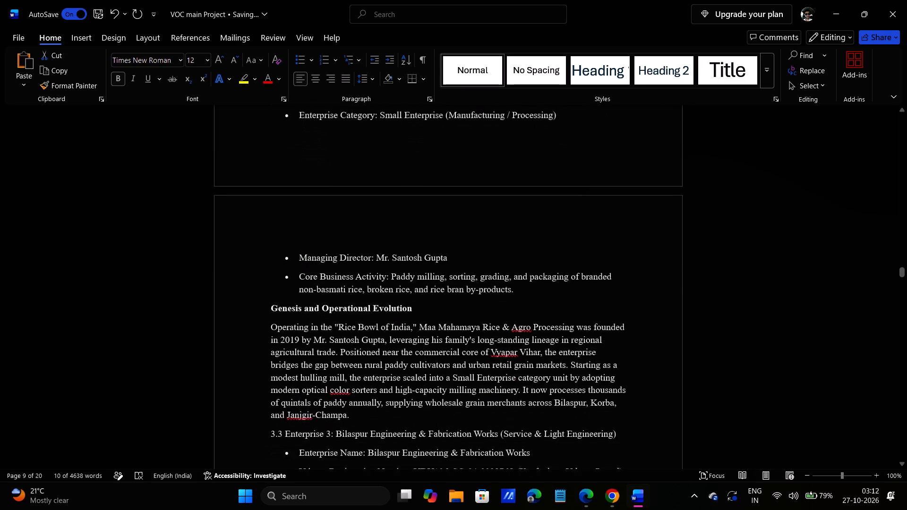
{"action": "scroll", "coordinate": [609, 252], "scroll_direction": "down", "scroll_amount": 7}
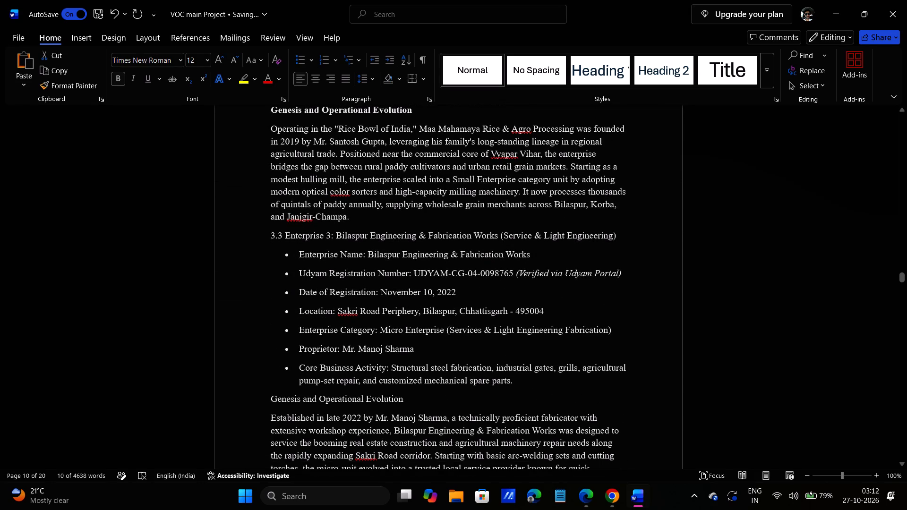
{"action": "left_click", "coordinate": [286, 233]}
{"action": "key", "text": "BackSpace"}
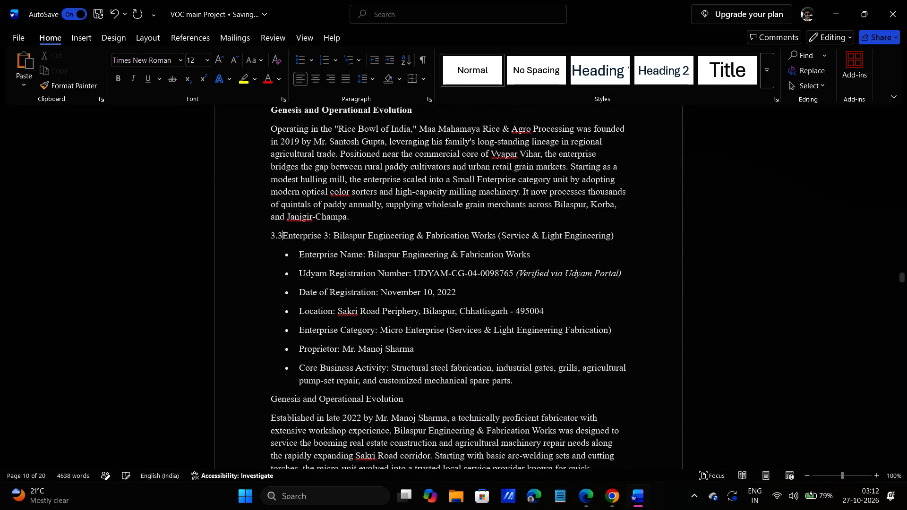
{"action": "key", "text": "BackSpace"}
{"action": "key", "text": "BackSpace"}
{"action": "key", "text": "BackSpace"}
{"action": "left_click_drag", "start_coordinate": [622, 239], "coordinate": [603, 239]}
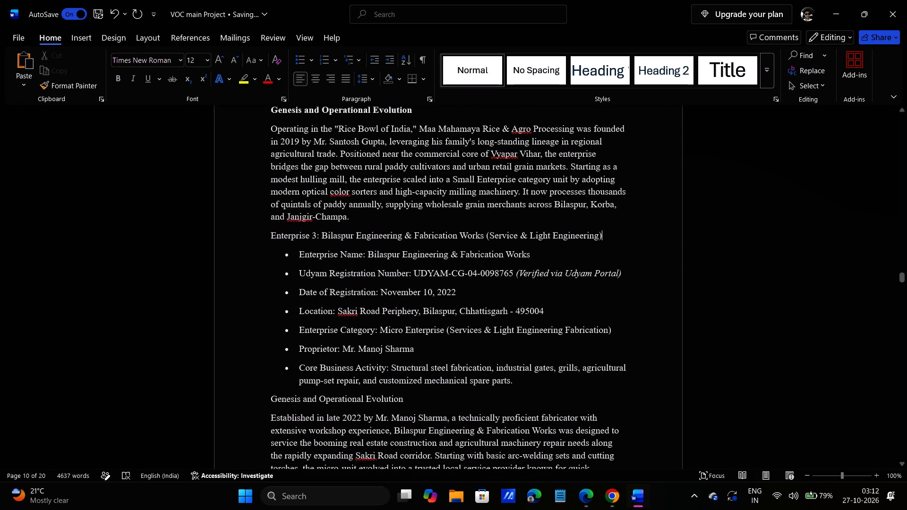
{"action": "left_click_drag", "start_coordinate": [603, 239], "coordinate": [269, 243]}
{"action": "left_click", "coordinate": [119, 71]}
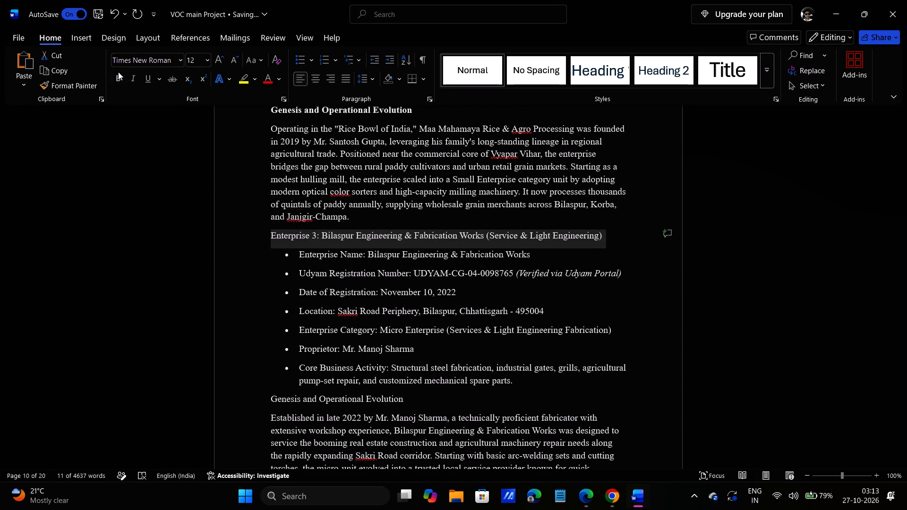
{"action": "left_click", "coordinate": [119, 74]}
Make the Genesis and Operational Evolution subheading in the Enterprise 3 profile bold.
{"action": "scroll", "coordinate": [625, 243], "scroll_direction": "down", "scroll_amount": 4}
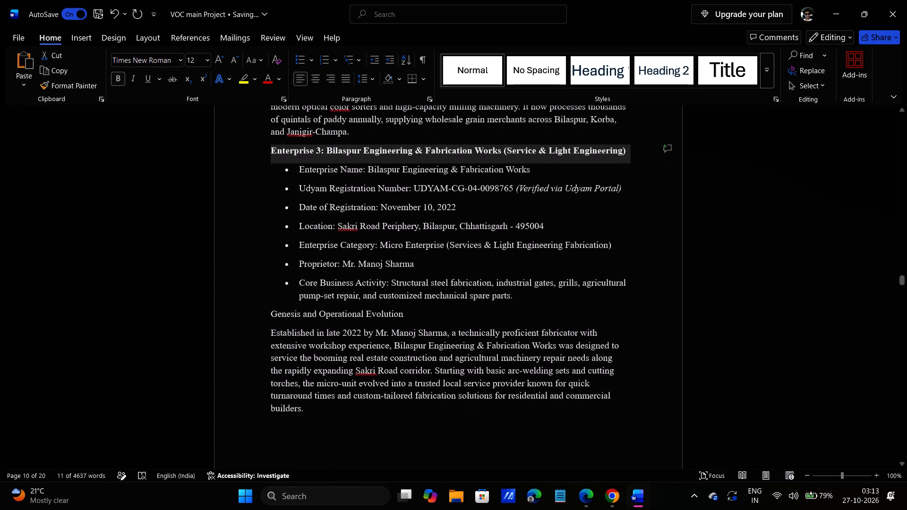
{"action": "scroll", "coordinate": [625, 243], "scroll_direction": "down", "scroll_amount": 2}
{"action": "left_click", "coordinate": [397, 223]}
{"action": "left_click_drag", "start_coordinate": [412, 224], "coordinate": [306, 235]}
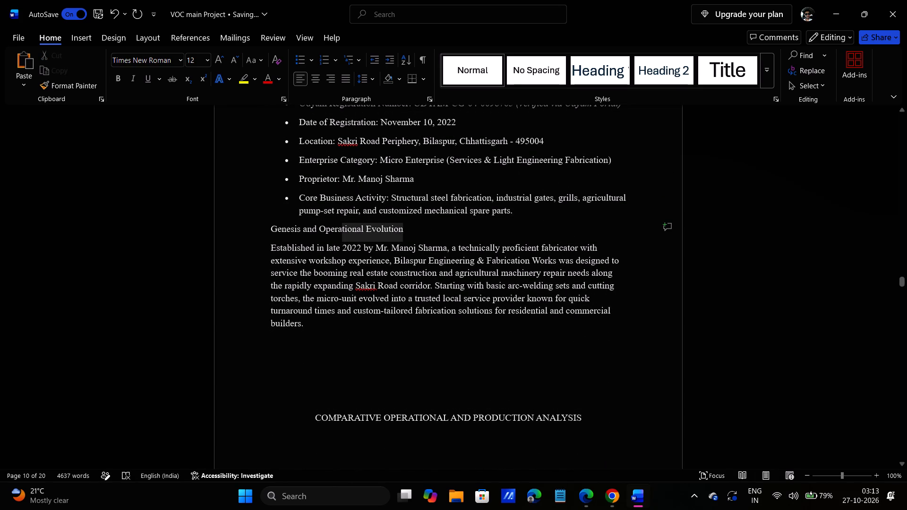
{"action": "left_click_drag", "start_coordinate": [306, 235], "coordinate": [266, 235]}
{"action": "left_click", "coordinate": [116, 83]}
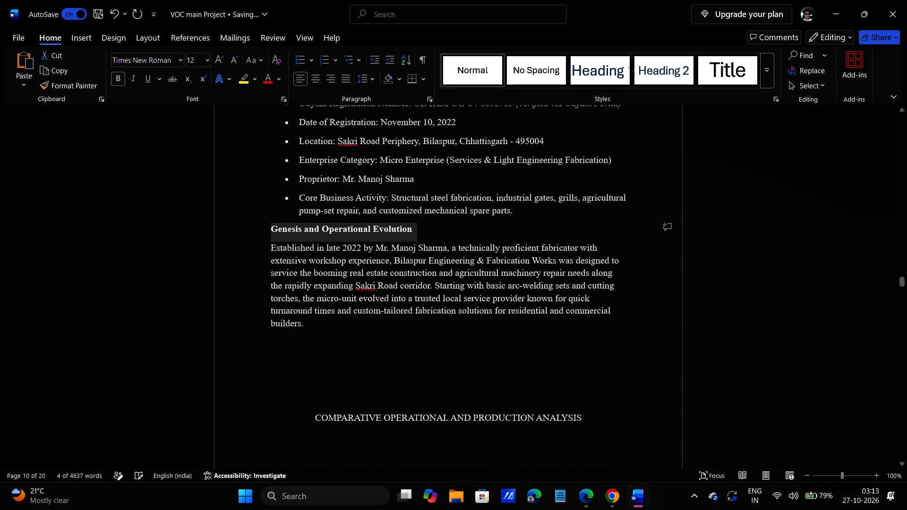
Add blank space above the COMPARATIVE OPERATIONAL AND PRODUCTION ANALYSIS heading to push it onto the next page.
{"action": "scroll", "coordinate": [651, 317], "scroll_direction": "down", "scroll_amount": 3}
{"action": "left_click", "coordinate": [315, 324]}
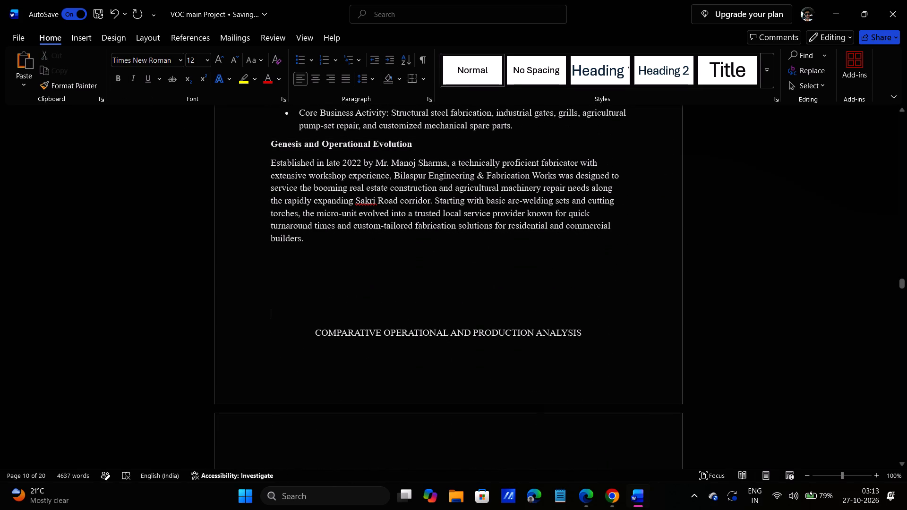
{"action": "key", "text": "Return"}
Make the COMPARATIVE OPERATIONAL AND PRODUCTION ANALYSIS heading bold and add a blank line below it.
{"action": "scroll", "coordinate": [572, 318], "scroll_direction": "down", "scroll_amount": 8}
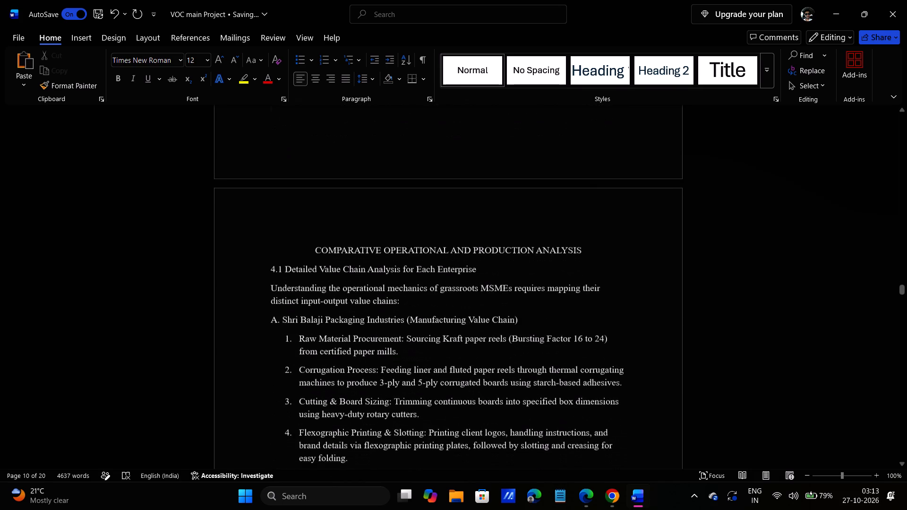
{"action": "left_click_drag", "start_coordinate": [606, 252], "coordinate": [306, 249]}
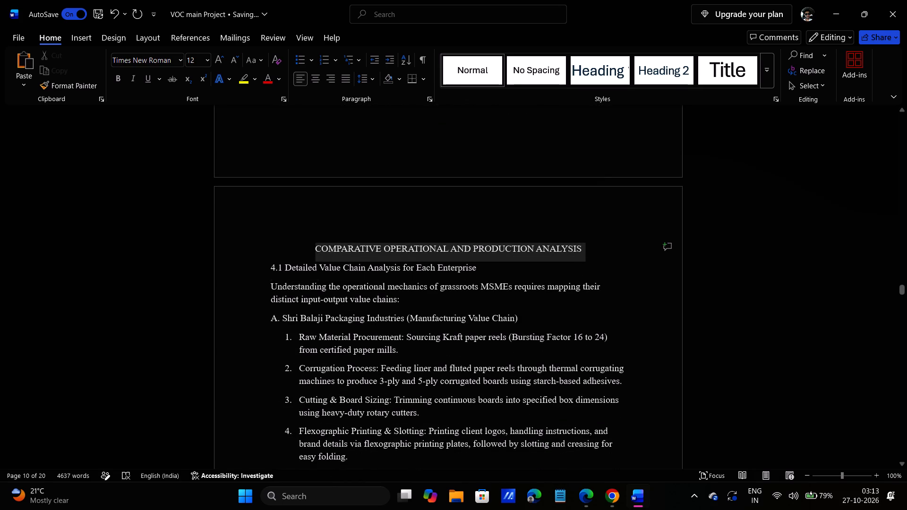
{"action": "left_click_drag", "start_coordinate": [306, 249], "coordinate": [305, 249]}
{"action": "left_click", "coordinate": [121, 76]}
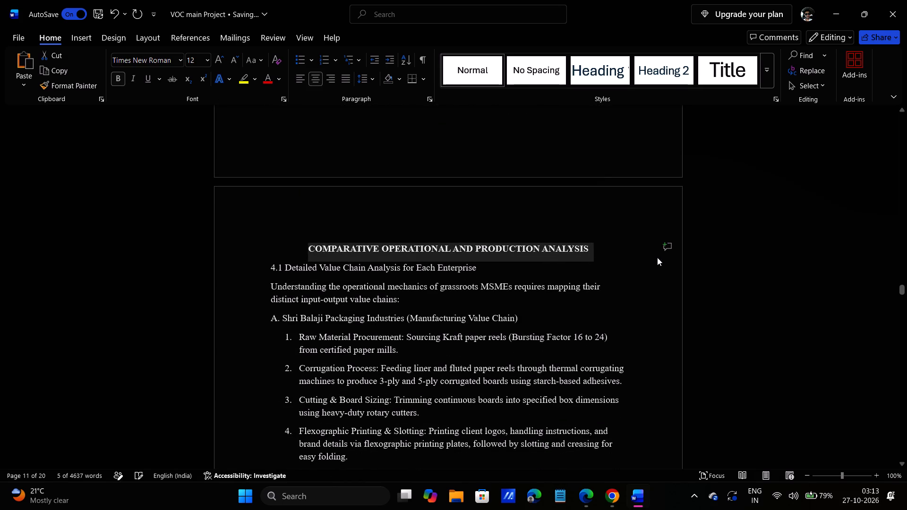
{"action": "left_click", "coordinate": [621, 245]}
{"action": "key", "text": "Return"}
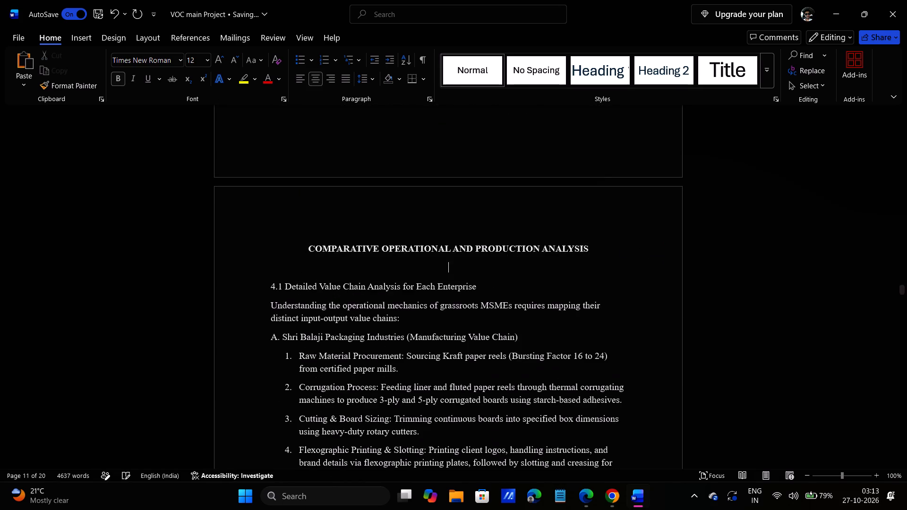
Remove the number 4.1 from the Detailed Value Chain Analysis for Each Enterprise subheading and make the subheading bold.
{"action": "scroll", "coordinate": [617, 246], "scroll_direction": "down", "scroll_amount": 4}
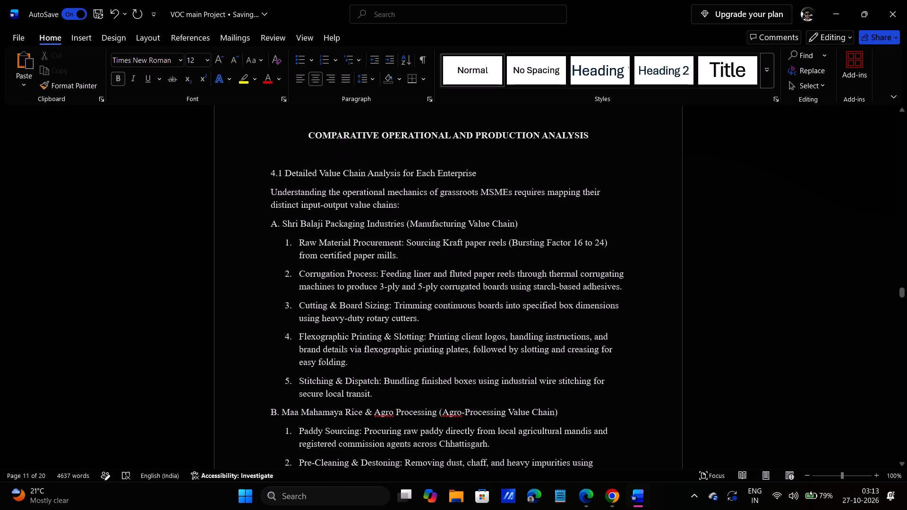
{"action": "left_click", "coordinate": [283, 173]}
{"action": "key", "text": "BackSpace"}
{"action": "key", "text": "BackSpace"}
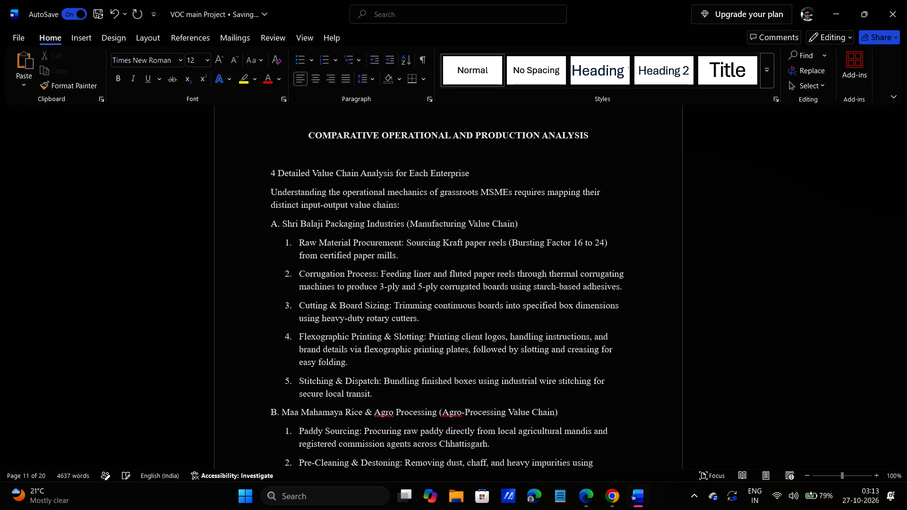
{"action": "key", "text": "BackSpace"}
{"action": "left_click_drag", "start_coordinate": [272, 171], "coordinate": [274, 171]}
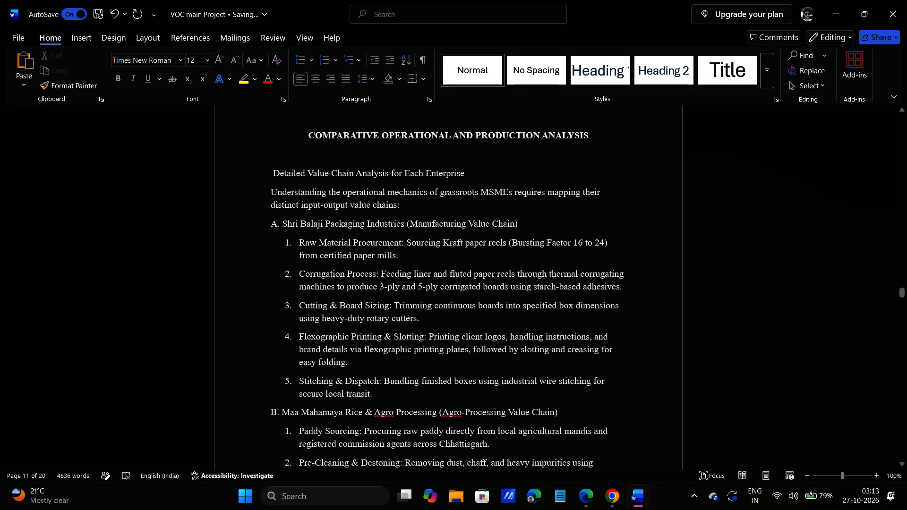
{"action": "left_click_drag", "start_coordinate": [274, 171], "coordinate": [521, 169]}
{"action": "left_click", "coordinate": [118, 79]}
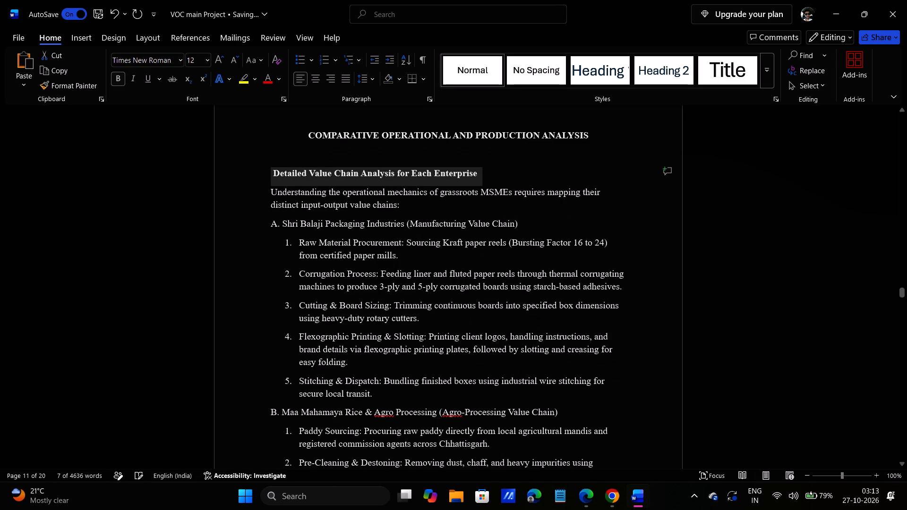
Make the enterprise titles after the letters A, B and C in the value chain analysis bold, including their bracketed value chain types.
{"action": "scroll", "coordinate": [635, 211], "scroll_direction": "down", "scroll_amount": 3}
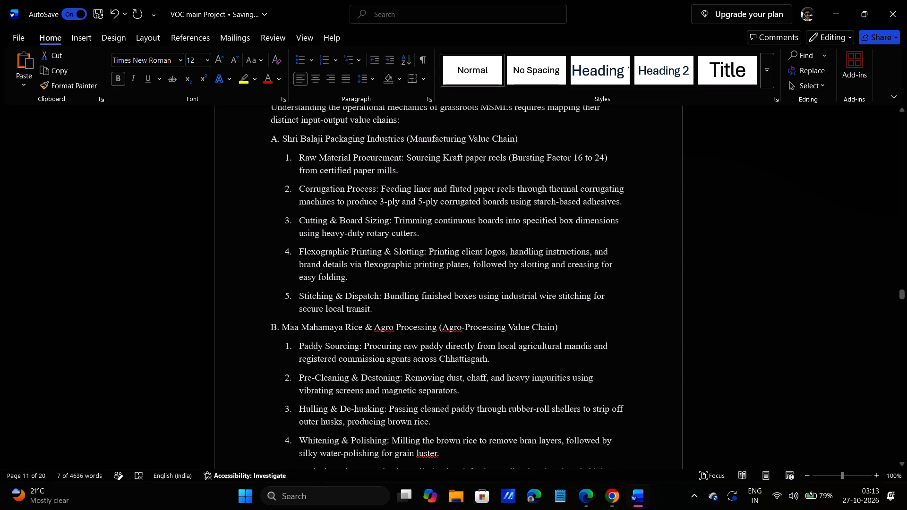
{"action": "left_click_drag", "start_coordinate": [283, 325], "coordinate": [571, 326]}
{"action": "left_click", "coordinate": [124, 77]}
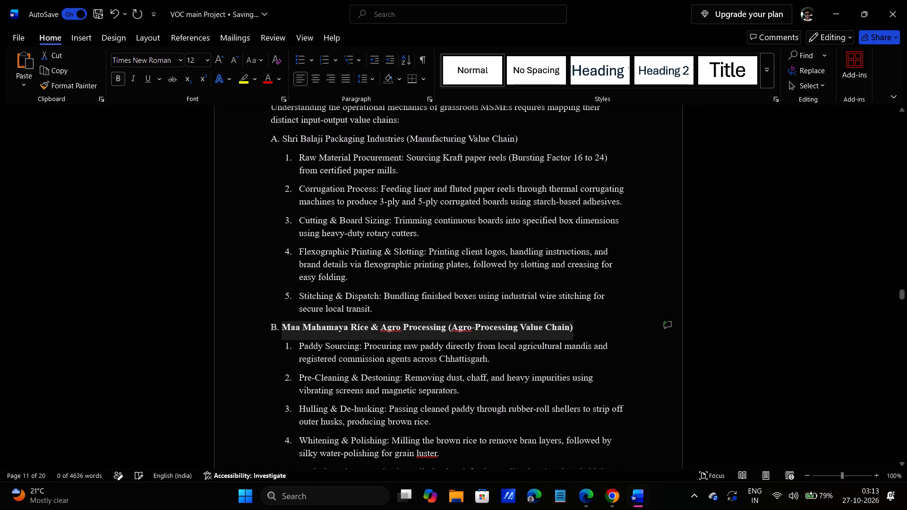
{"action": "scroll", "coordinate": [525, 269], "scroll_direction": "up", "scroll_amount": 3}
{"action": "left_click_drag", "start_coordinate": [279, 222], "coordinate": [373, 221]}
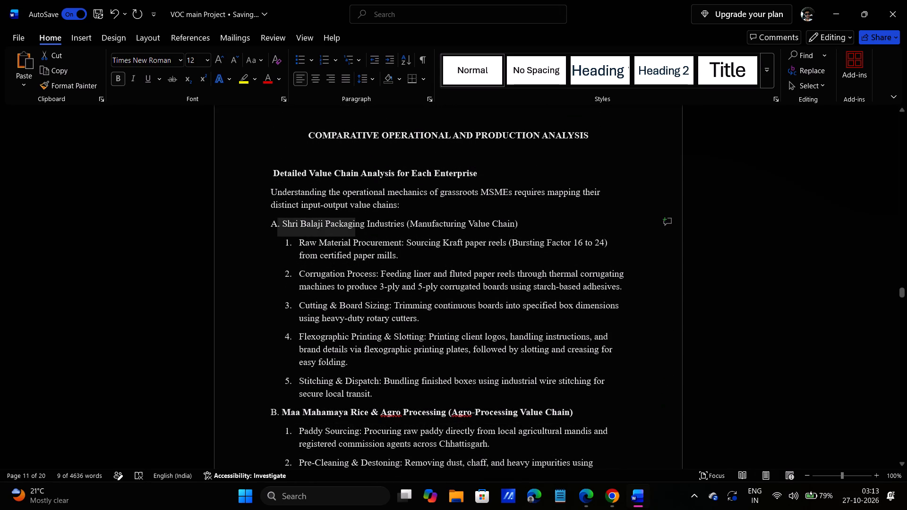
{"action": "left_click_drag", "start_coordinate": [373, 221], "coordinate": [527, 225]}
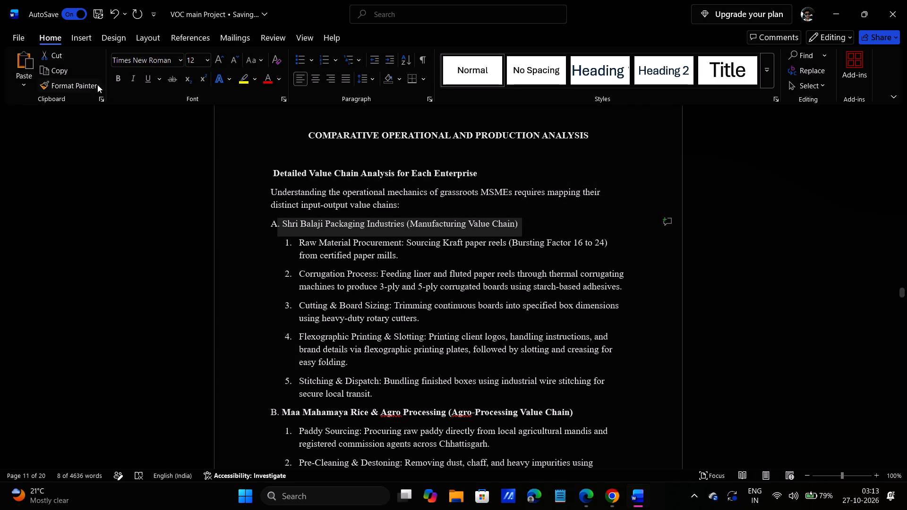
{"action": "left_click", "coordinate": [120, 83]}
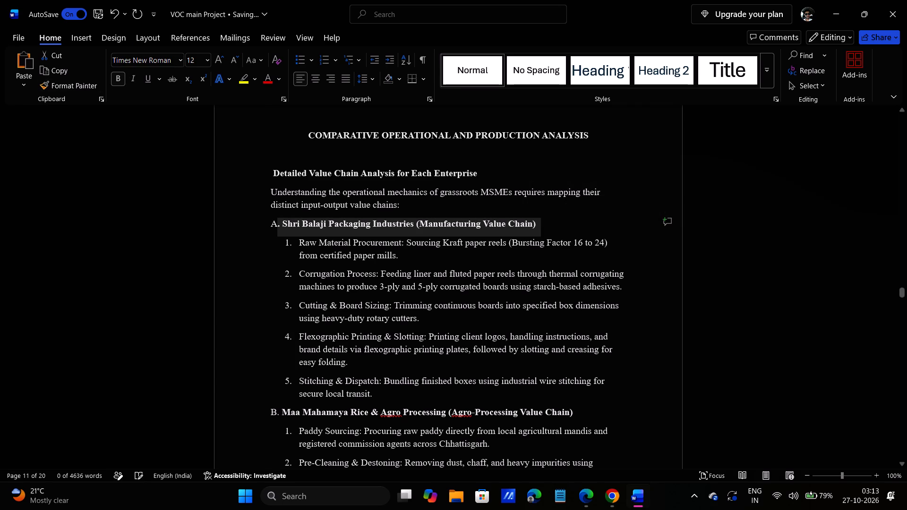
{"action": "scroll", "coordinate": [703, 210], "scroll_direction": "down", "scroll_amount": 9}
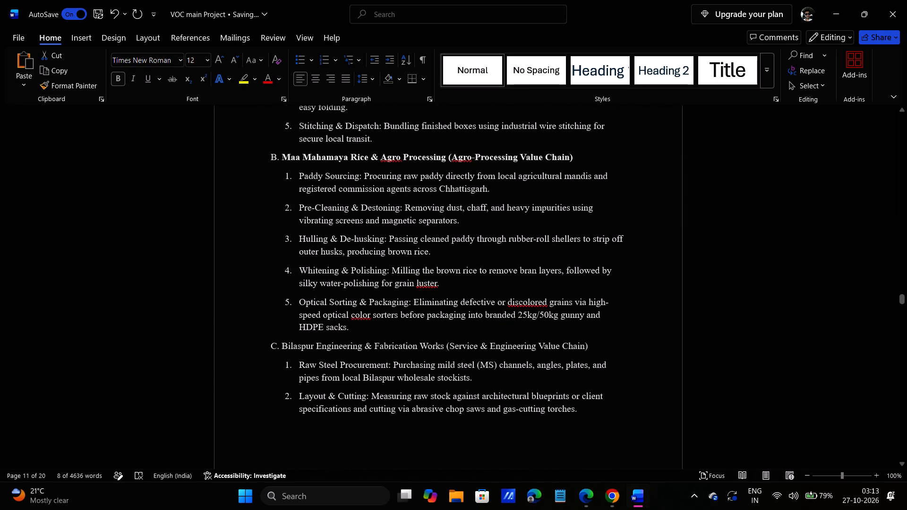
{"action": "left_click_drag", "start_coordinate": [280, 341], "coordinate": [597, 348]}
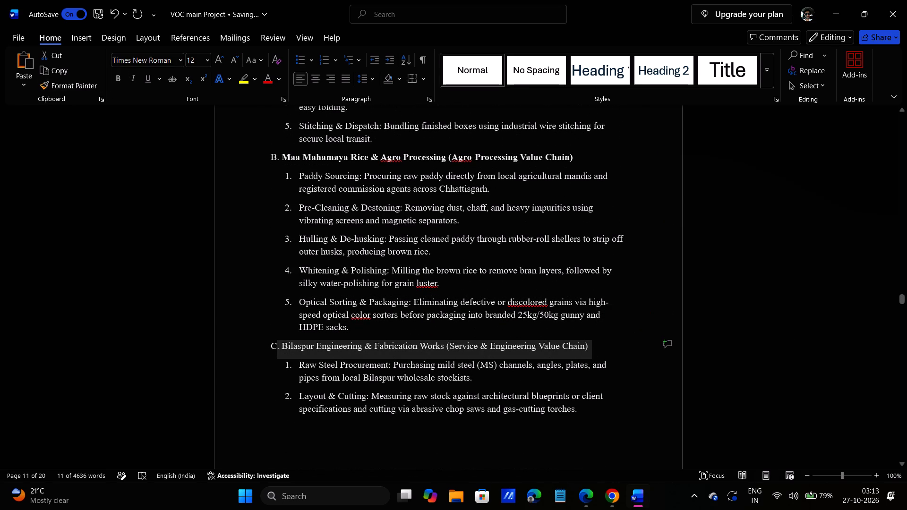
{"action": "left_click", "coordinate": [122, 79]}
Remove the number 4.2 from the Raw Material Sourcing and Supply Chain Dynamics subheading and make the subheading bold.
{"action": "scroll", "coordinate": [637, 306], "scroll_direction": "down", "scroll_amount": 7}
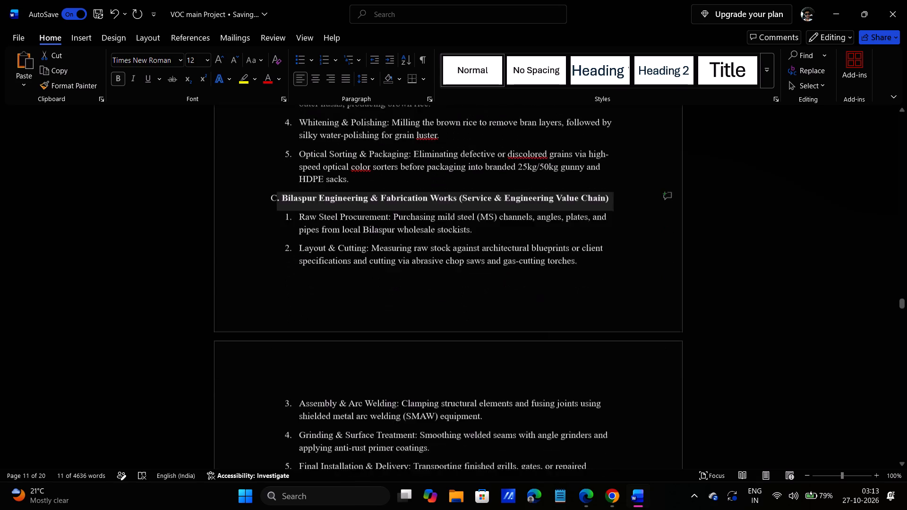
{"action": "left_click", "coordinate": [615, 315]}
{"action": "scroll", "coordinate": [614, 315], "scroll_direction": "down", "scroll_amount": 6}
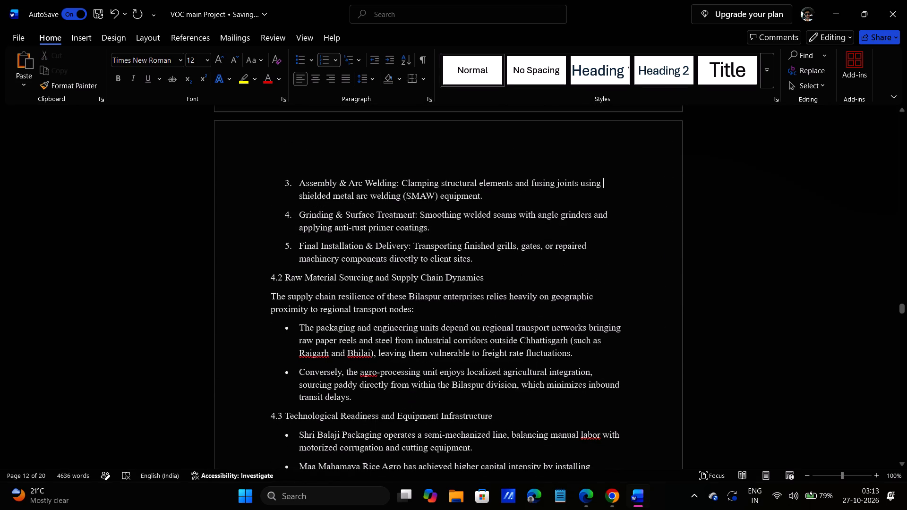
{"action": "left_click", "coordinate": [282, 277]}
{"action": "key", "text": "BackSpace"}
{"action": "key", "text": "BackSpace"}
{"action": "key", "text": "BackSpace"}
{"action": "left_click_drag", "start_coordinate": [478, 275], "coordinate": [320, 280]}
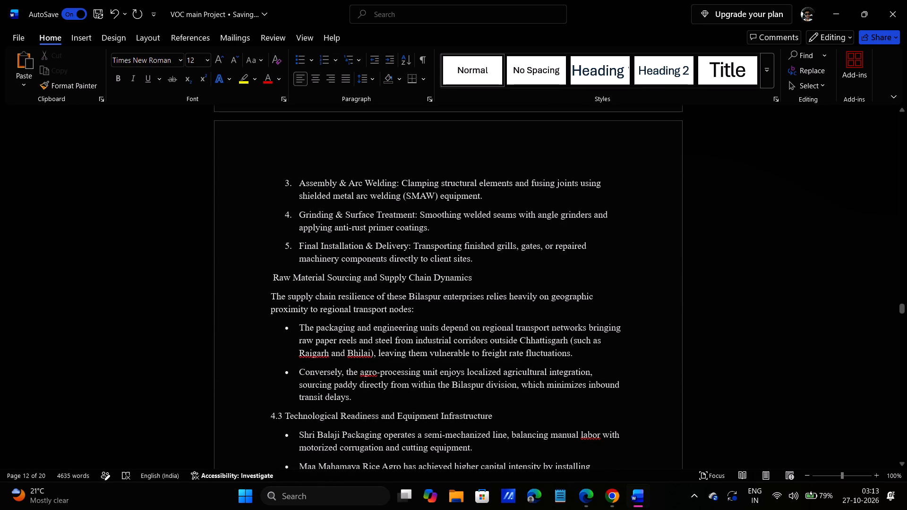
{"action": "left_click_drag", "start_coordinate": [320, 280], "coordinate": [245, 280]}
{"action": "left_click", "coordinate": [114, 79]}
Remove the number 4.3 from the Technological Readiness and Equipment Infrastructure subheading and make the subheading bold.
{"action": "scroll", "coordinate": [513, 289], "scroll_direction": "down", "scroll_amount": 3}
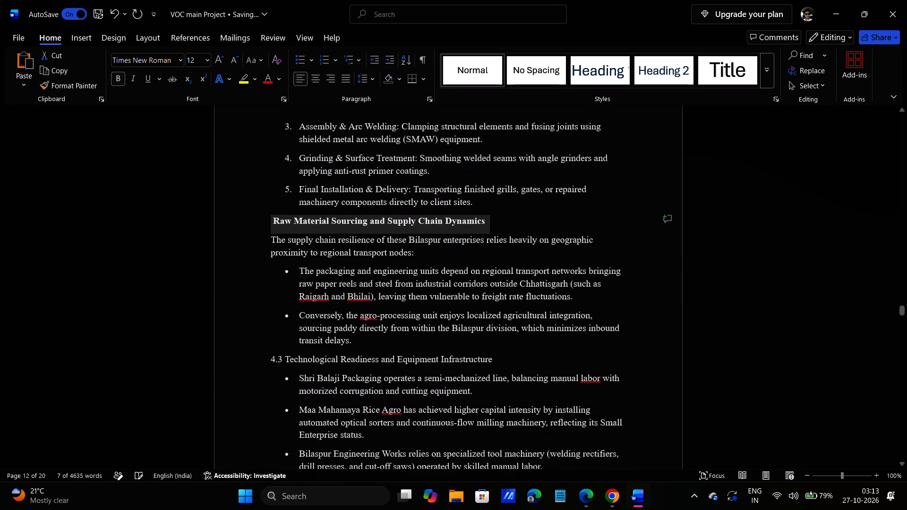
{"action": "left_click", "coordinate": [283, 326]}
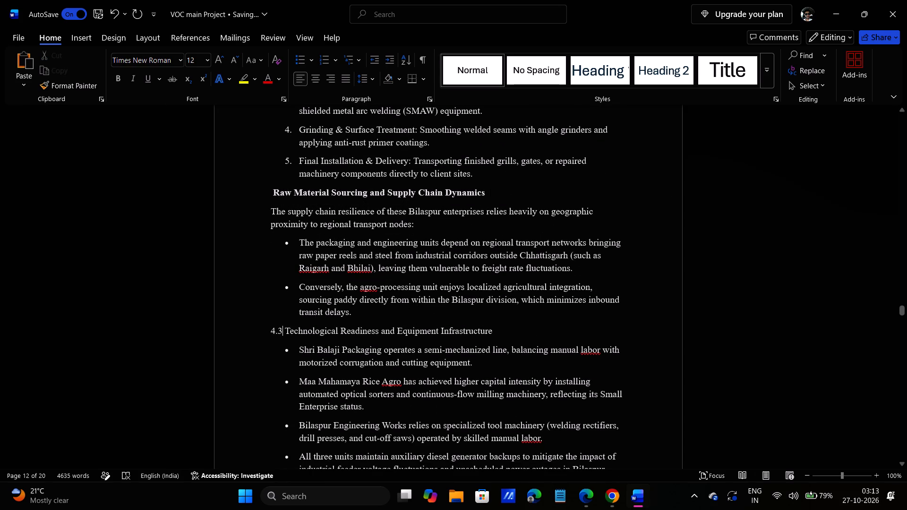
{"action": "key", "text": "BackSpace"}
{"action": "key", "text": "BackSpace"}
{"action": "key", "text": "BackSpace"}
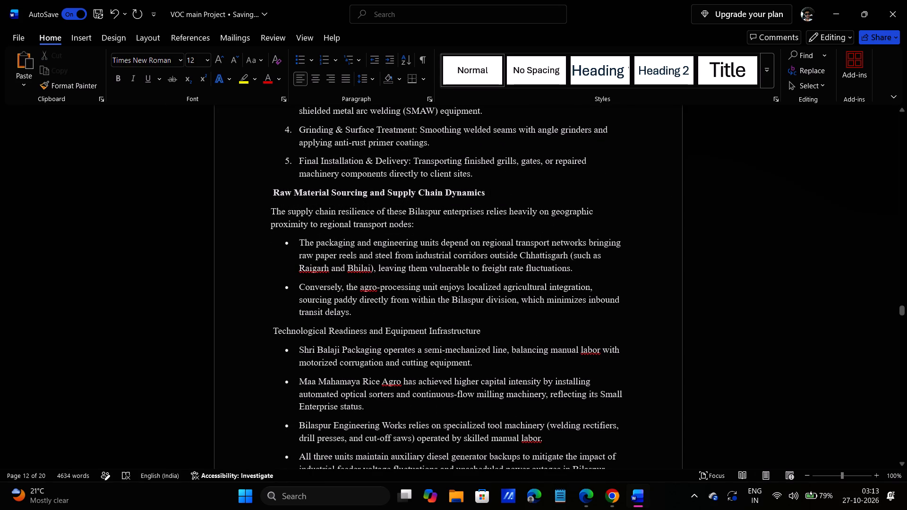
{"action": "left_click_drag", "start_coordinate": [492, 331], "coordinate": [223, 332]}
{"action": "left_click", "coordinate": [115, 82]}
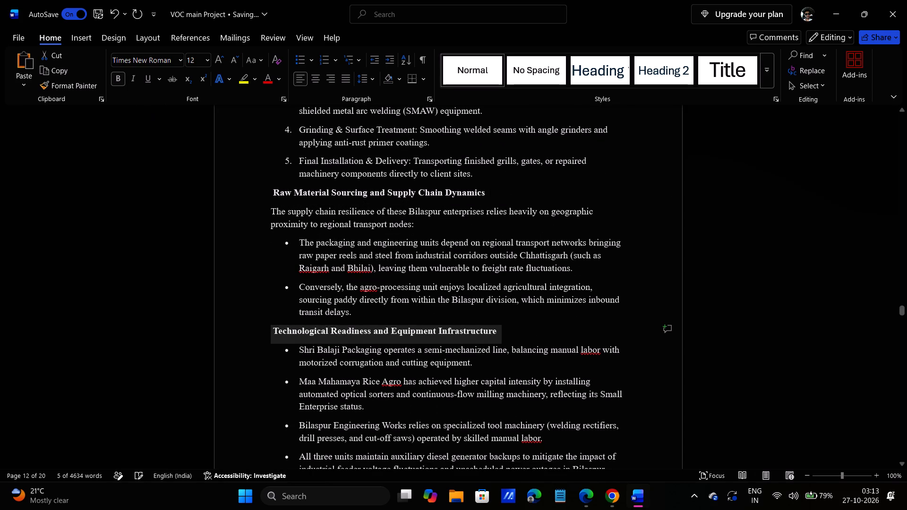
Insert an empty line between the last supply chain bullet and the Technological Readiness and Equipment Infrastructure subheading.
{"action": "scroll", "coordinate": [564, 290], "scroll_direction": "down", "scroll_amount": 5}
{"action": "scroll", "coordinate": [593, 357], "scroll_direction": "down", "scroll_amount": 8}
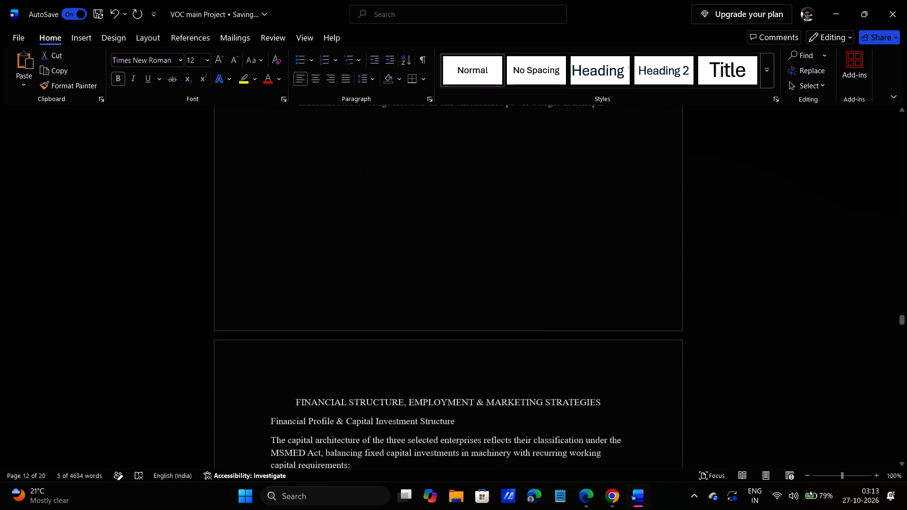
{"action": "scroll", "coordinate": [591, 358], "scroll_direction": "down", "scroll_amount": 2}
{"action": "scroll", "coordinate": [591, 358], "scroll_direction": "up", "scroll_amount": 8}
{"action": "scroll", "coordinate": [591, 358], "scroll_direction": "down", "scroll_amount": 5}
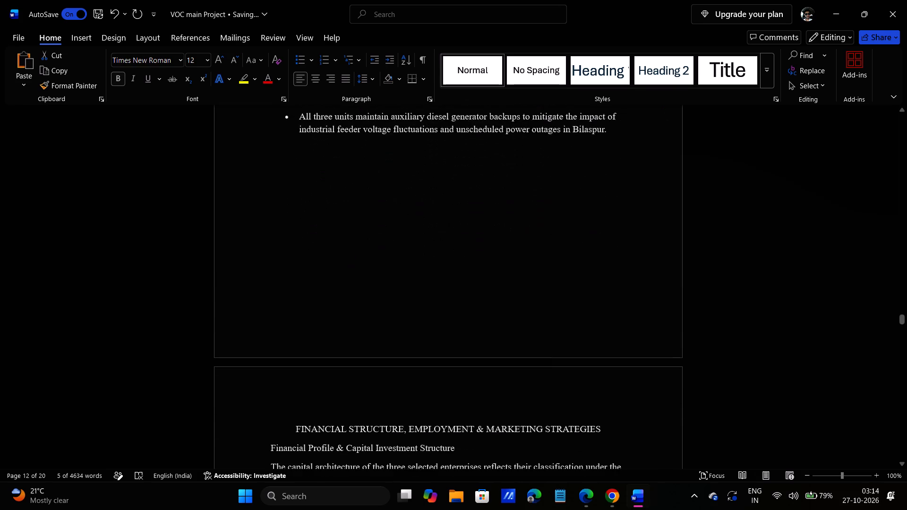
{"action": "scroll", "coordinate": [591, 358], "scroll_direction": "up", "scroll_amount": 9}
{"action": "left_click", "coordinate": [380, 230]}
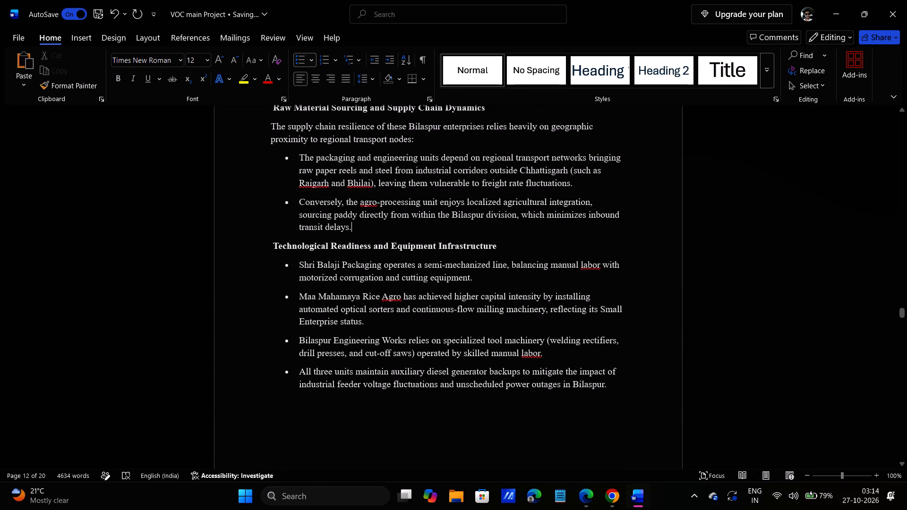
{"action": "key", "text": "Return"}
Add an unnumbered blank line above the Raw Material Sourcing and Supply Chain Dynamics subheading.
{"action": "scroll", "coordinate": [447, 244], "scroll_direction": "up", "scroll_amount": 4}
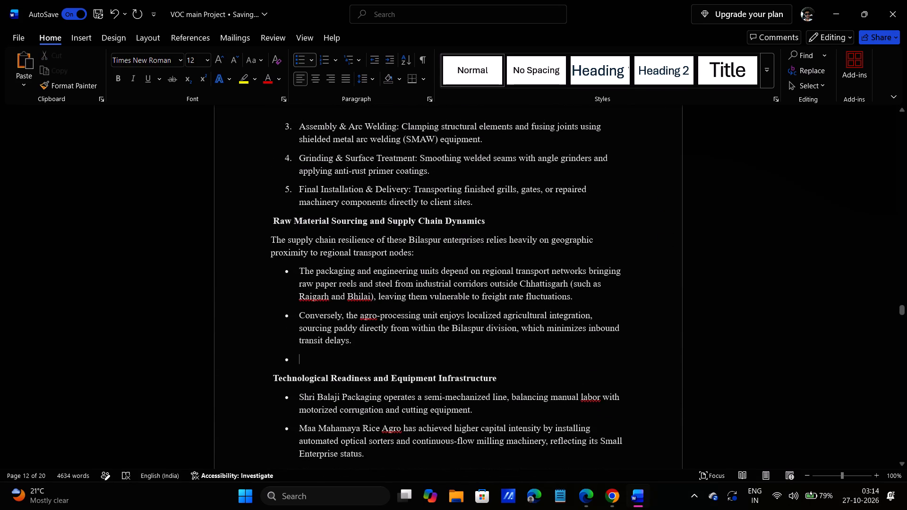
{"action": "left_click", "coordinate": [480, 204]}
{"action": "key", "text": "Return"}
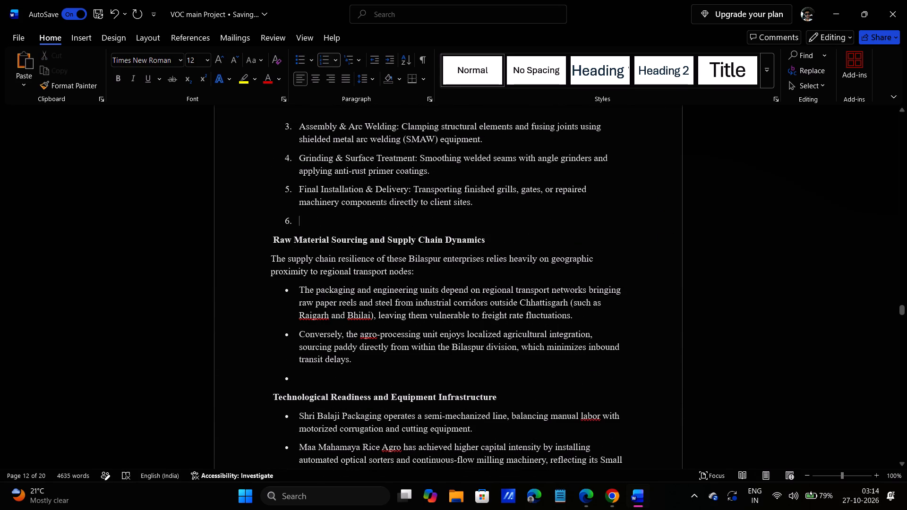
{"action": "key", "text": "Return"}
Add an unnumbered blank line above the enterprise C title, Bilaspur Engineering & Fabrication Works, in the value chain analysis.
{"action": "scroll", "coordinate": [498, 236], "scroll_direction": "up", "scroll_amount": 8}
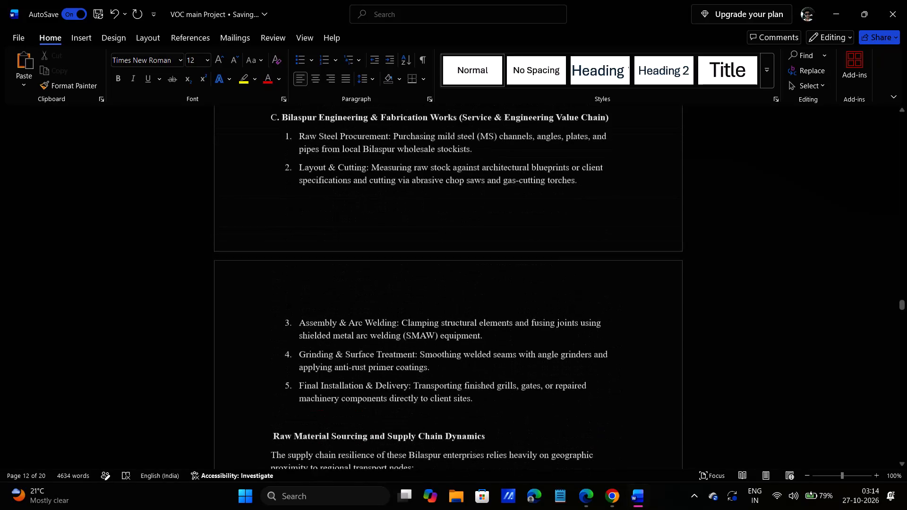
{"action": "scroll", "coordinate": [498, 236], "scroll_direction": "up", "scroll_amount": 3}
{"action": "left_click", "coordinate": [375, 216]}
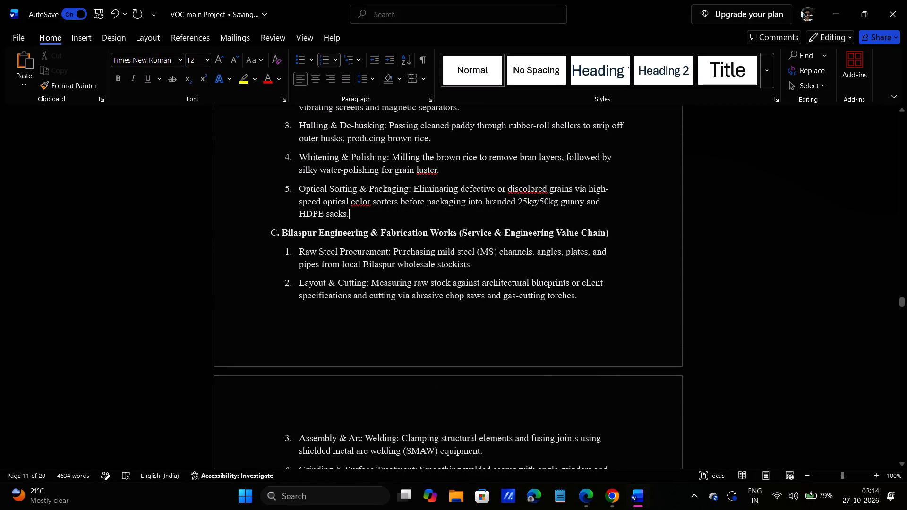
{"action": "key", "text": "Return"}
{"action": "key", "text": "Return"}
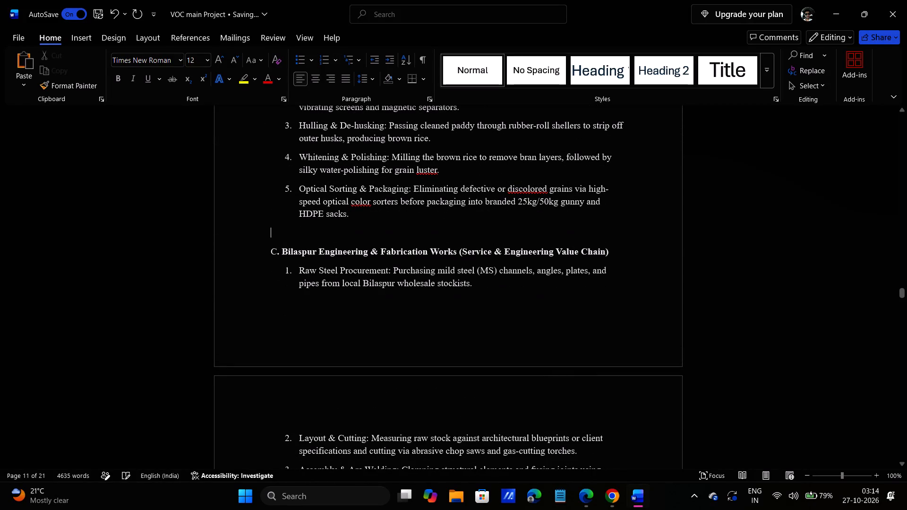
Delete surplus blank lines before the FINANCIAL STRUCTURE, EMPLOYMENT & MARKETING STRATEGIES heading so the heading starts its page.
{"action": "scroll", "coordinate": [489, 279], "scroll_direction": "down", "scroll_amount": 8}
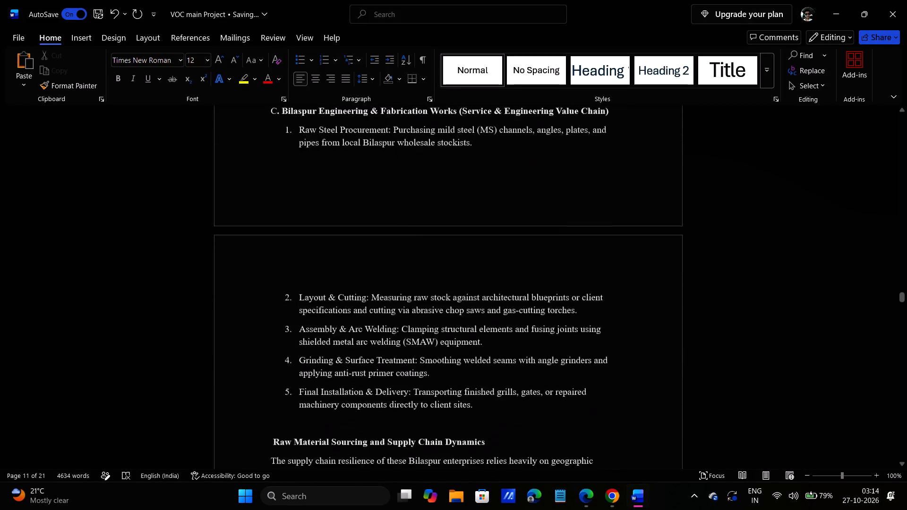
{"action": "scroll", "coordinate": [502, 284], "scroll_direction": "down", "scroll_amount": 20}
{"action": "scroll", "coordinate": [502, 284], "scroll_direction": "down", "scroll_amount": 7}
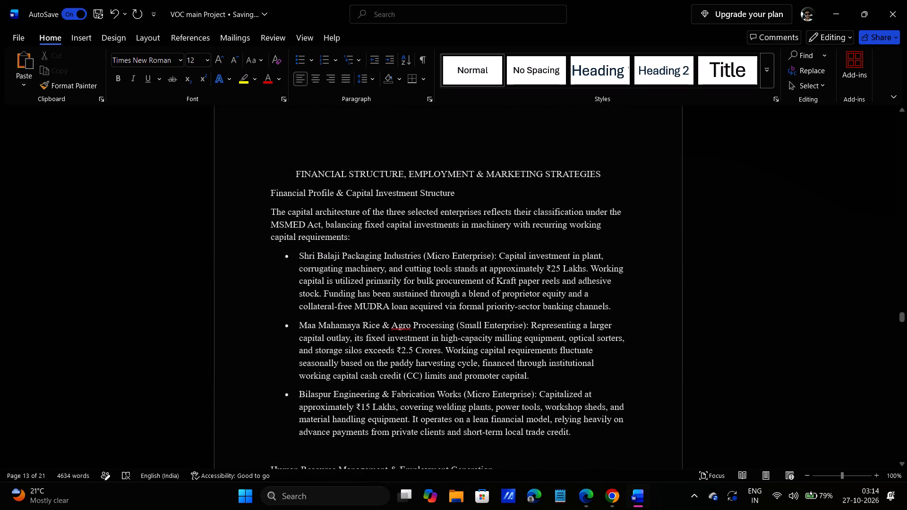
{"action": "scroll", "coordinate": [324, 171], "scroll_direction": "up", "scroll_amount": 4}
{"action": "left_click", "coordinate": [344, 225]}
{"action": "key", "text": "BackSpace"}
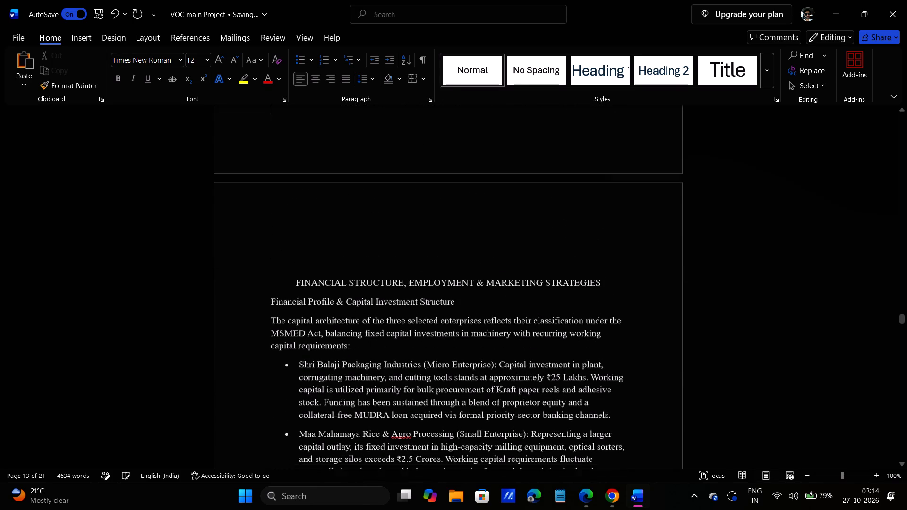
{"action": "key", "text": "BackSpace"}
{"action": "scroll", "coordinate": [445, 266], "scroll_direction": "up", "scroll_amount": 3}
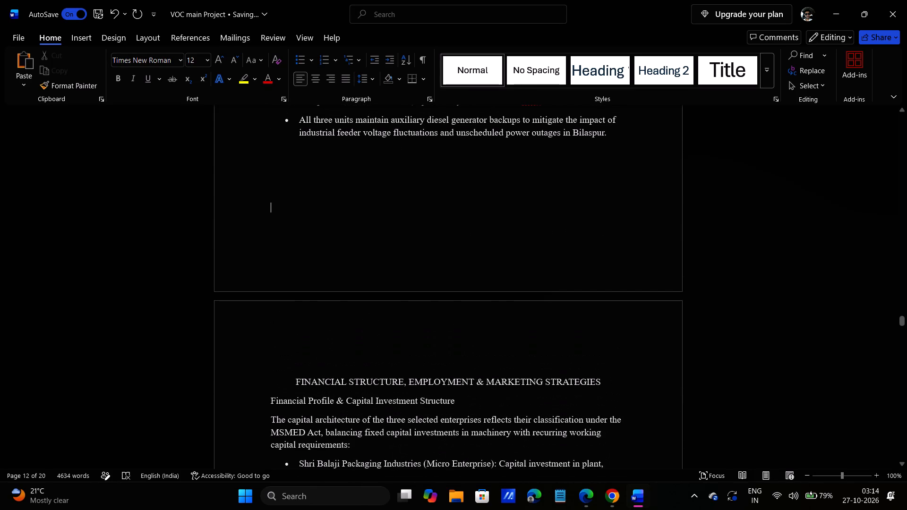
{"action": "key", "text": "BackSpace"}
Make the FINANCIAL STRUCTURE, EMPLOYMENT & MARKETING STRATEGIES heading bold and add a blank line below it.
{"action": "scroll", "coordinate": [493, 329], "scroll_direction": "down", "scroll_amount": 4}
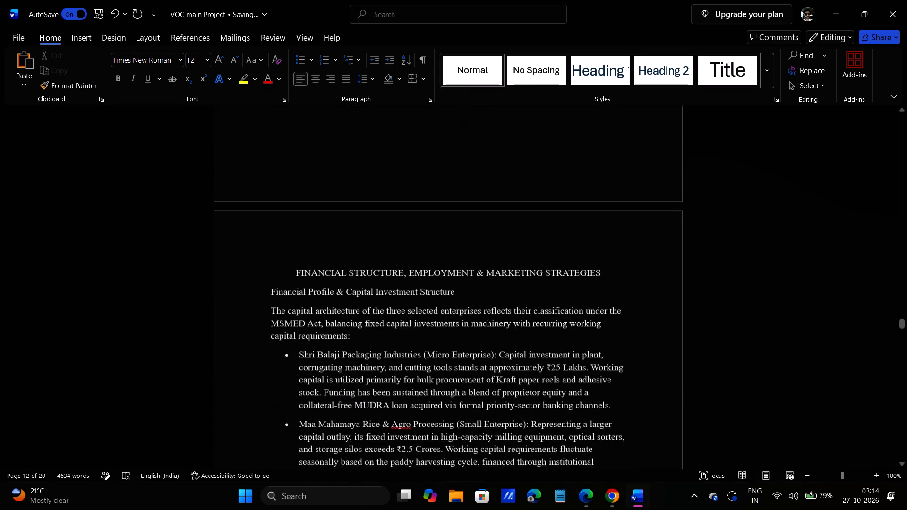
{"action": "left_click_drag", "start_coordinate": [284, 254], "coordinate": [618, 250]}
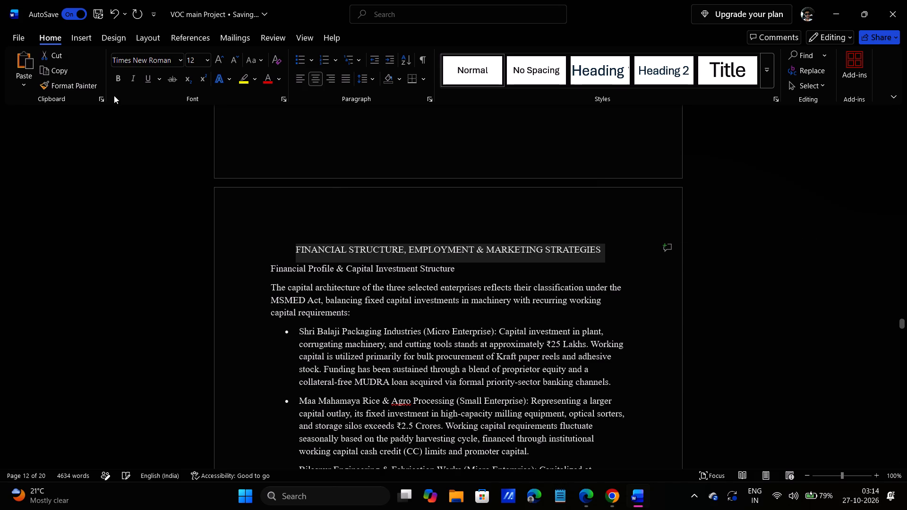
{"action": "left_click", "coordinate": [117, 79]}
{"action": "left_click", "coordinate": [623, 260]}
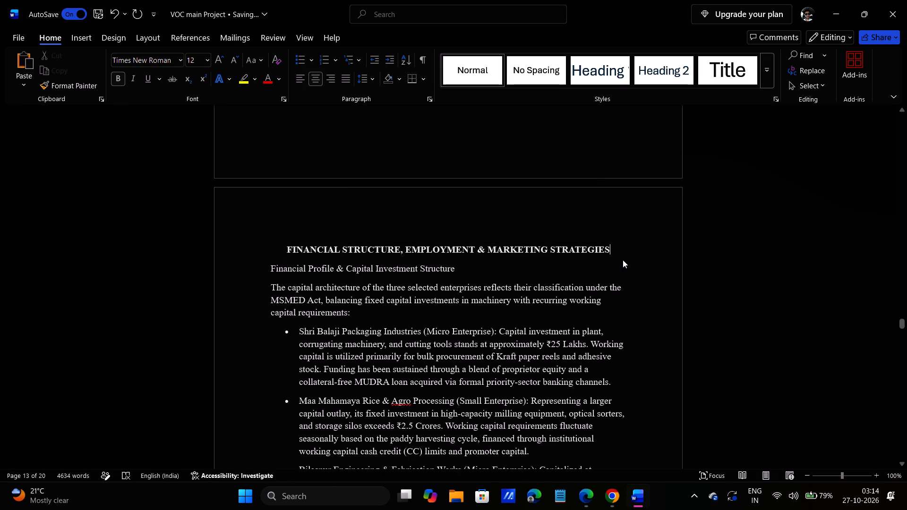
{"action": "key", "text": "Return"}
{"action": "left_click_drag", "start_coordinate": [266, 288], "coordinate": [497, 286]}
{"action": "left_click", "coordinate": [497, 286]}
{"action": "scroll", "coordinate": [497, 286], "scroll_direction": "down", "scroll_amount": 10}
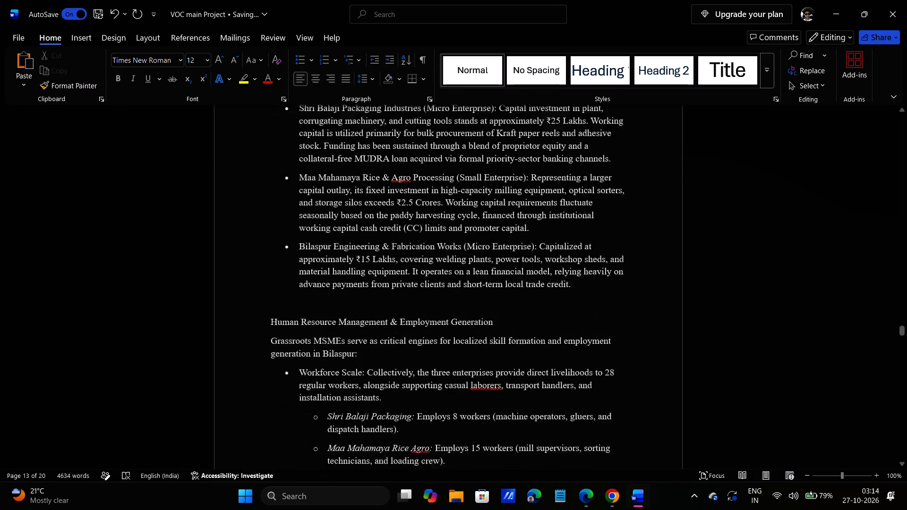
Set the font size of the FINANCIAL STRUCTURE, EMPLOYMENT & MARKETING STRATEGIES heading to 14.
{"action": "scroll", "coordinate": [280, 283], "scroll_direction": "up", "scroll_amount": 8}
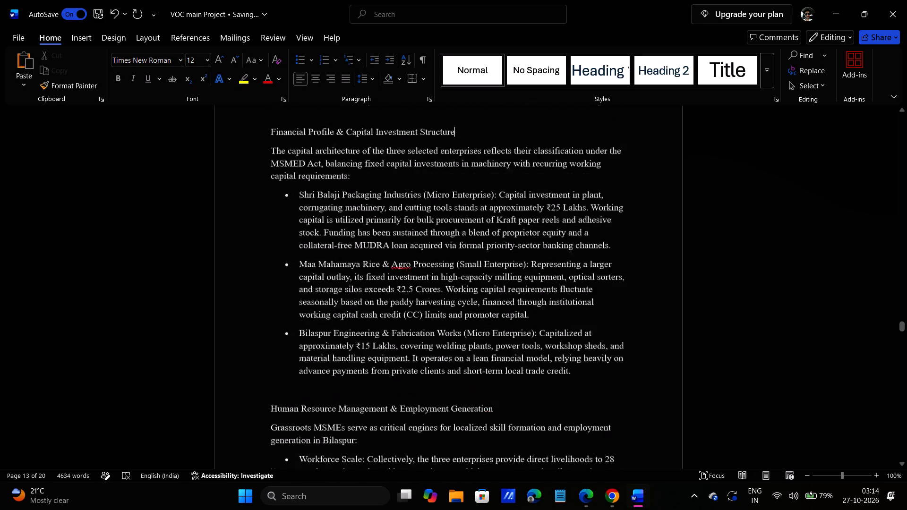
{"action": "left_click_drag", "start_coordinate": [256, 182], "coordinate": [333, 189]}
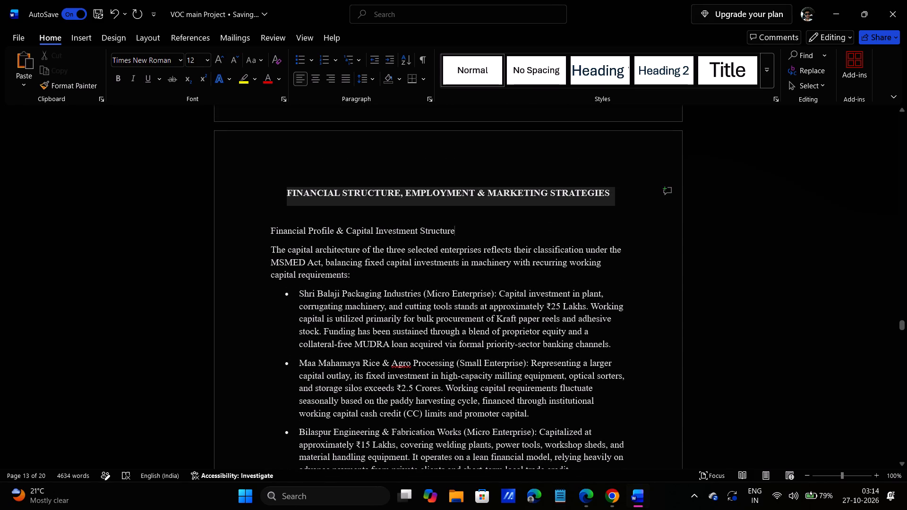
{"action": "left_click_drag", "start_coordinate": [333, 189], "coordinate": [570, 194]}
{"action": "left_click", "coordinate": [207, 65]}
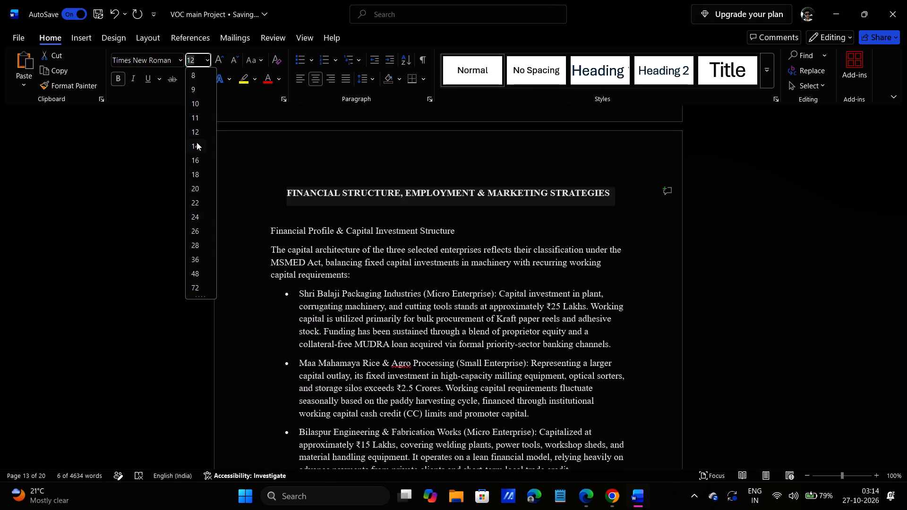
{"action": "left_click", "coordinate": [197, 142]}
{"action": "left_click", "coordinate": [263, 147]}
{"action": "left_click", "coordinate": [336, 230]}
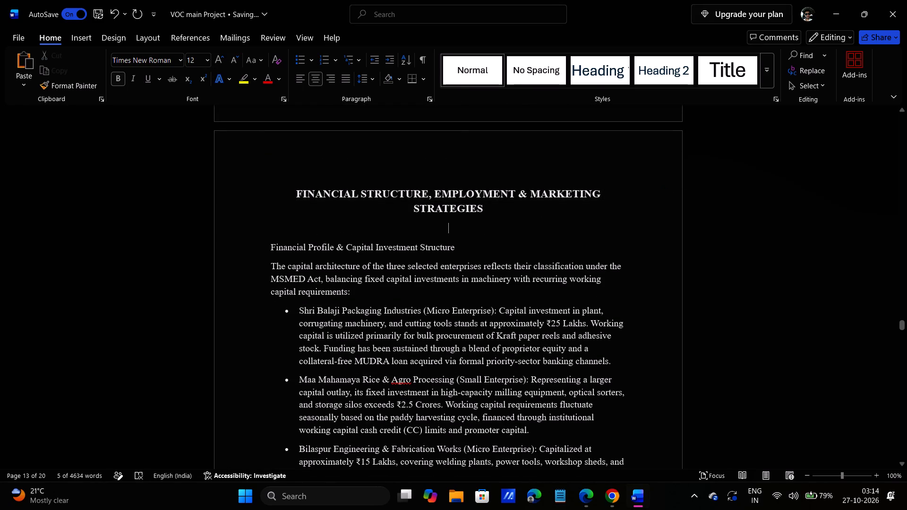
Make the Financial Profile & Capital Investment Structure subheading bold.
{"action": "left_click_drag", "start_coordinate": [269, 250], "coordinate": [514, 258]}
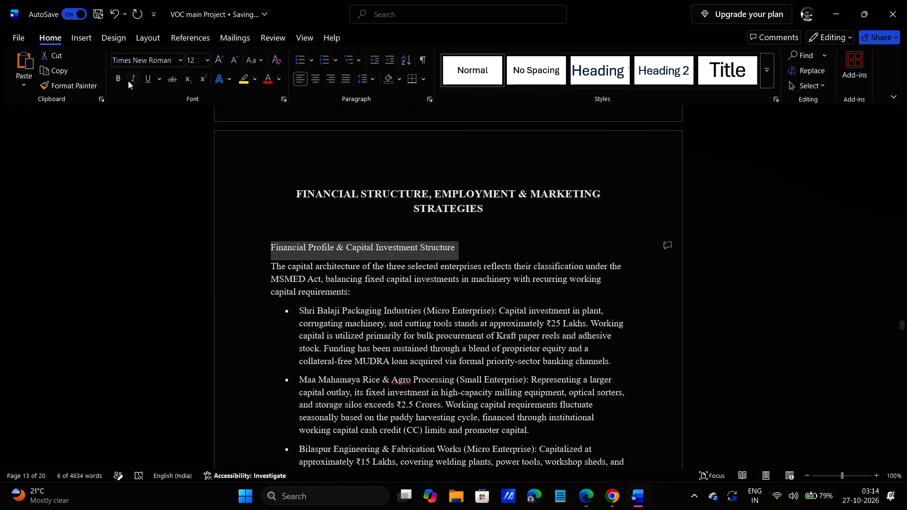
{"action": "left_click", "coordinate": [119, 80]}
{"action": "left_click", "coordinate": [530, 228]}
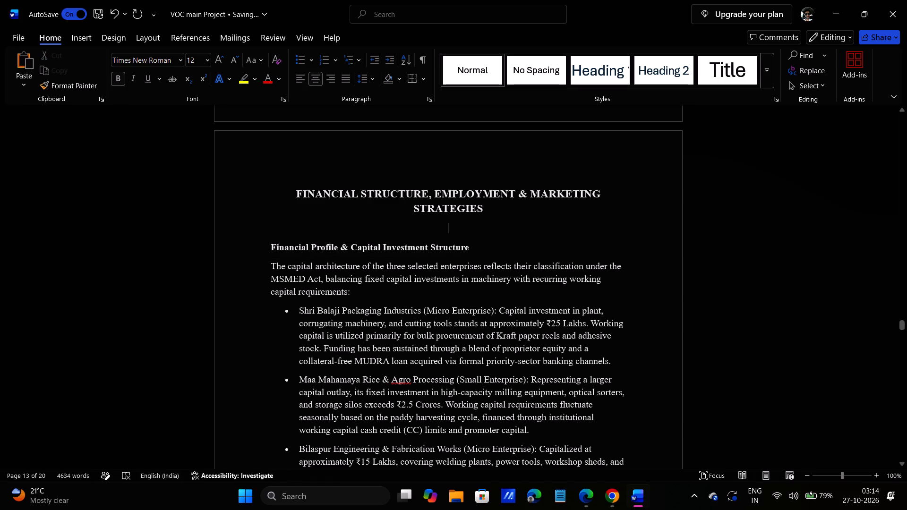
Make the Human Resource Management & Employment Generation subheading bold.
{"action": "scroll", "coordinate": [531, 230], "scroll_direction": "down", "scroll_amount": 7}
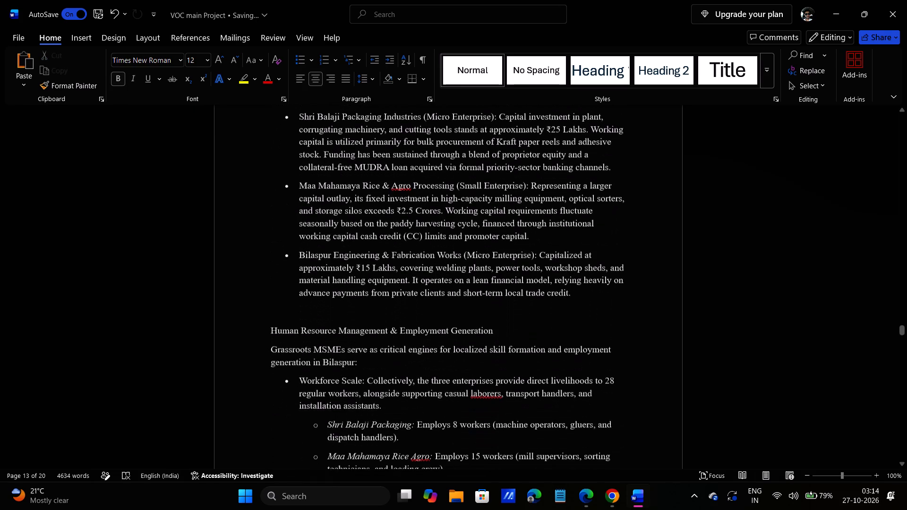
{"action": "left_click_drag", "start_coordinate": [515, 321], "coordinate": [234, 328]}
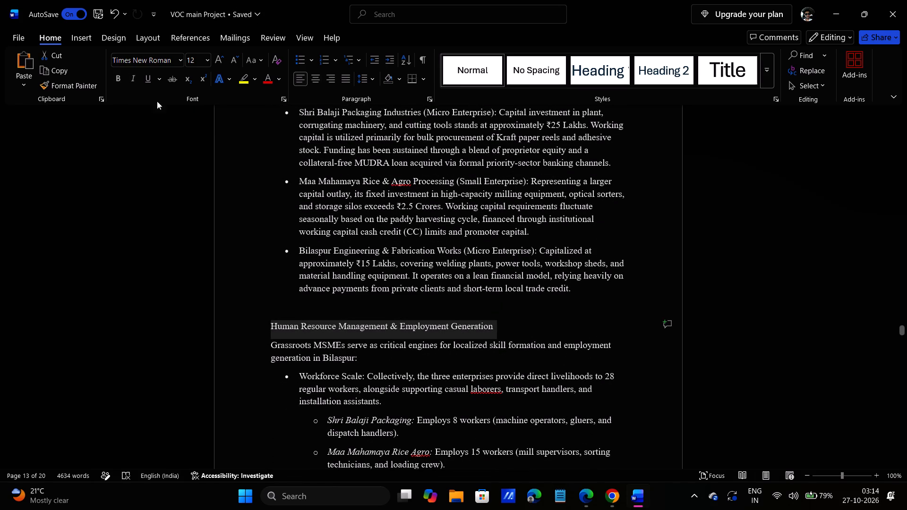
{"action": "left_click", "coordinate": [121, 77]}
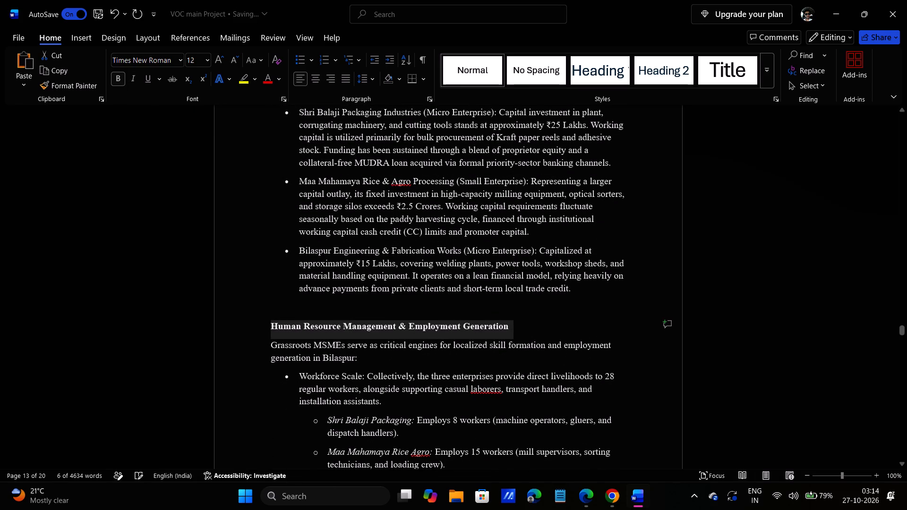
{"action": "left_click", "coordinate": [613, 296]}
Remove the CHAPTER 6: prefix from the OPERATIONAL CHALLENGES & GOVERNMENT SUPPORT heading and clear the heading's left indent.
{"action": "scroll", "coordinate": [613, 296], "scroll_direction": "down", "scroll_amount": 14}
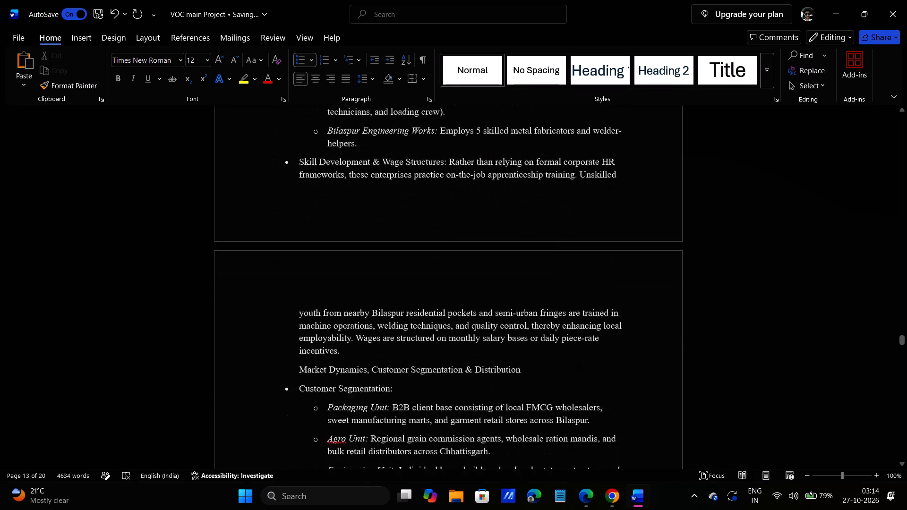
{"action": "scroll", "coordinate": [616, 300], "scroll_direction": "down", "scroll_amount": 4}
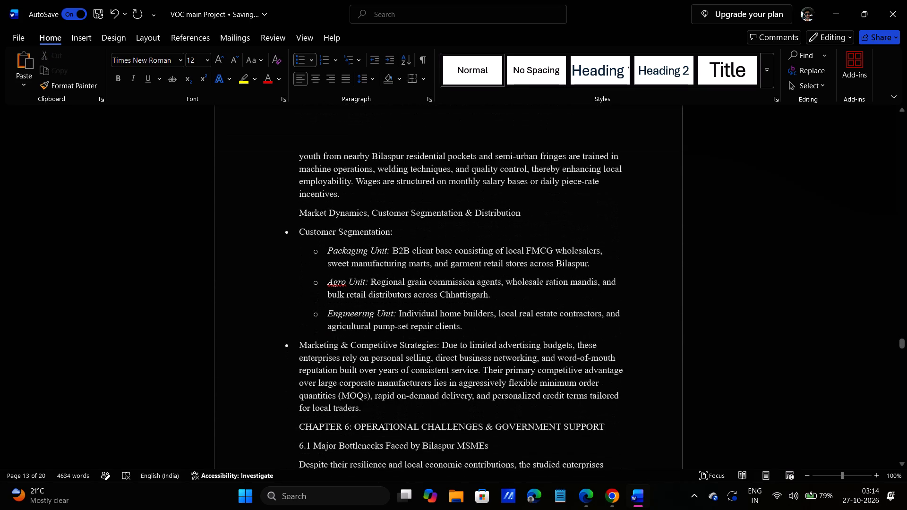
{"action": "scroll", "coordinate": [616, 300], "scroll_direction": "down", "scroll_amount": 4}
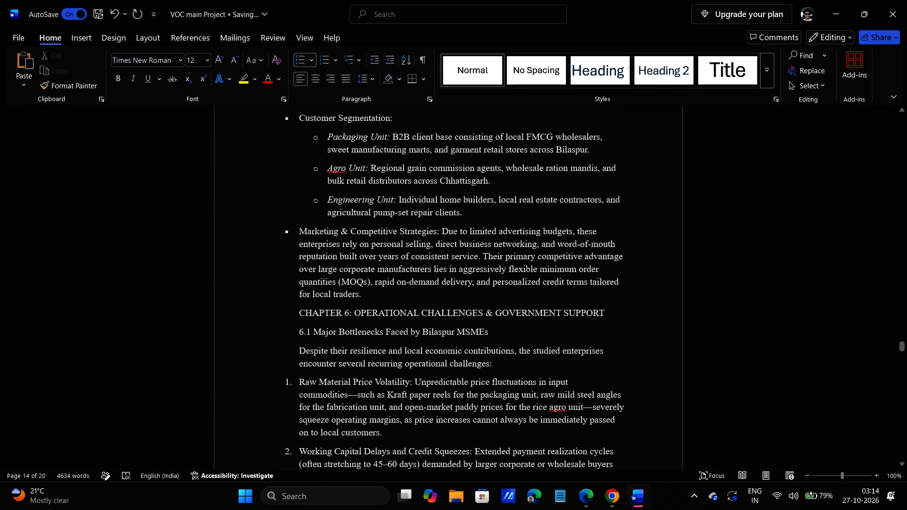
{"action": "left_click", "coordinate": [352, 314]}
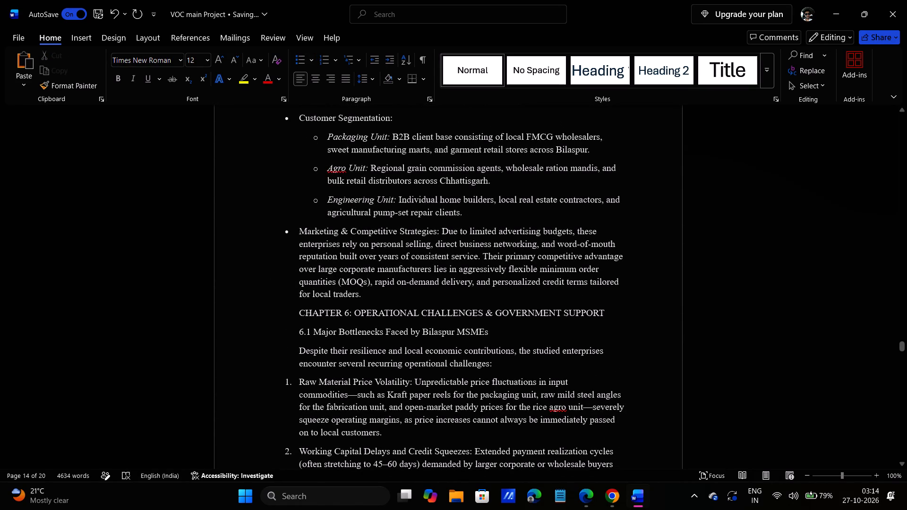
{"action": "key", "text": "BackSpace"}
{"action": "key", "text": "BackSpace"}
{"action": "key", "text": "BackSpace"}
{"action": "key", "text": "BackSpace"}
{"action": "key", "text": "BackSpace"}
{"action": "key", "text": "BackSpace"}
{"action": "key", "text": "BackSpace"}
{"action": "key", "text": "BackSpace"}
{"action": "key", "text": "BackSpace"}
{"action": "key", "text": "BackSpace"}
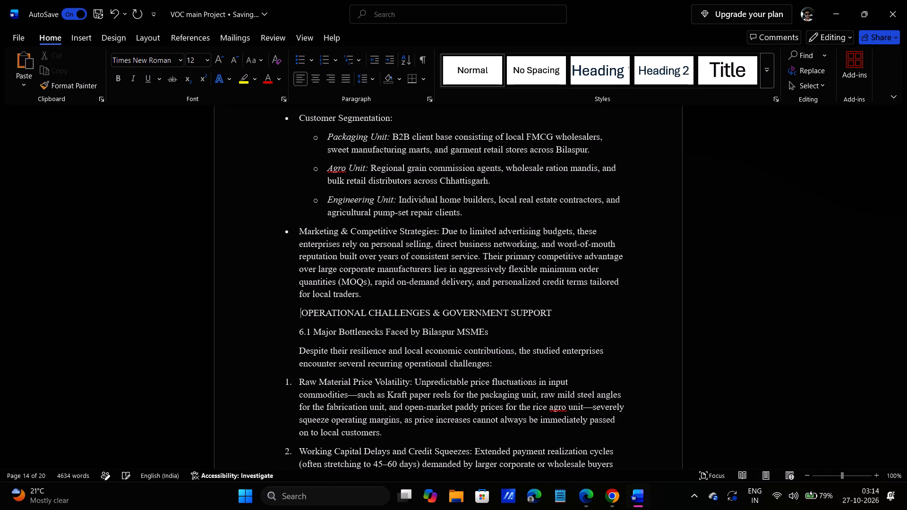
{"action": "key", "text": "BackSpace"}
{"action": "key", "text": "BackSpace"}
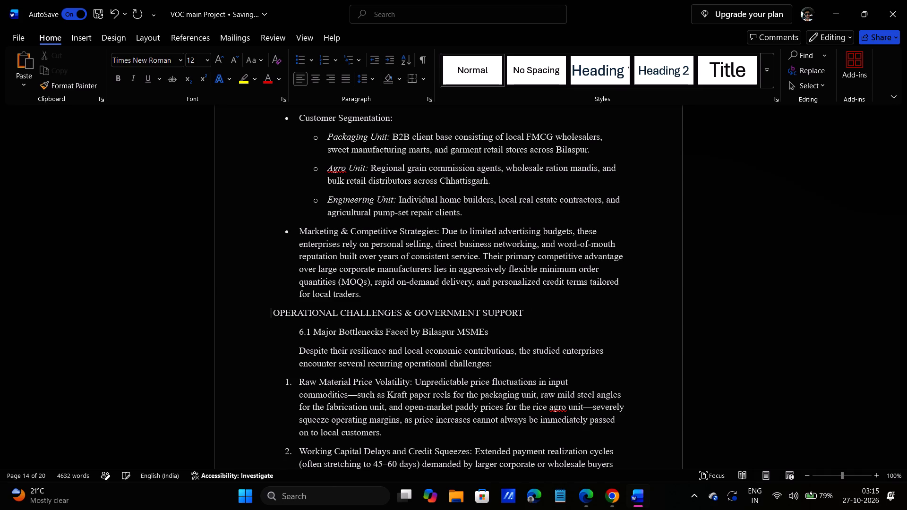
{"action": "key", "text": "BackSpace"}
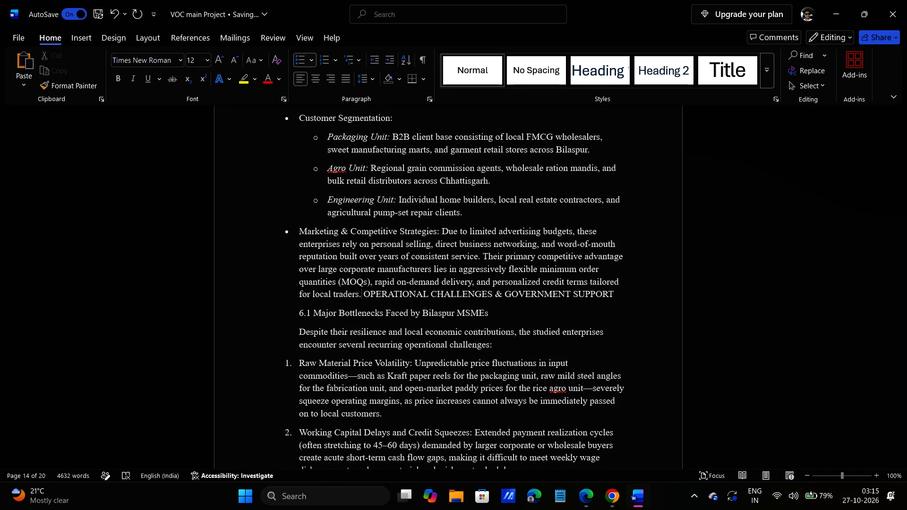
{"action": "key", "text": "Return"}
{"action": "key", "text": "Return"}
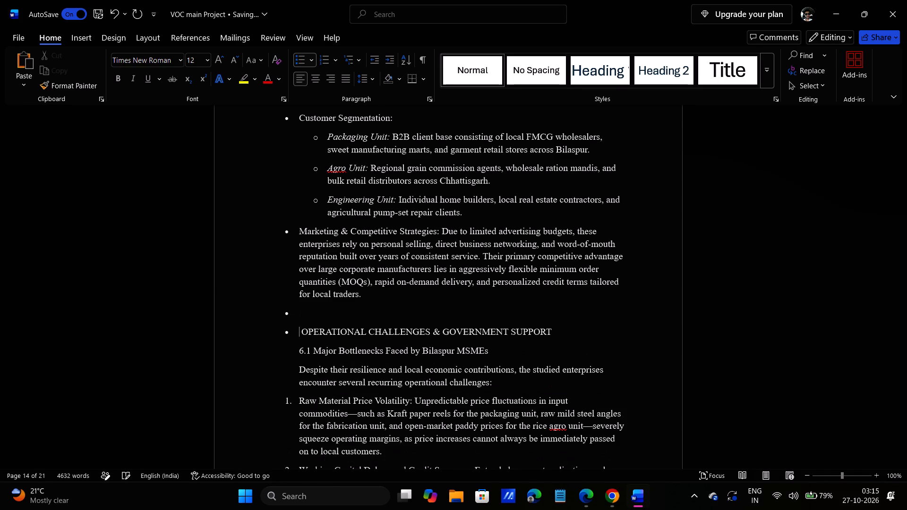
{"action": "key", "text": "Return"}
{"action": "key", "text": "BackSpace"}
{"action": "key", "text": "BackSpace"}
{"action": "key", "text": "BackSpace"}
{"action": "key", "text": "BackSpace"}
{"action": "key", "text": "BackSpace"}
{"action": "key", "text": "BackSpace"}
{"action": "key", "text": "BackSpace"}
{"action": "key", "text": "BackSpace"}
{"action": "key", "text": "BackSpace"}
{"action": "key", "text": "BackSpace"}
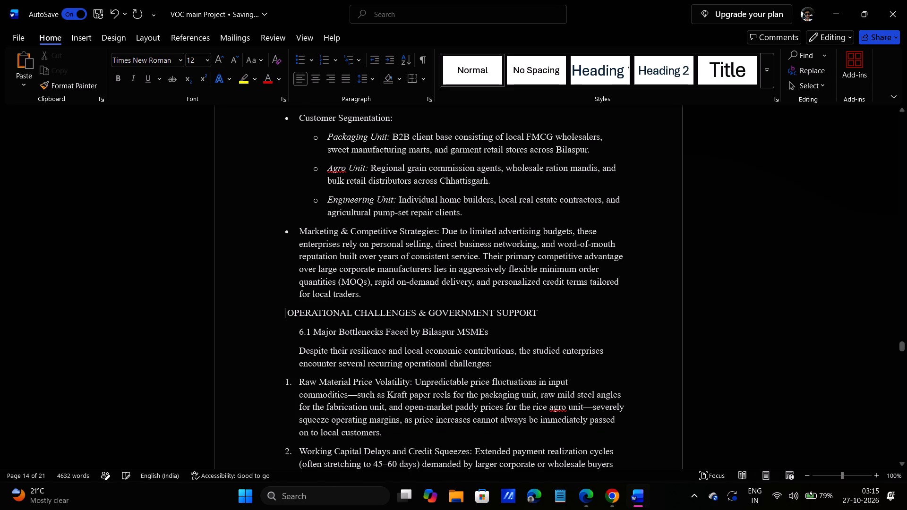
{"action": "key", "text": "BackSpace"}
Insert an unbulleted blank line between the Marketing & Competitive Strategies bullet and the OPERATIONAL CHALLENGES & GOVERNMENT SUPPORT heading.
{"action": "left_click", "coordinate": [421, 292]}
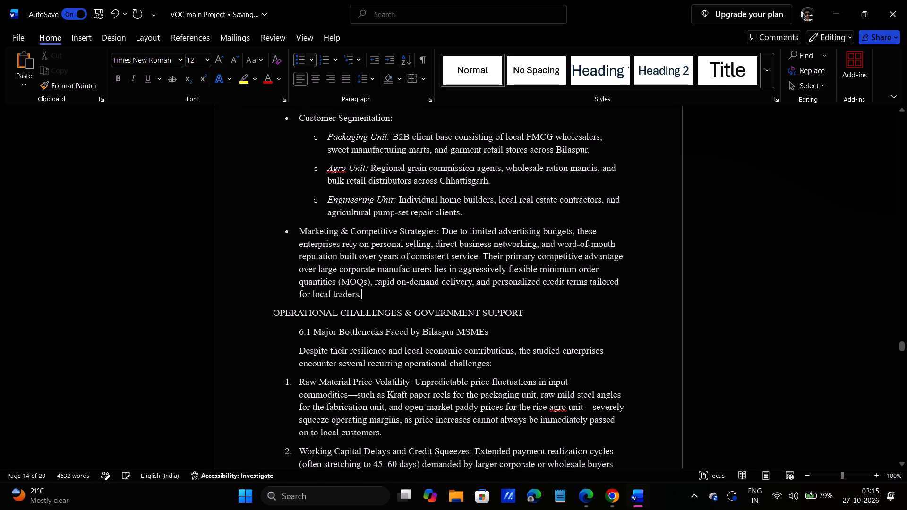
{"action": "key", "text": "Return"}
{"action": "key", "text": "BackSpace"}
{"action": "key", "text": "BackSpace"}
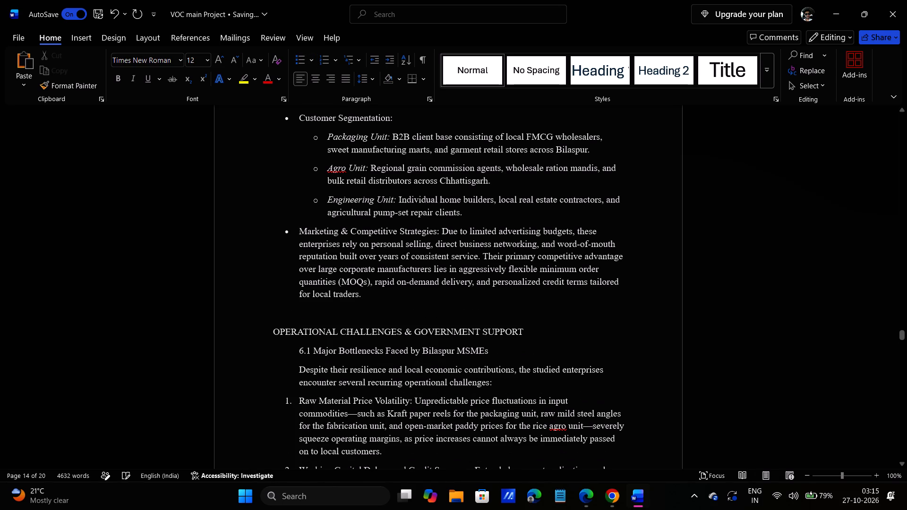
Make the OPERATIONAL CHALLENGES & GOVERNMENT SUPPORT heading bold.
{"action": "left_click_drag", "start_coordinate": [529, 332], "coordinate": [237, 331]}
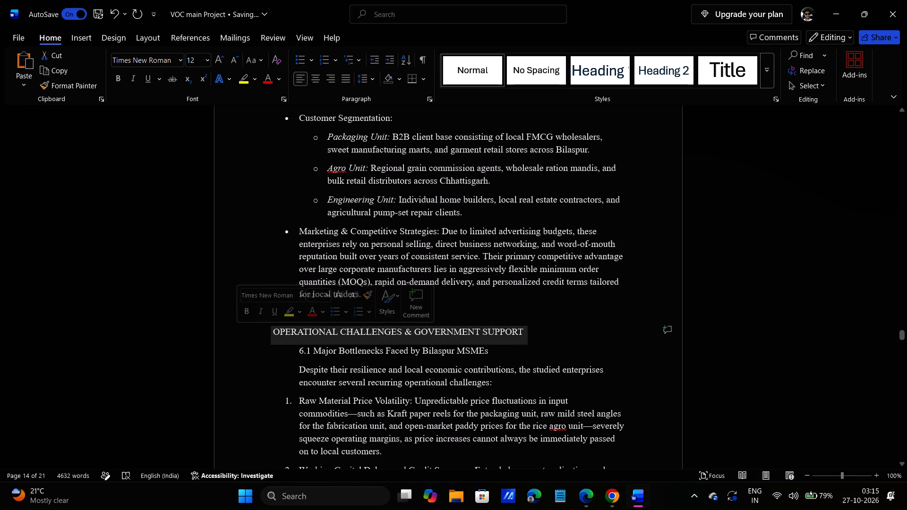
{"action": "left_click", "coordinate": [116, 80]}
Clear the left indent of the GOVERNMENT SUPPORT AND DEVELOPMENT OPPORTUNITIES heading.
{"action": "scroll", "coordinate": [634, 343], "scroll_direction": "down", "scroll_amount": 18}
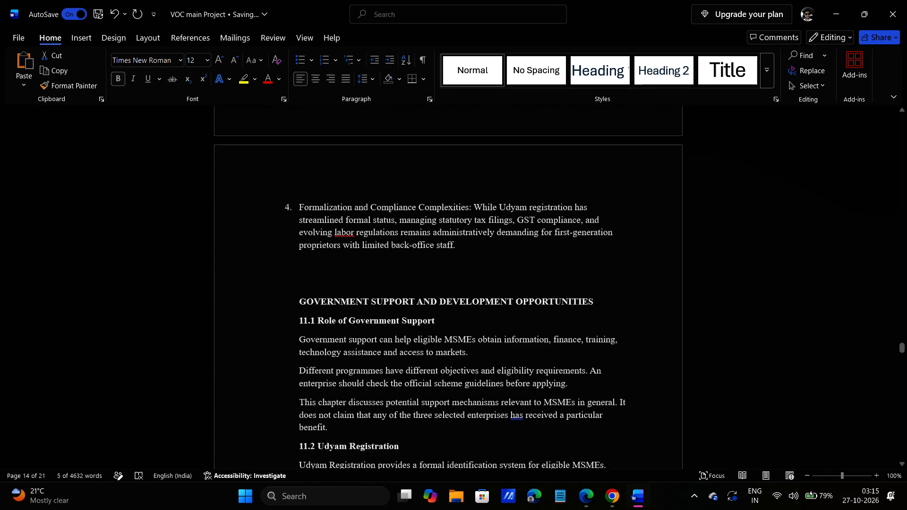
{"action": "left_click", "coordinate": [294, 304]}
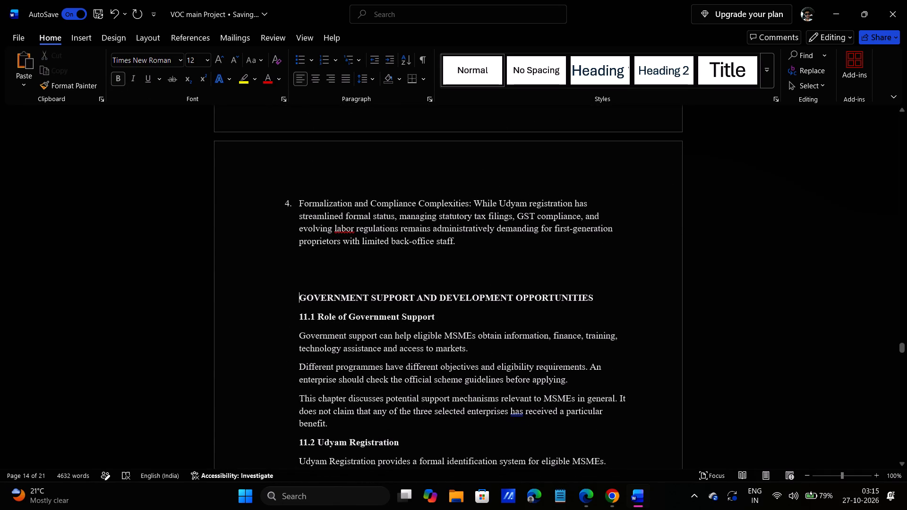
{"action": "key", "text": "BackSpace"}
{"action": "left_click_drag", "start_coordinate": [602, 294], "coordinate": [315, 305]}
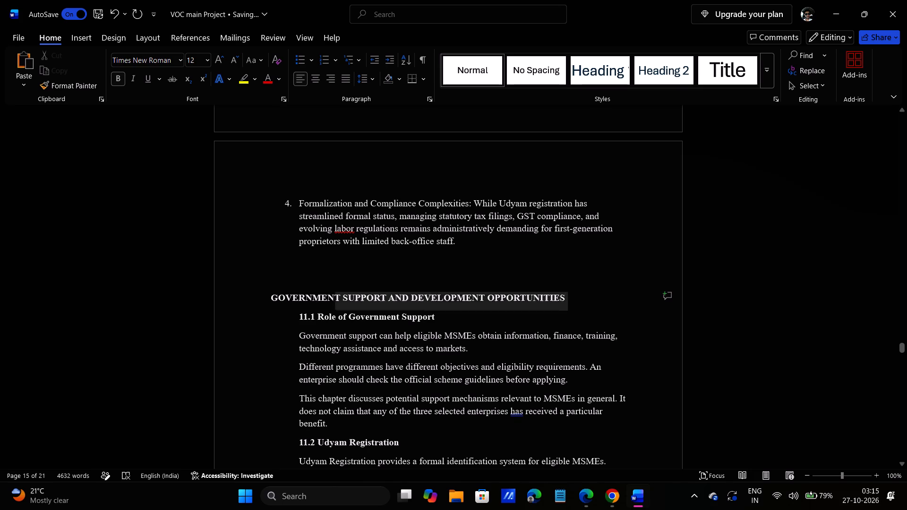
{"action": "left_click_drag", "start_coordinate": [315, 305], "coordinate": [218, 297]}
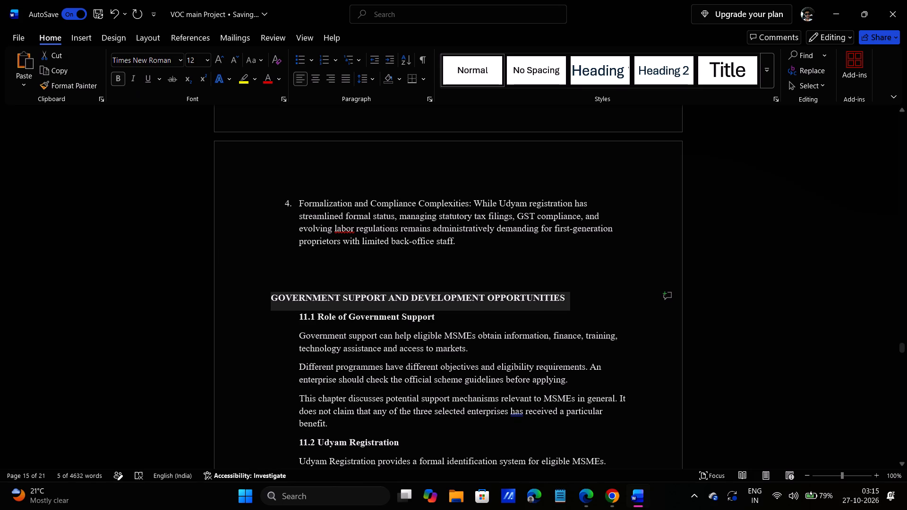
{"action": "left_click", "coordinate": [380, 272]}
Remove the number 11.1 from the Role of Government Support subheading and clear its left indent.
{"action": "scroll", "coordinate": [380, 272], "scroll_direction": "down", "scroll_amount": 2}
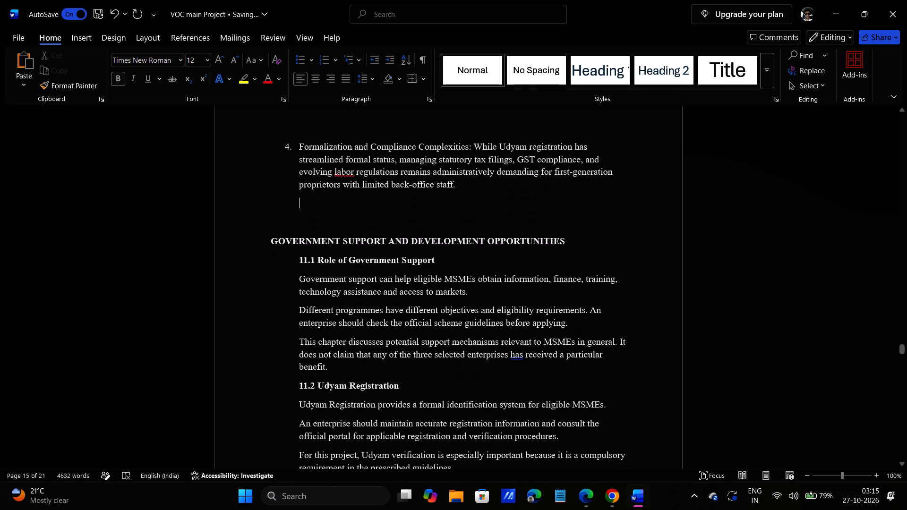
{"action": "left_click", "coordinate": [314, 260]}
{"action": "key", "text": "BackSpace"}
{"action": "key", "text": "BackSpace"}
{"action": "key", "text": "BackSpace"}
{"action": "key", "text": "BackSpace"}
{"action": "key", "text": "BackSpace"}
Remove the number 11.2 from the Udyam Registration subheading and clear its left indent.
{"action": "scroll", "coordinate": [451, 238], "scroll_direction": "down", "scroll_amount": 3}
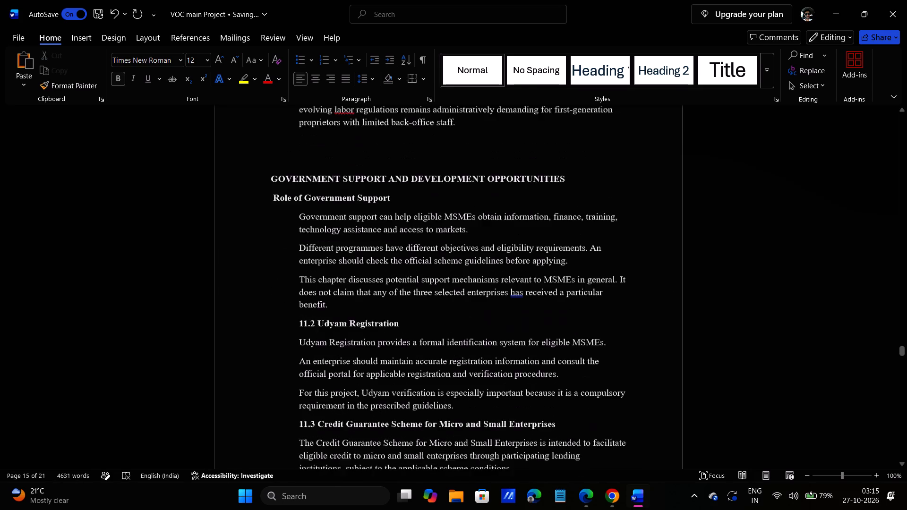
{"action": "left_click", "coordinate": [318, 299]}
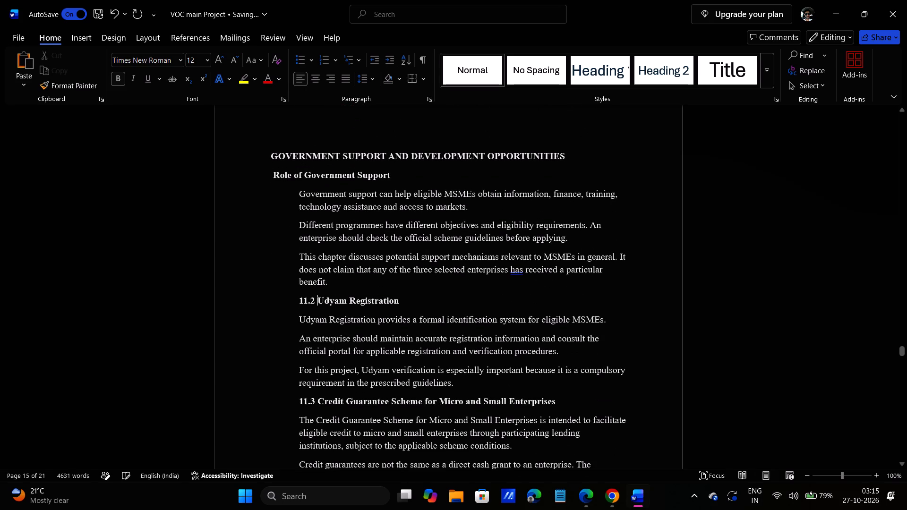
{"action": "key", "text": "BackSpace"}
{"action": "key", "text": "BackSpace"}
{"action": "key", "text": "BackSpace"}
{"action": "key", "text": "BackSpace"}
{"action": "key", "text": "BackSpace"}
{"action": "key", "text": "BackSpace"}
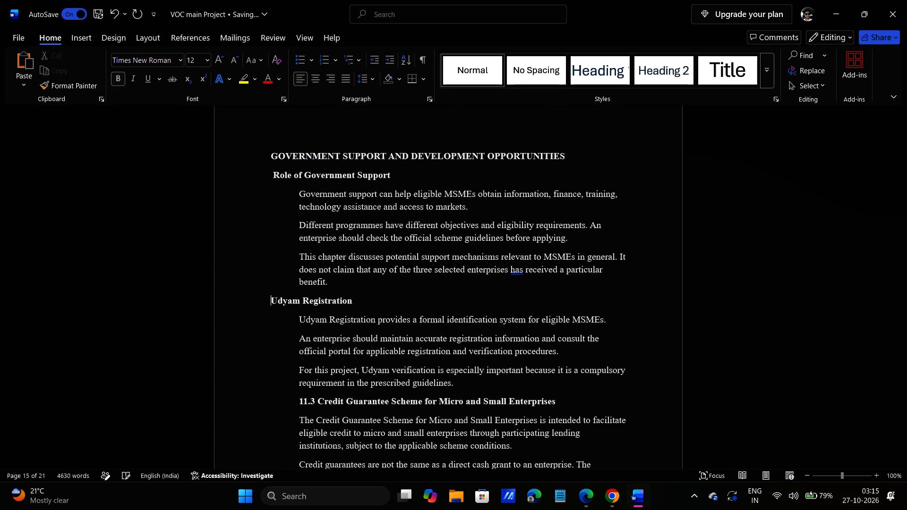
Remove the number 11.3 from the Credit Guarantee Scheme for Micro and Small Enterprises subheading and clear its left indent.
{"action": "scroll", "coordinate": [392, 276], "scroll_direction": "down", "scroll_amount": 2}
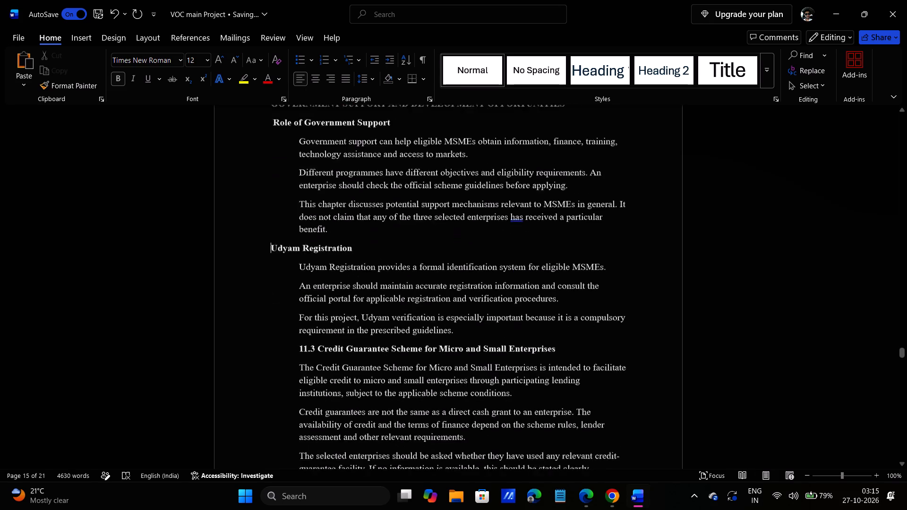
{"action": "scroll", "coordinate": [392, 276], "scroll_direction": "down", "scroll_amount": 6}
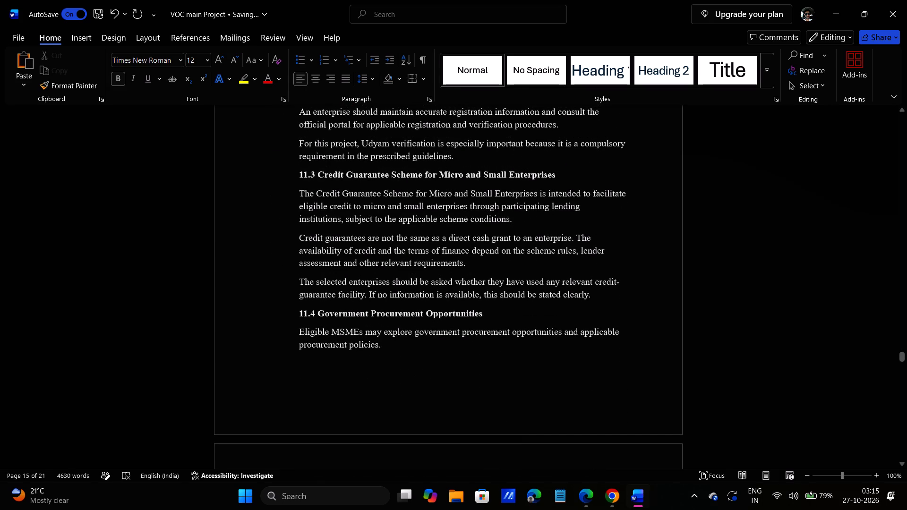
{"action": "left_click", "coordinate": [317, 170]}
{"action": "key", "text": "BackSpace"}
{"action": "key", "text": "BackSpace"}
{"action": "key", "text": "BackSpace"}
{"action": "key", "text": "BackSpace"}
{"action": "key", "text": "BackSpace"}
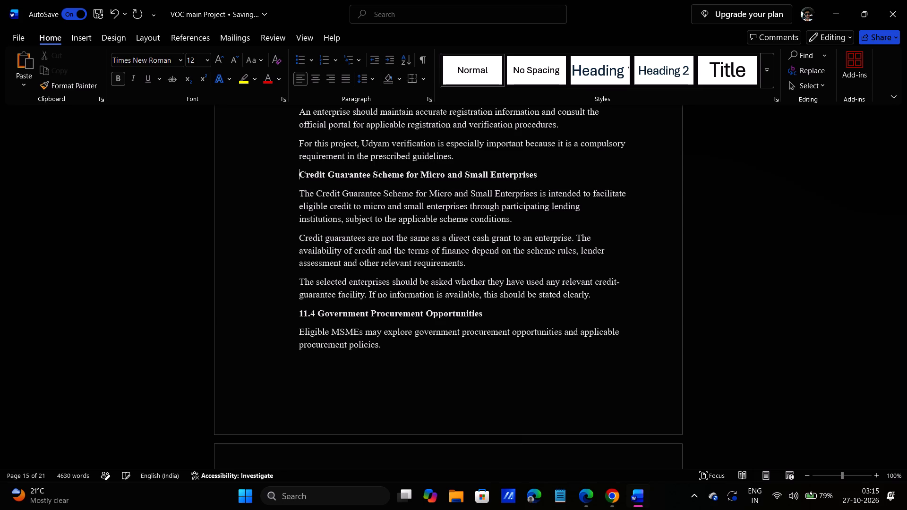
{"action": "key", "text": "BackSpace"}
{"action": "key", "text": "BackSpace"}
{"action": "key", "text": "Return"}
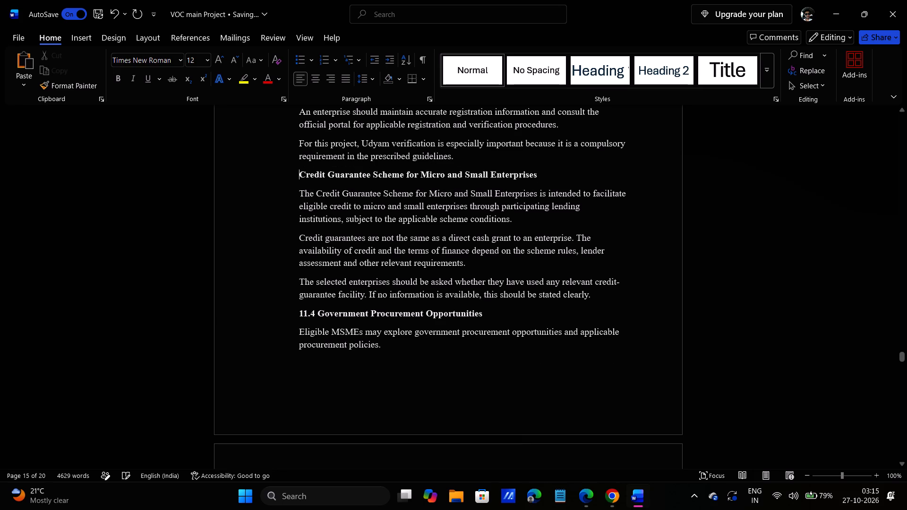
{"action": "key", "text": "Return"}
{"action": "key", "text": "BackSpace"}
{"action": "key", "text": "BackSpace"}
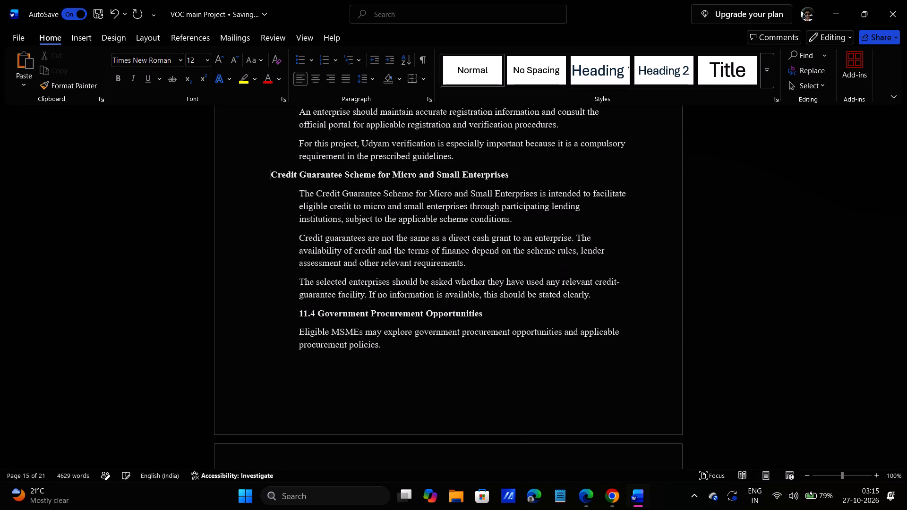
Remove the number 11.5 from the District Industries Centre subheading and clear its left indent.
{"action": "scroll", "coordinate": [403, 180], "scroll_direction": "down", "scroll_amount": 5}
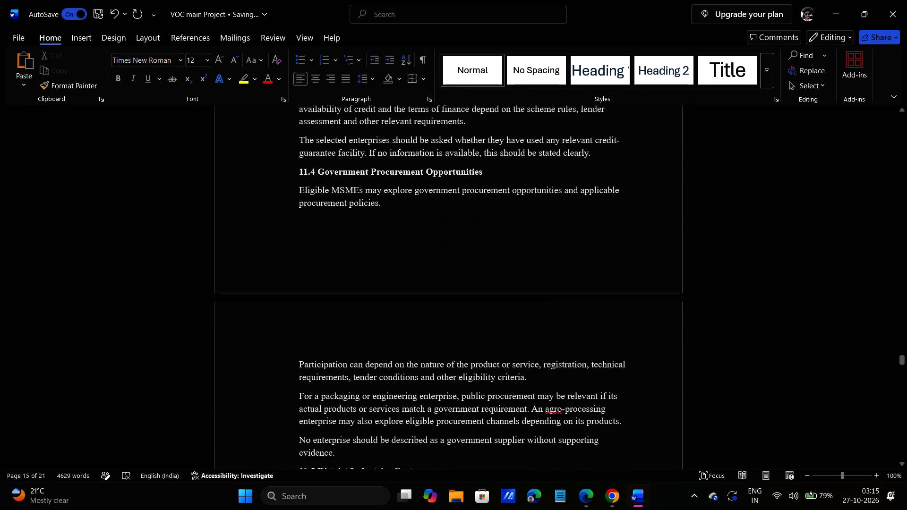
{"action": "scroll", "coordinate": [403, 180], "scroll_direction": "down", "scroll_amount": 8}
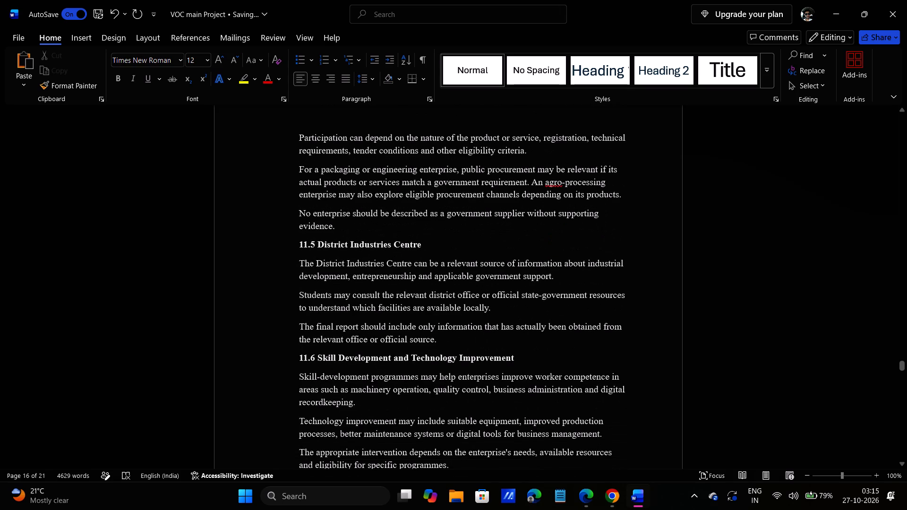
{"action": "left_click", "coordinate": [319, 242]}
{"action": "key", "text": "BackSpace"}
{"action": "key", "text": "BackSpace"}
{"action": "key", "text": "BackSpace"}
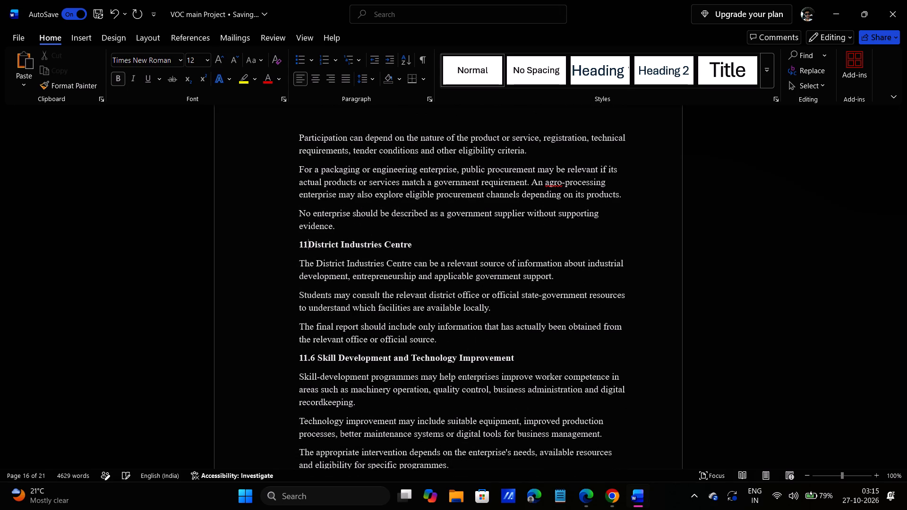
{"action": "key", "text": "BackSpace"}
{"action": "key", "text": "BackSpace"}
{"action": "key", "text": "BackSpace"}
Remove the number 11.6 from the Skill Development and Technology Improvement subheading and clear its left indent.
{"action": "scroll", "coordinate": [464, 230], "scroll_direction": "down", "scroll_amount": 3}
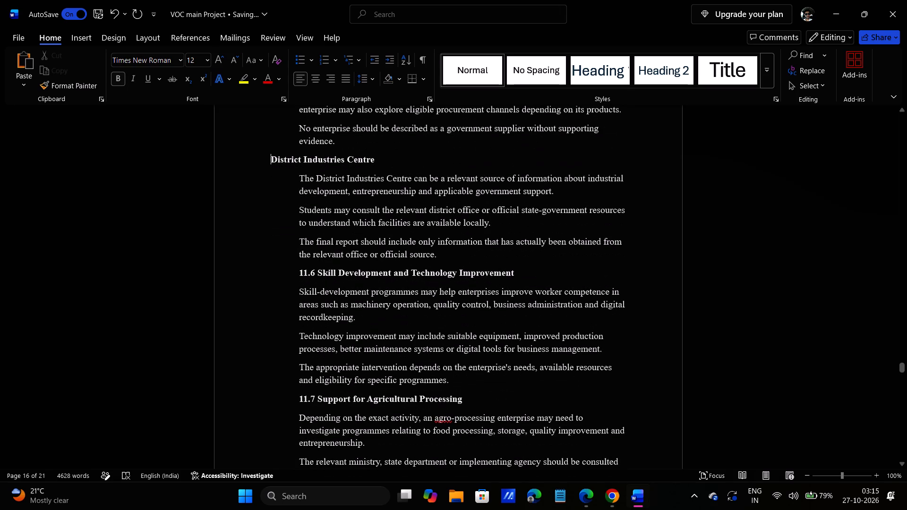
{"action": "left_click", "coordinate": [319, 274]}
{"action": "key", "text": "BackSpace"}
{"action": "key", "text": "BackSpace"}
{"action": "key", "text": "BackSpace"}
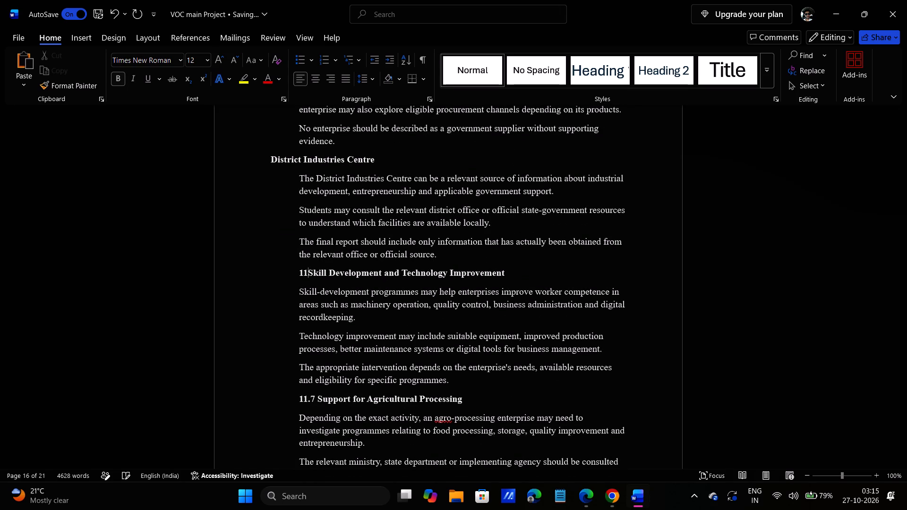
{"action": "key", "text": "BackSpace"}
{"action": "key", "text": "BackSpace"}
{"action": "key", "text": "BackSpace"}
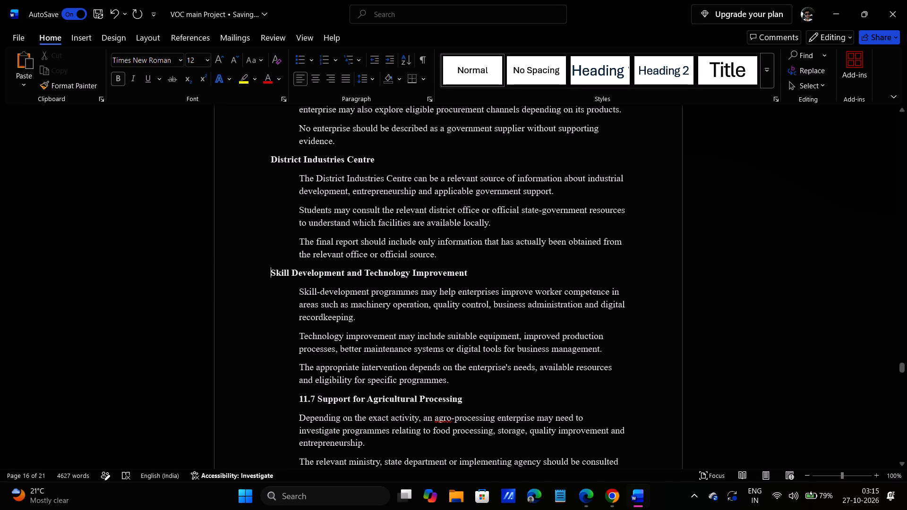
Remove the number 11.7 from the Support for Agricultural Processing subheading and clear its left indent.
{"action": "scroll", "coordinate": [327, 367], "scroll_direction": "down", "scroll_amount": 2}
{"action": "left_click", "coordinate": [319, 343]}
{"action": "key", "text": "BackSpace"}
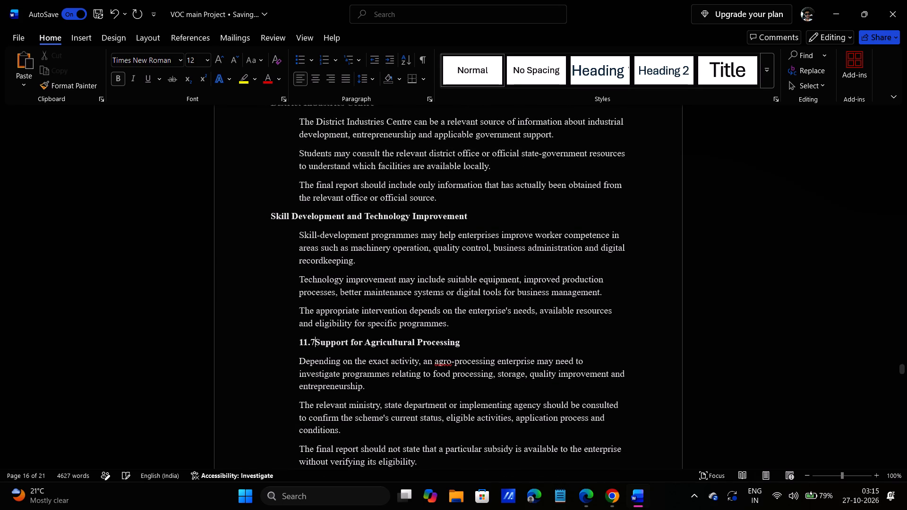
{"action": "key", "text": "BackSpace"}
{"action": "key", "text": "BackSpace"}
{"action": "key", "text": "BackSpace"}
{"action": "key", "text": "BackSpace"}
{"action": "key", "text": "BackSpace"}
Remove the number 11.8 from the Recommendations for Better Use of Government Facilities subheading and clear its left indent.
{"action": "scroll", "coordinate": [433, 324], "scroll_direction": "down", "scroll_amount": 2}
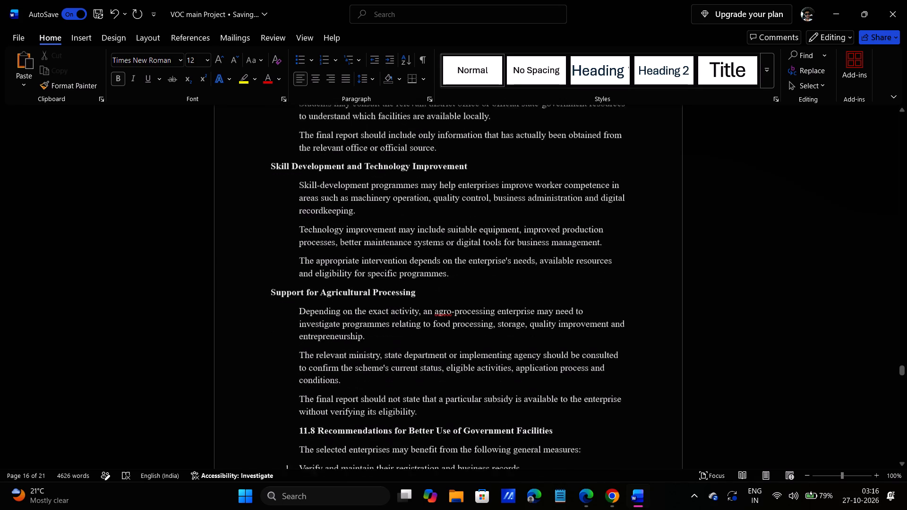
{"action": "scroll", "coordinate": [433, 324], "scroll_direction": "down", "scroll_amount": 4}
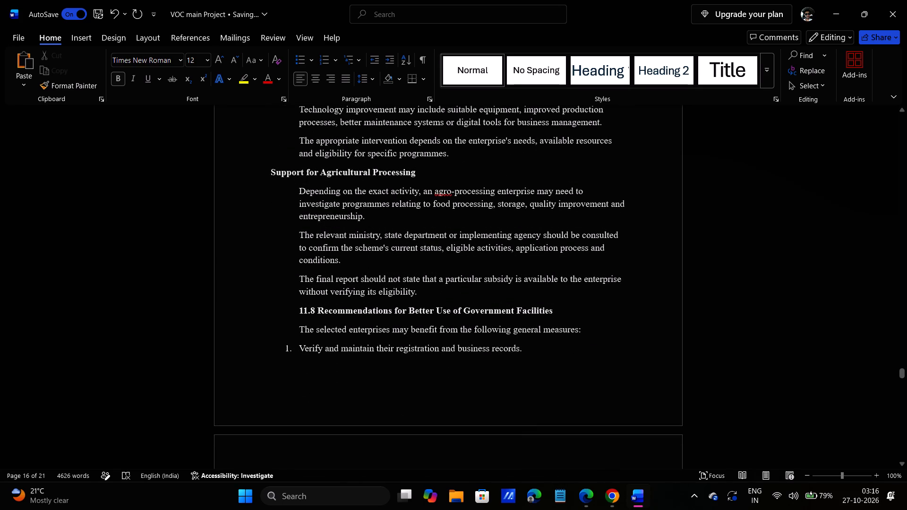
{"action": "left_click", "coordinate": [317, 309]}
{"action": "key", "text": "BackSpace"}
{"action": "key", "text": "BackSpace"}
{"action": "key", "text": "BackSpace"}
{"action": "key", "text": "BackSpace"}
{"action": "key", "text": "BackSpace"}
{"action": "key", "text": "BackSpace"}
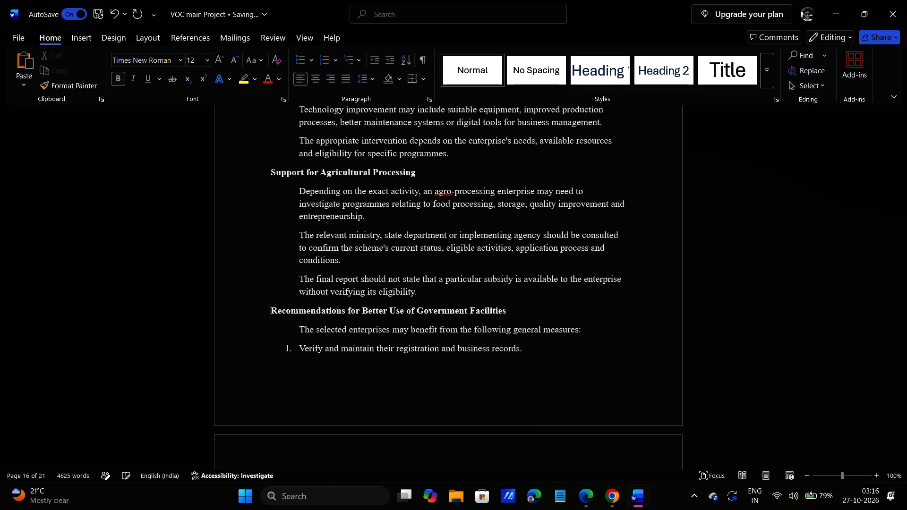
Push the CONTRIBUTION TO THE LOCAL ECONOMY heading to the top of the next page with blank lines above it.
{"action": "scroll", "coordinate": [469, 296], "scroll_direction": "down", "scroll_amount": 16}
{"action": "scroll", "coordinate": [469, 298], "scroll_direction": "down", "scroll_amount": 6}
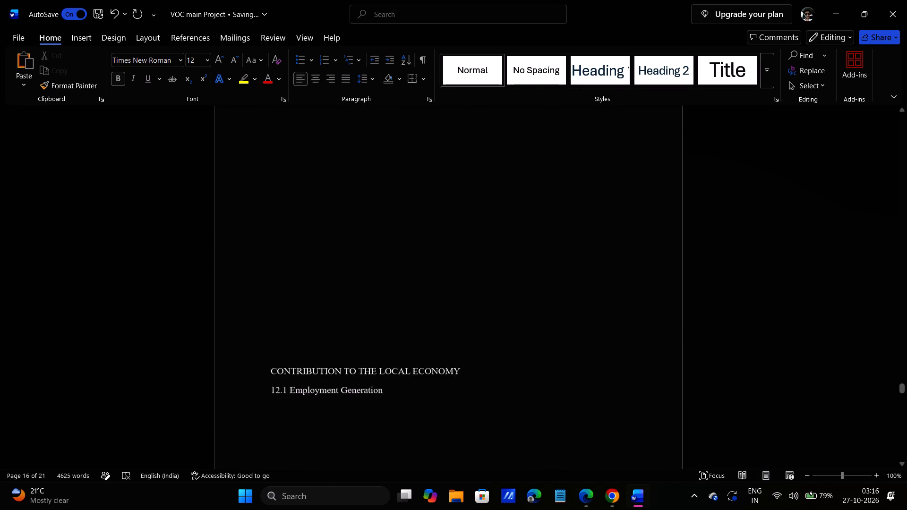
{"action": "scroll", "coordinate": [469, 298], "scroll_direction": "down", "scroll_amount": 3}
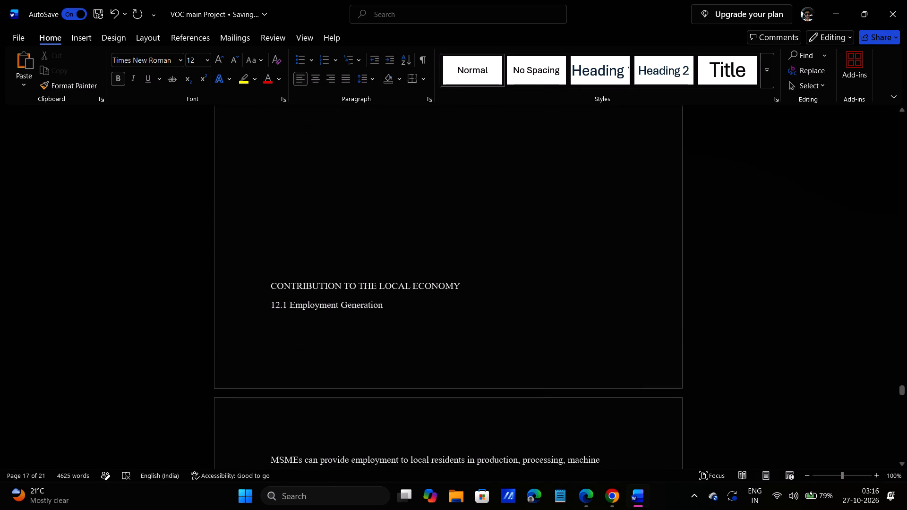
{"action": "left_click", "coordinate": [272, 286]}
{"action": "key", "text": "Return"}
{"action": "key", "text": "Return"}
{"action": "key", "text": "Return"}
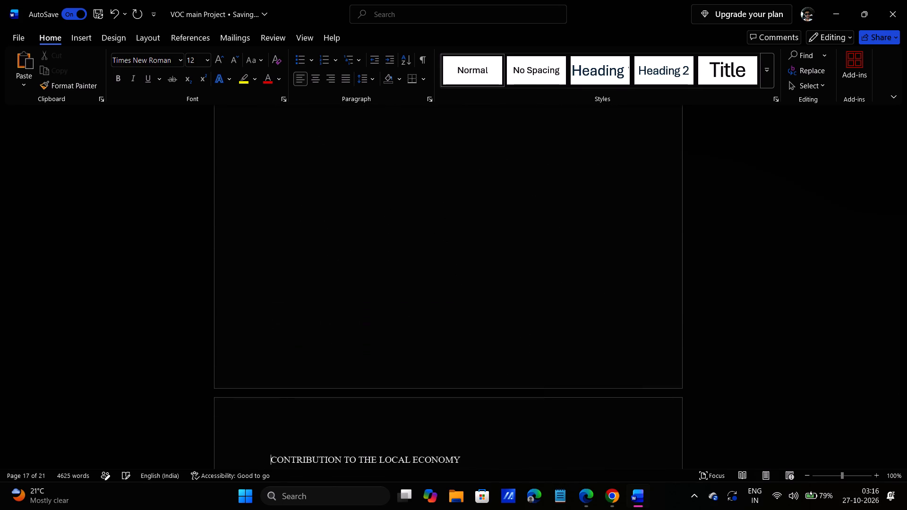
Centre the CONTRIBUTION TO THE LOCAL ECONOMY heading and make it bold.
{"action": "scroll", "coordinate": [594, 264], "scroll_direction": "down", "scroll_amount": 7}
{"action": "left_click_drag", "start_coordinate": [267, 263], "coordinate": [282, 260]}
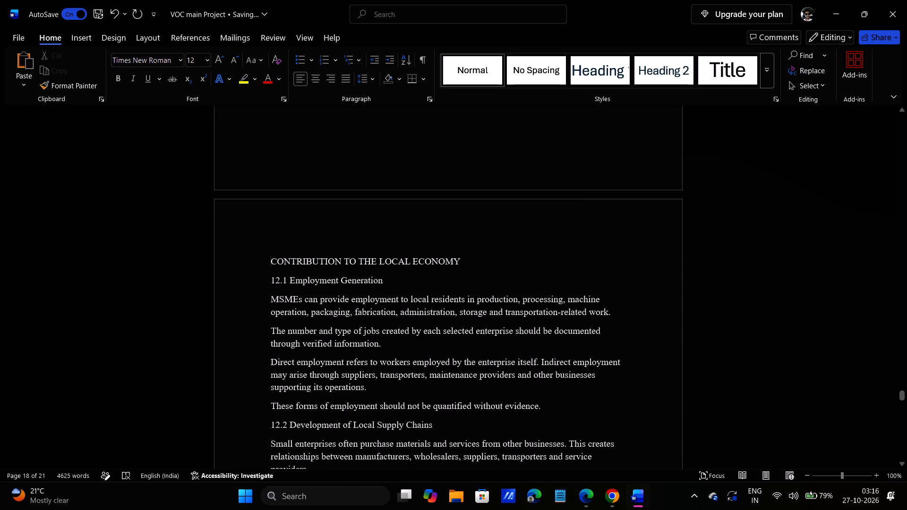
{"action": "left_click_drag", "start_coordinate": [282, 260], "coordinate": [644, 250]}
{"action": "left_click", "coordinate": [321, 86]}
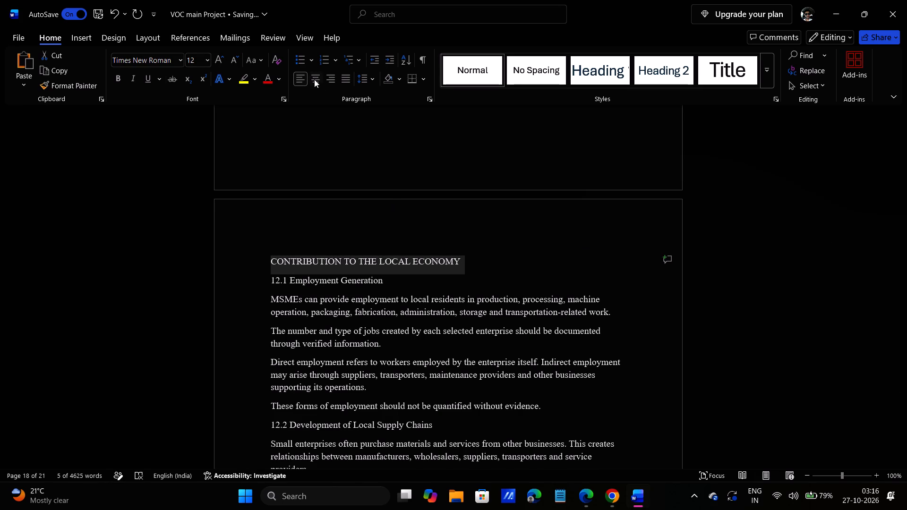
{"action": "left_click", "coordinate": [314, 79]}
{"action": "left_click", "coordinate": [119, 79]}
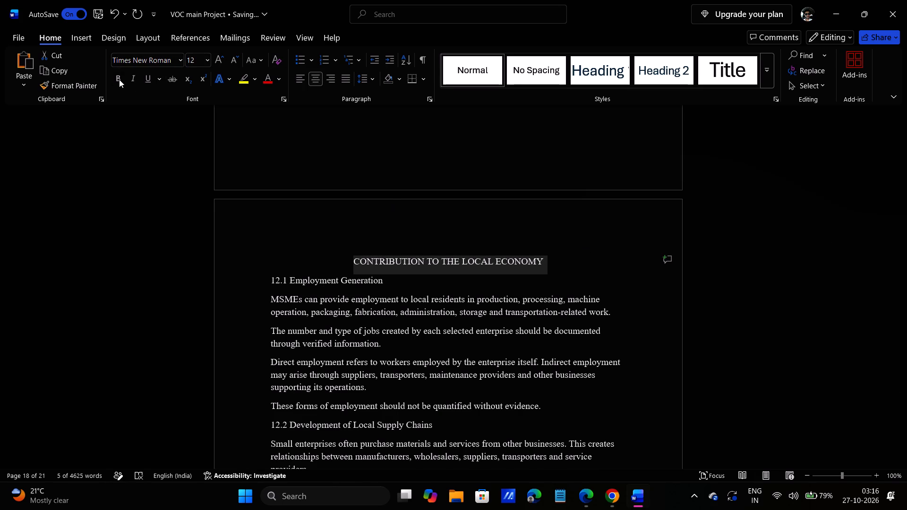
Remove the number 12.1 from the Employment Generation subheading.
{"action": "scroll", "coordinate": [616, 242], "scroll_direction": "down", "scroll_amount": 2}
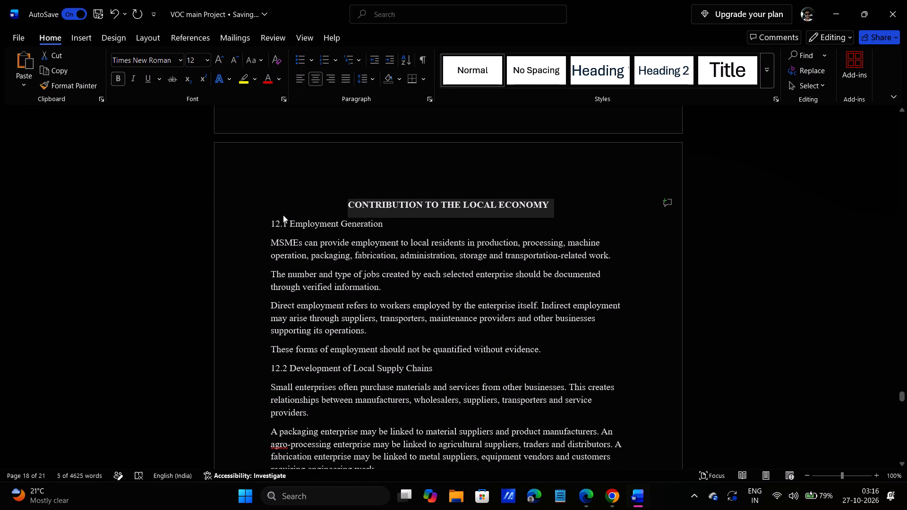
{"action": "left_click", "coordinate": [291, 225]}
{"action": "key", "text": "BackSpace"}
{"action": "key", "text": "BackSpace"}
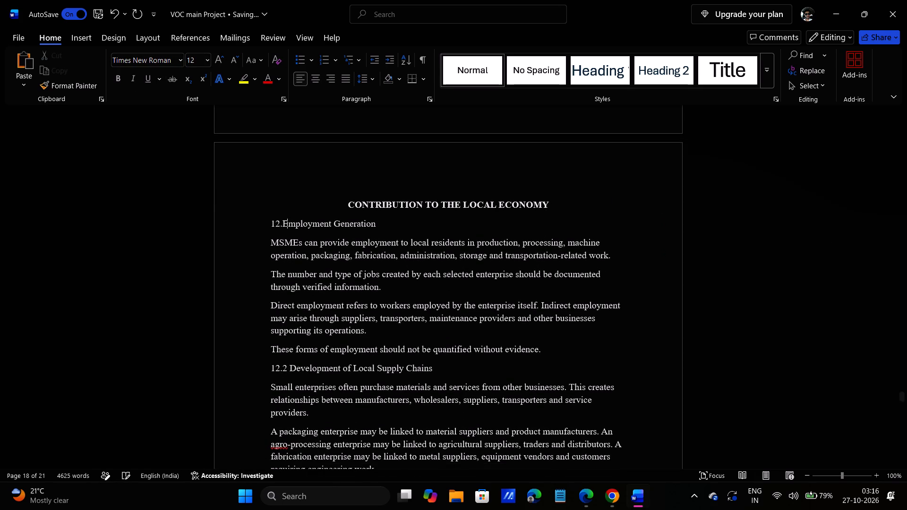
{"action": "key", "text": "BackSpace"}
{"action": "key", "text": "BackSpace"}
{"action": "key", "text": "BackSpace"}
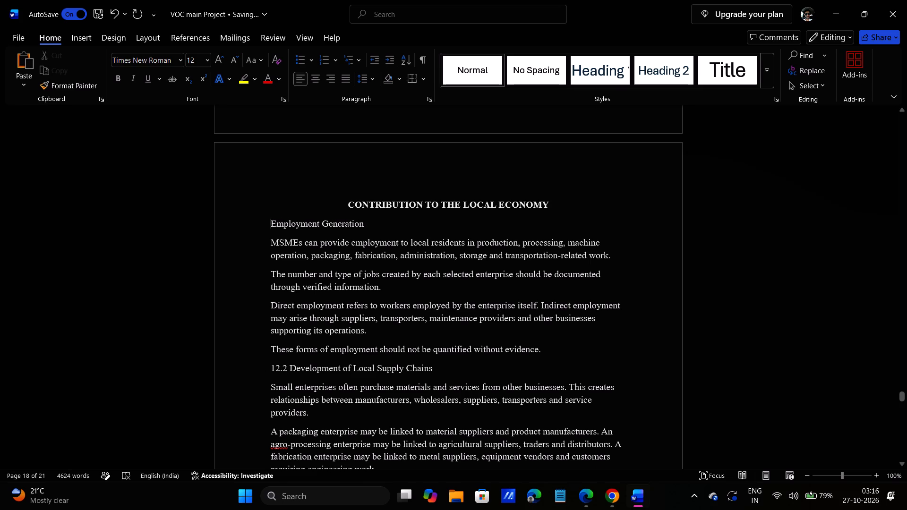
Remove the number 12.2 from the Development of Local Supply Chains subheading.
{"action": "left_click", "coordinate": [285, 366]}
{"action": "left_click", "coordinate": [291, 367]}
{"action": "key", "text": "BackSpace"}
{"action": "key", "text": "BackSpace"}
{"action": "key", "text": "BackSpace"}
{"action": "key", "text": "BackSpace"}
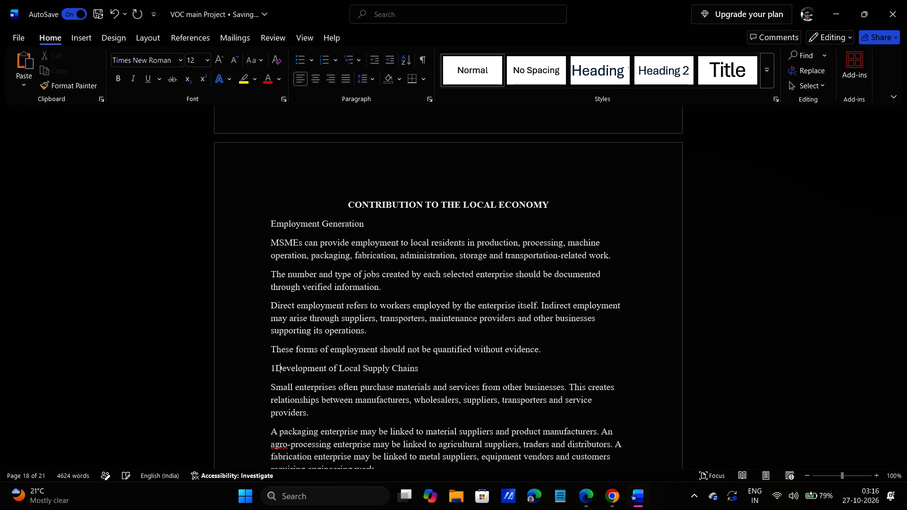
{"action": "key", "text": "BackSpace"}
Make the Development of Local Supply Chains and Employment Generation subheadings bold, without italics.
{"action": "scroll", "coordinate": [343, 359], "scroll_direction": "down", "scroll_amount": 4}
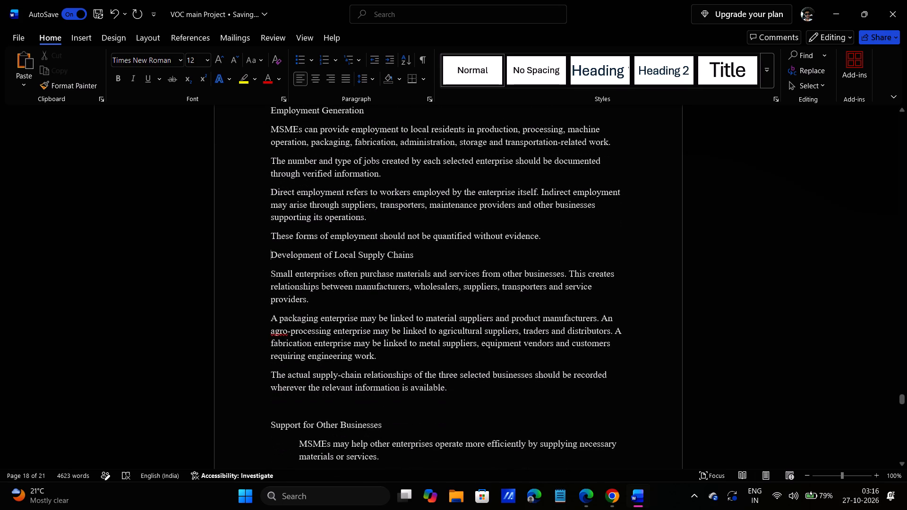
{"action": "left_click_drag", "start_coordinate": [421, 252], "coordinate": [237, 260]}
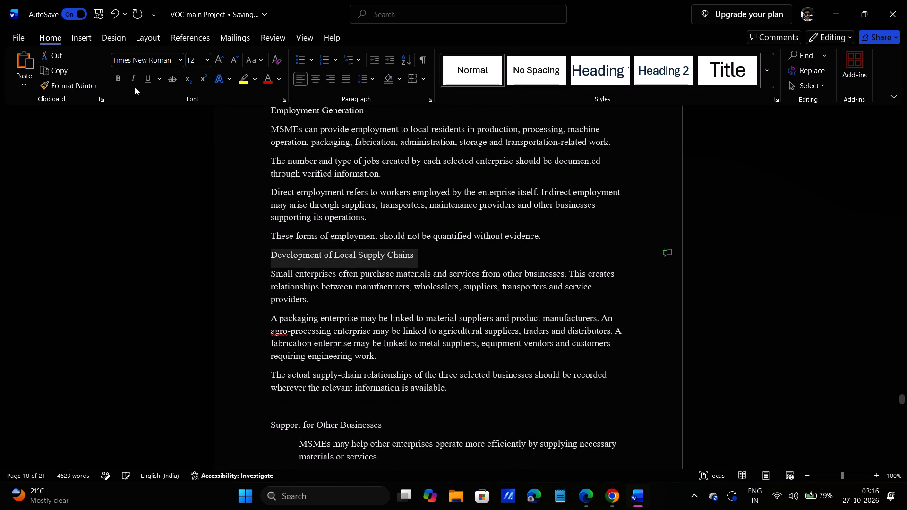
{"action": "left_click", "coordinate": [127, 76]}
{"action": "left_click", "coordinate": [121, 76]}
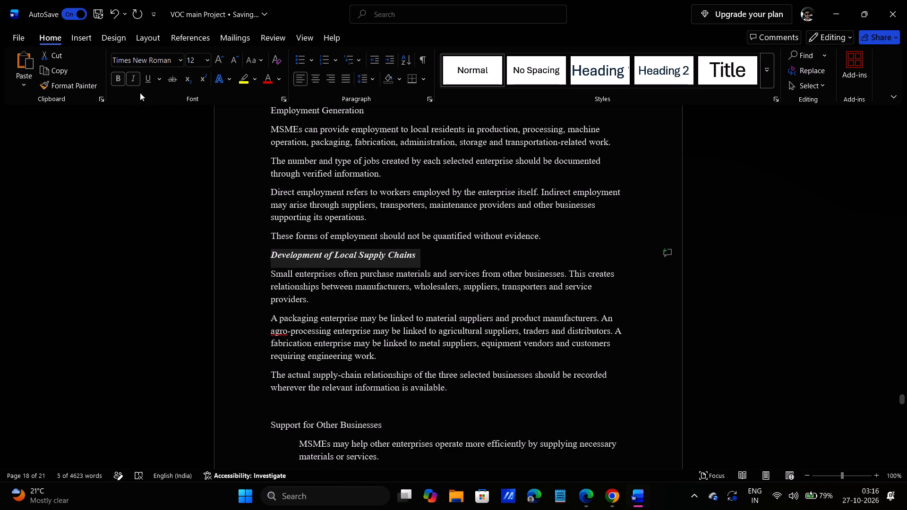
{"action": "left_click", "coordinate": [133, 77]}
{"action": "scroll", "coordinate": [388, 225], "scroll_direction": "up", "scroll_amount": 2}
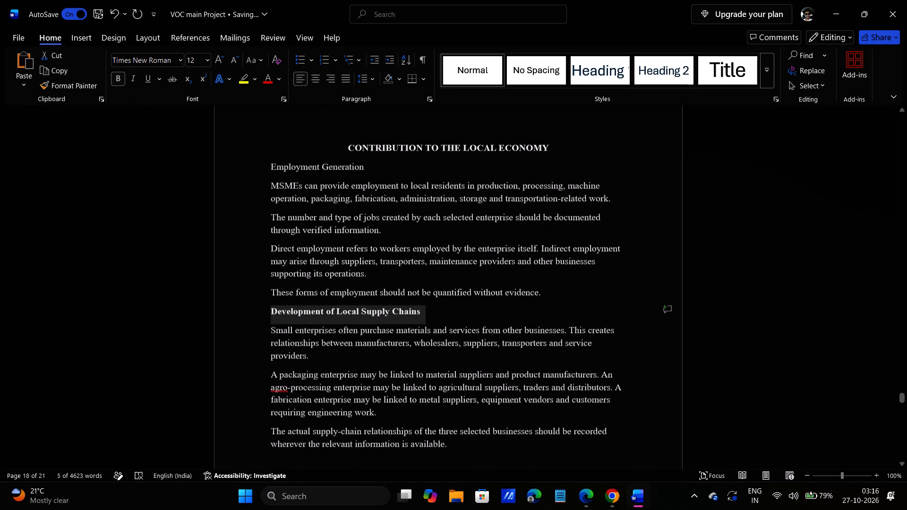
{"action": "left_click_drag", "start_coordinate": [366, 164], "coordinate": [217, 164]}
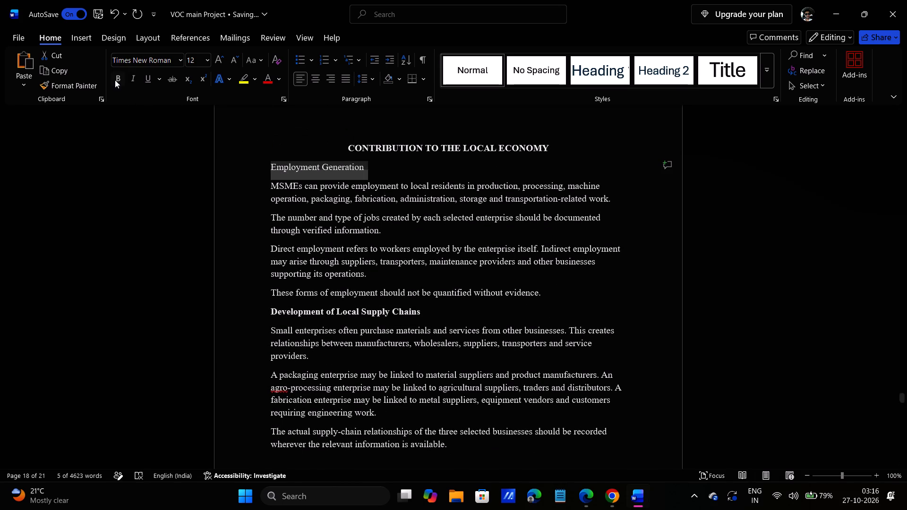
{"action": "left_click", "coordinate": [115, 80]}
Make the Support for Other Businesses subheading bold.
{"action": "scroll", "coordinate": [597, 258], "scroll_direction": "down", "scroll_amount": 3}
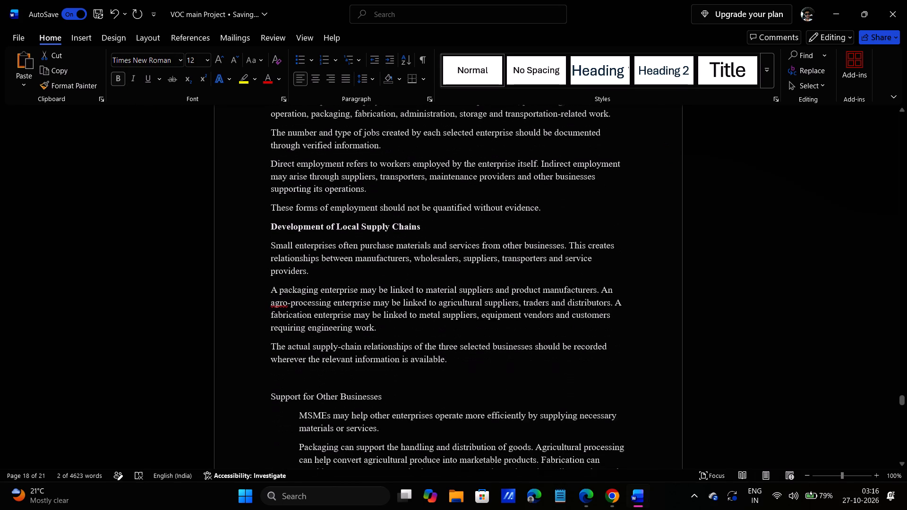
{"action": "scroll", "coordinate": [555, 275], "scroll_direction": "down", "scroll_amount": 4}
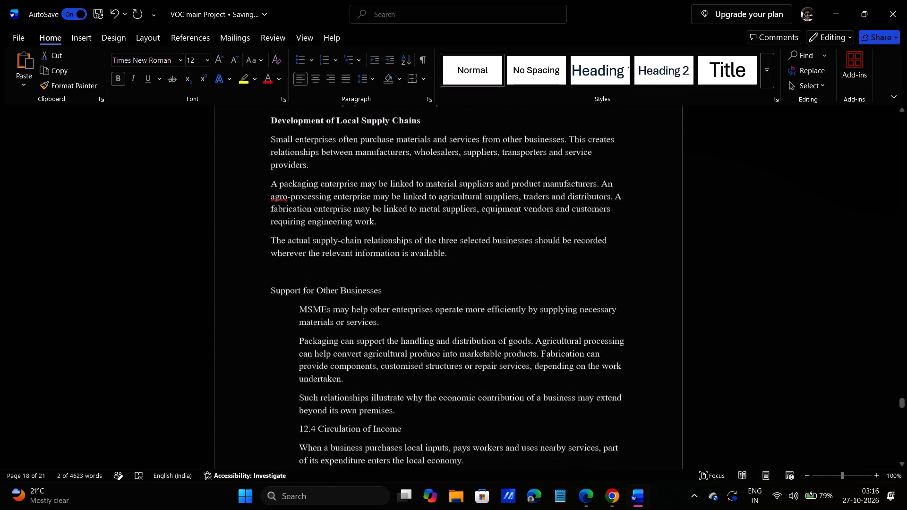
{"action": "left_click_drag", "start_coordinate": [255, 283], "coordinate": [452, 272]}
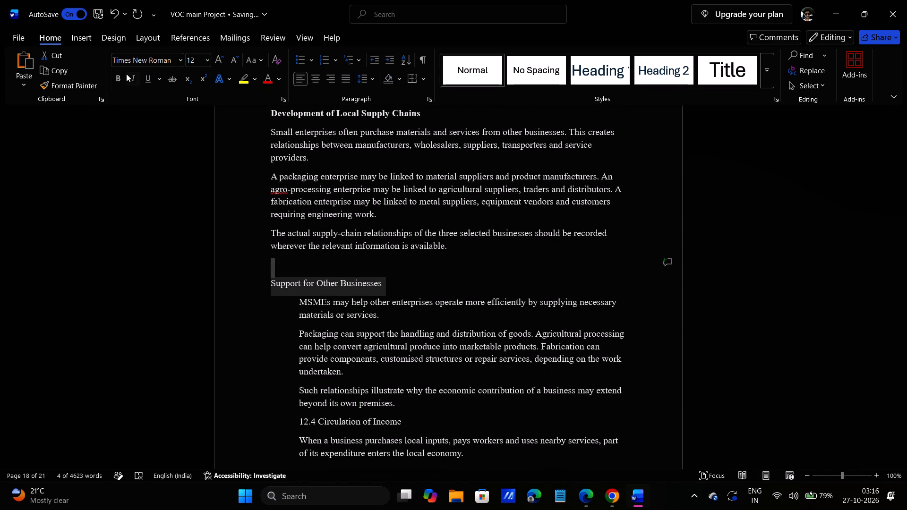
{"action": "left_click", "coordinate": [123, 72]}
{"action": "left_click", "coordinate": [469, 280]}
Remove the number 12.4 from the Circulation of Income subheading and clear its left indent.
{"action": "scroll", "coordinate": [473, 277], "scroll_direction": "down", "scroll_amount": 3}
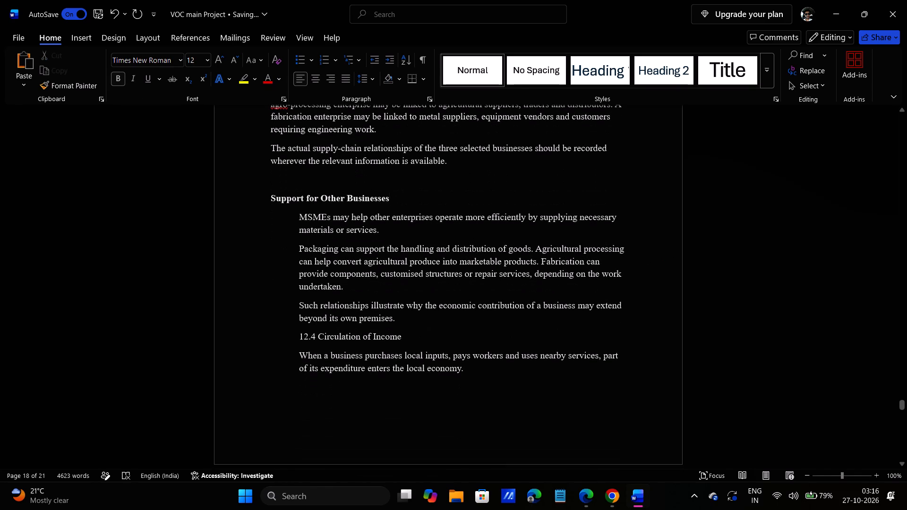
{"action": "left_click", "coordinate": [317, 337]}
{"action": "key", "text": "BackSpace"}
{"action": "key", "text": "BackSpace"}
{"action": "key", "text": "BackSpace"}
{"action": "key", "text": "BackSpace"}
{"action": "key", "text": "BackSpace"}
{"action": "key", "text": "BackSpace"}
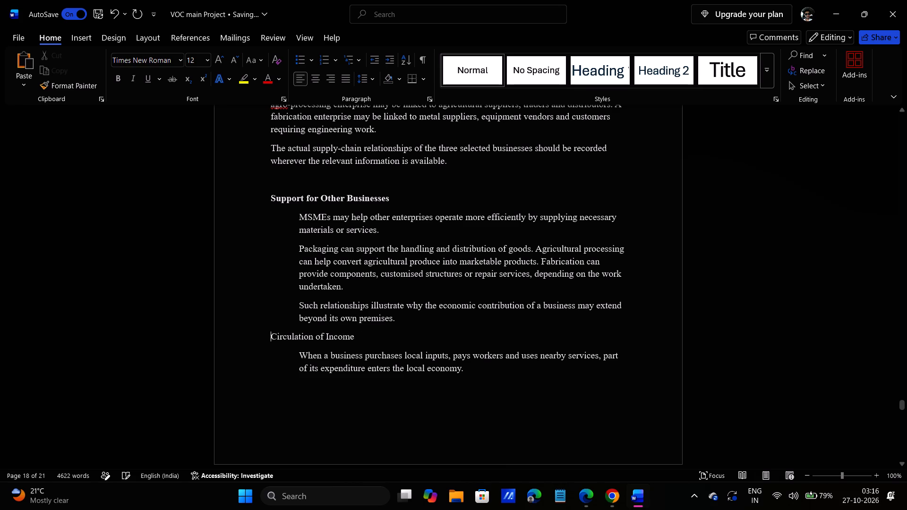
Make the Circulation of Income subheading bold, keeping the body line directly above it in regular weight.
{"action": "left_click_drag", "start_coordinate": [371, 333], "coordinate": [205, 318]}
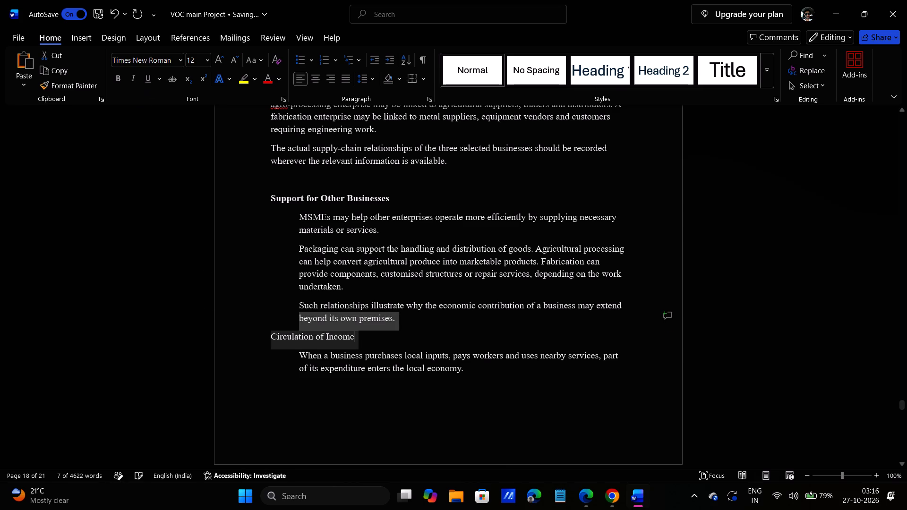
{"action": "left_click", "coordinate": [386, 339]}
{"action": "left_click_drag", "start_coordinate": [364, 336], "coordinate": [242, 327]}
{"action": "left_click", "coordinate": [121, 78]}
{"action": "left_click", "coordinate": [475, 337]}
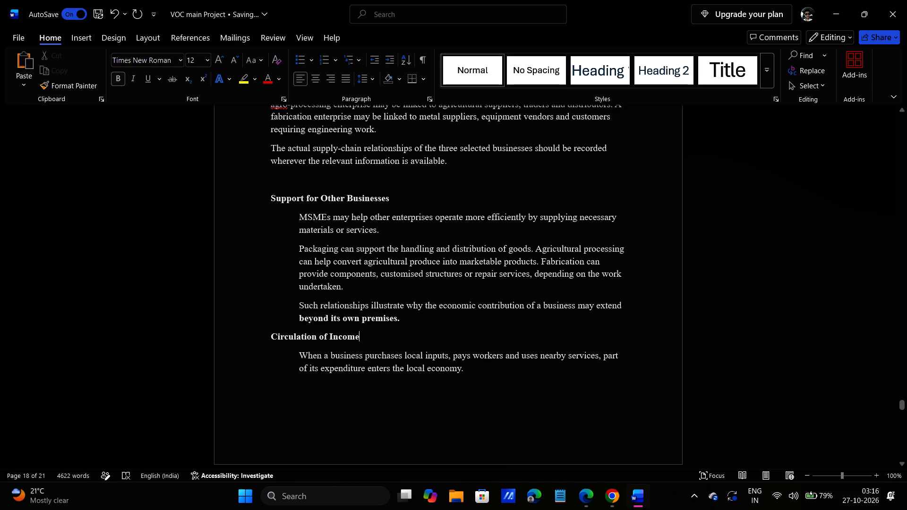
{"action": "left_click_drag", "start_coordinate": [295, 321], "coordinate": [425, 315]}
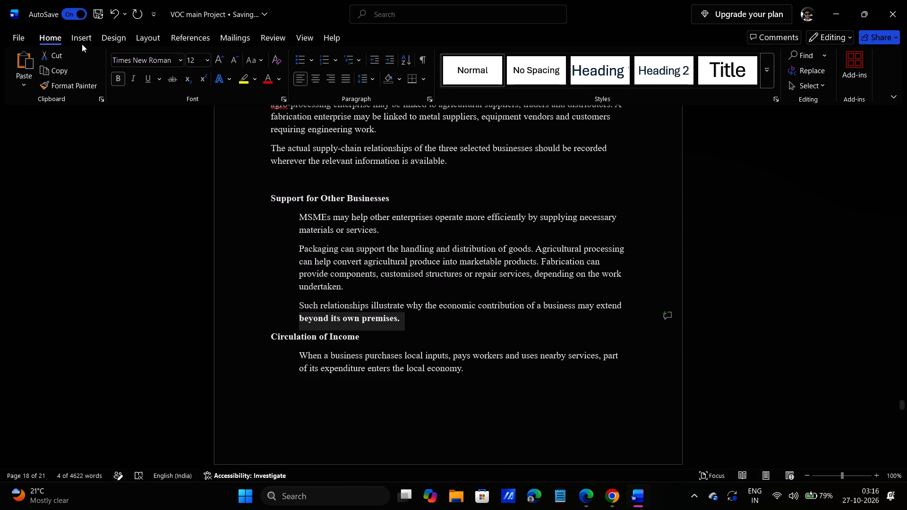
{"action": "left_click", "coordinate": [112, 77]}
Turn 12.5 Entrepreneurship and Skills into an unnumbered bold subheading with no left indent.
{"action": "scroll", "coordinate": [552, 439], "scroll_direction": "down", "scroll_amount": 4}
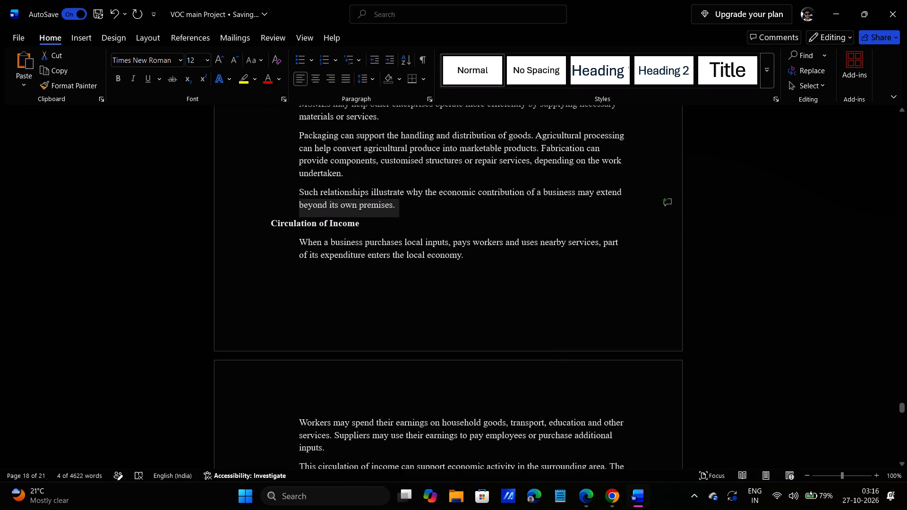
{"action": "scroll", "coordinate": [642, 446], "scroll_direction": "down", "scroll_amount": 6}
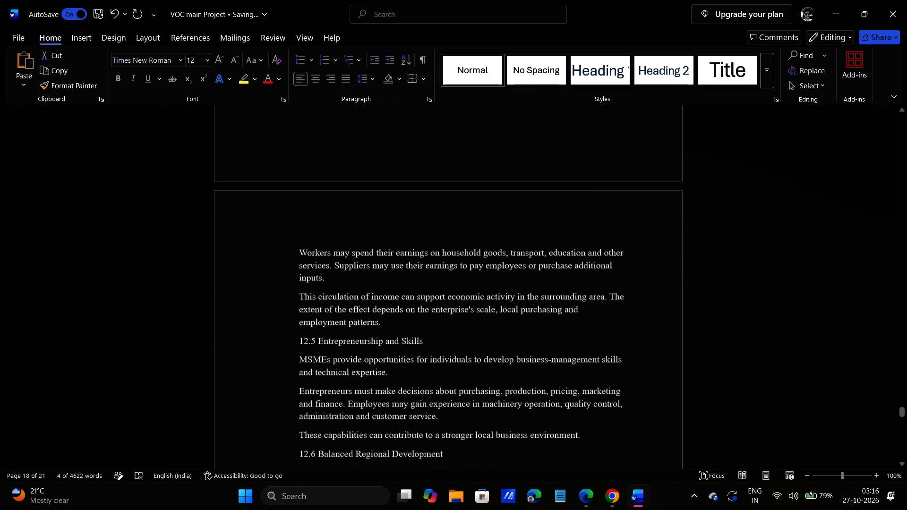
{"action": "left_click", "coordinate": [317, 342]}
{"action": "key", "text": "BackSpace"}
{"action": "key", "text": "BackSpace"}
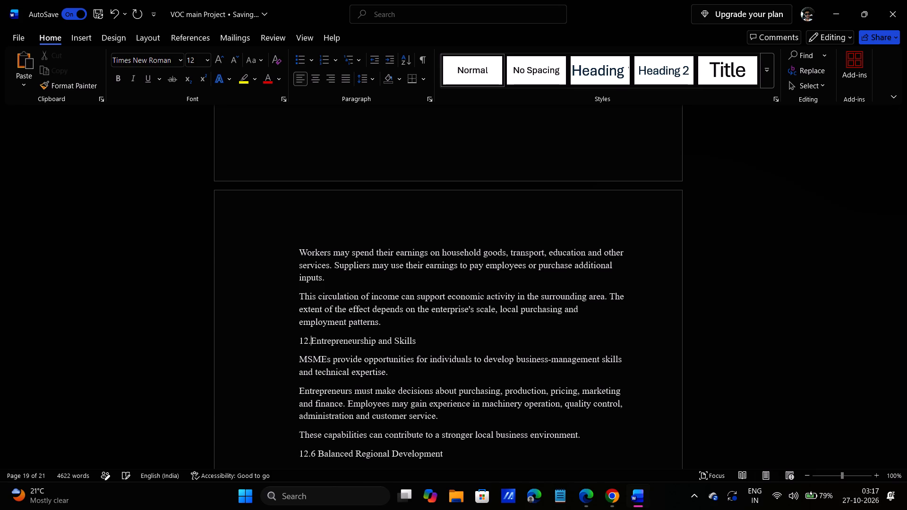
{"action": "key", "text": "BackSpace"}
{"action": "key", "text": "BackSpace"}
{"action": "key", "text": "BackSpace"}
{"action": "key", "text": "BackSpace"}
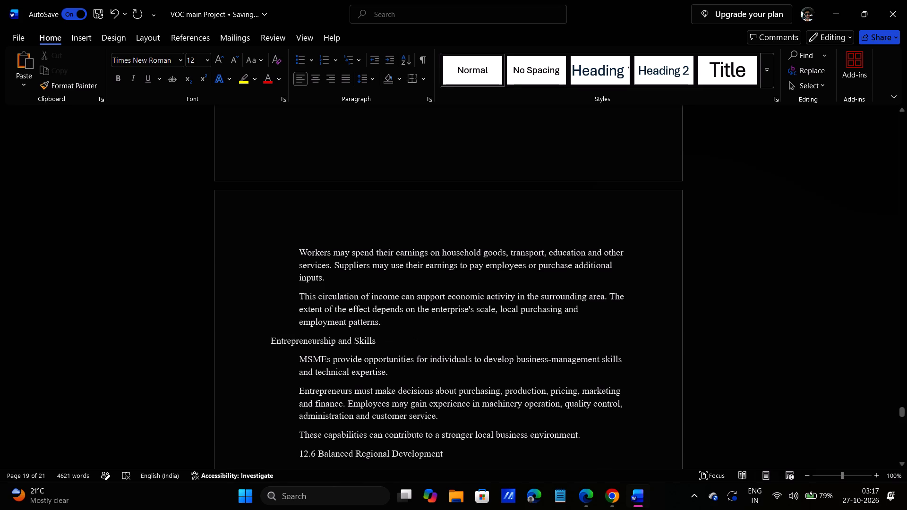
{"action": "left_click_drag", "start_coordinate": [381, 342], "coordinate": [233, 340]}
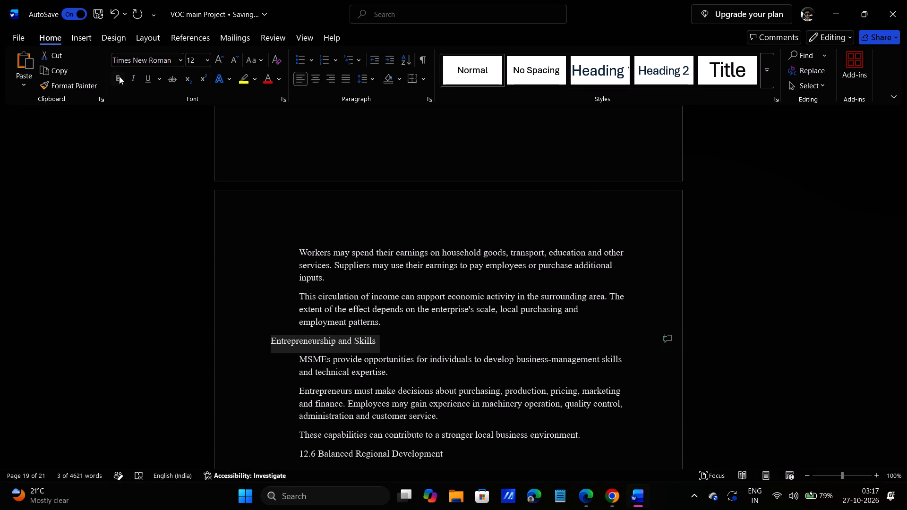
{"action": "left_click", "coordinate": [119, 76]}
Turn 12.6 Balanced Regional Development into an unnumbered bold subheading with no left indent.
{"action": "scroll", "coordinate": [426, 330], "scroll_direction": "down", "scroll_amount": 3}
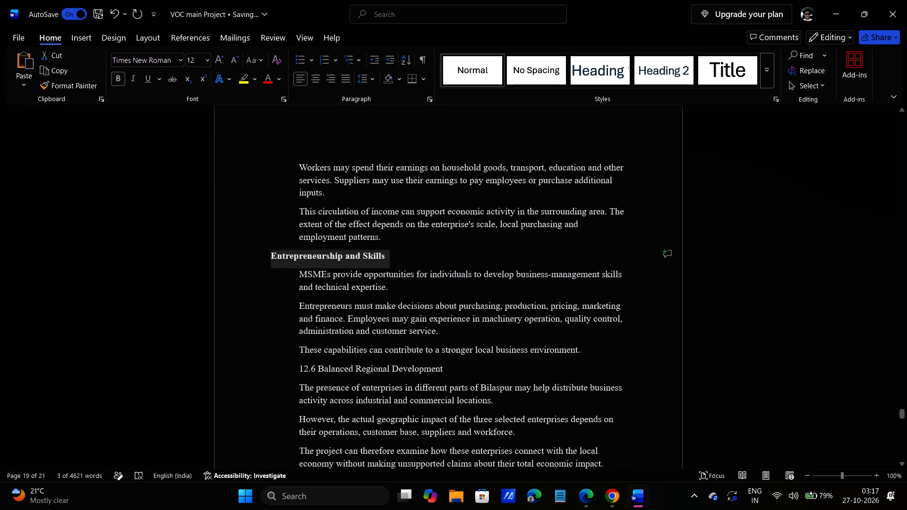
{"action": "left_click", "coordinate": [320, 370]}
{"action": "key", "text": "BackSpace"}
{"action": "key", "text": "BackSpace"}
{"action": "key", "text": "BackSpace"}
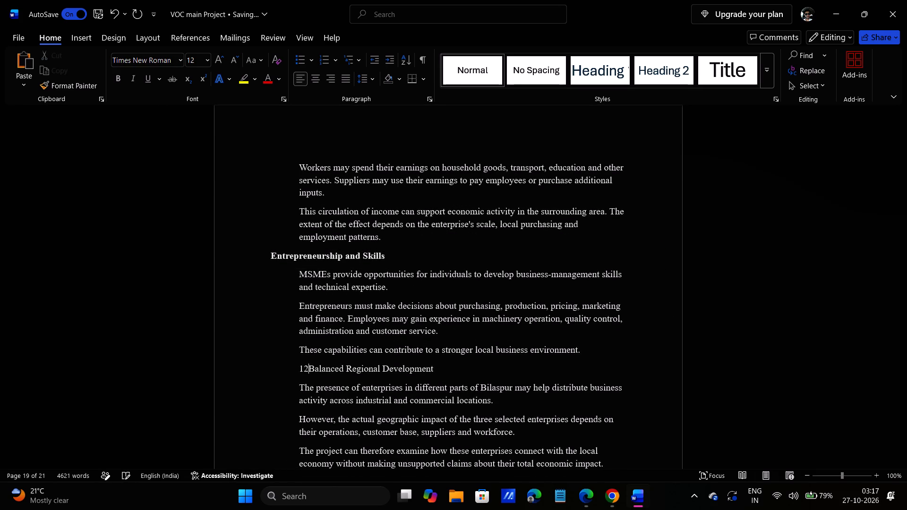
{"action": "key", "text": "BackSpace"}
{"action": "key", "text": "BackSpace"}
{"action": "key", "text": "BackSpace"}
{"action": "left_click_drag", "start_coordinate": [413, 374], "coordinate": [231, 376]}
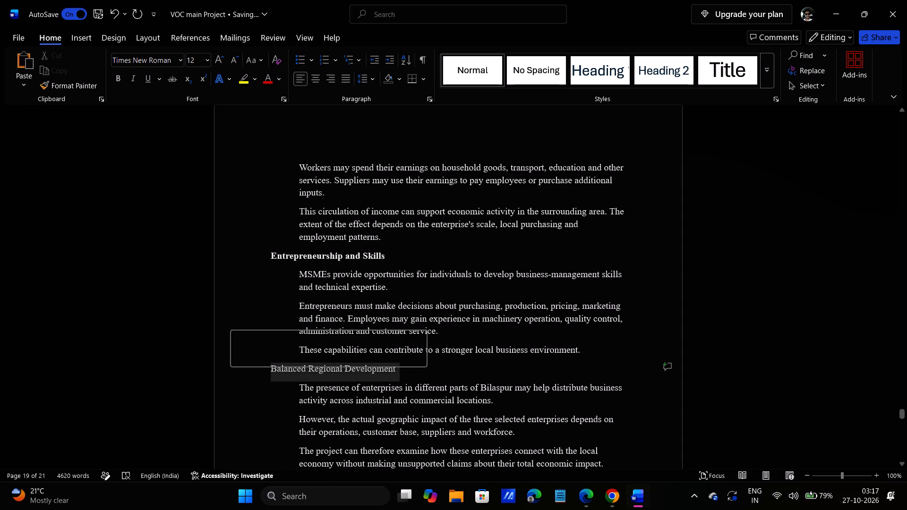
{"action": "left_click", "coordinate": [119, 78]}
Turn 12.7 Environmental and Social Responsibility into an unnumbered bold subheading with no left indent and no italics.
{"action": "scroll", "coordinate": [501, 294], "scroll_direction": "down", "scroll_amount": 4}
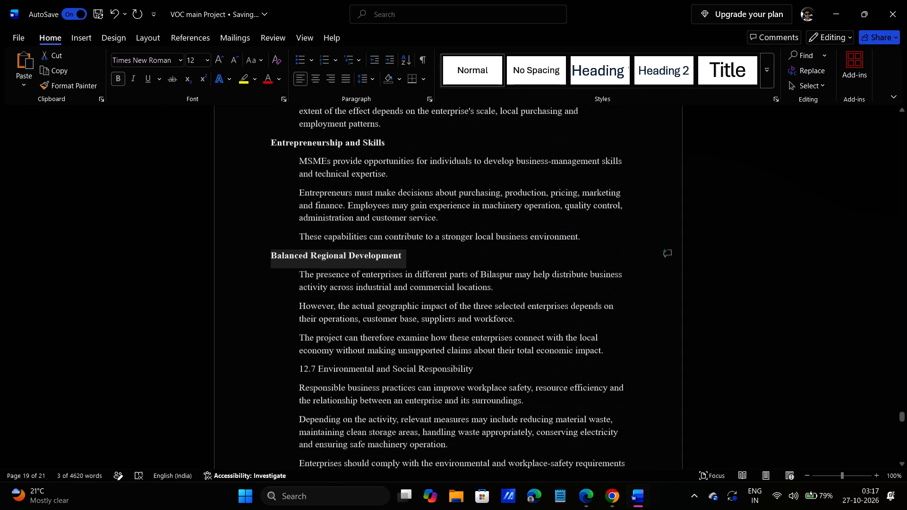
{"action": "scroll", "coordinate": [501, 295], "scroll_direction": "down", "scroll_amount": 1}
{"action": "left_click", "coordinate": [318, 341]}
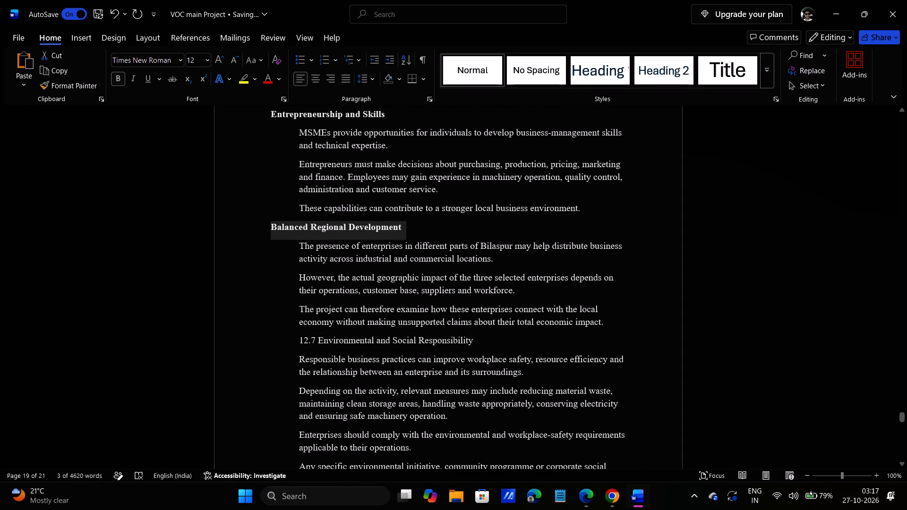
{"action": "key", "text": "BackSpace"}
{"action": "key", "text": "BackSpace"}
{"action": "key", "text": "BackSpace"}
{"action": "key", "text": "BackSpace"}
{"action": "key", "text": "BackSpace"}
{"action": "key", "text": "BackSpace"}
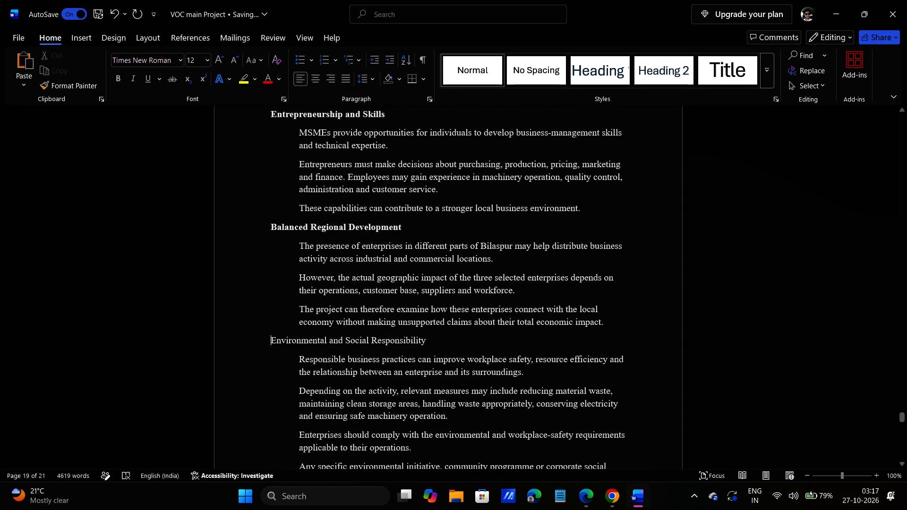
{"action": "left_click_drag", "start_coordinate": [438, 343], "coordinate": [235, 345]}
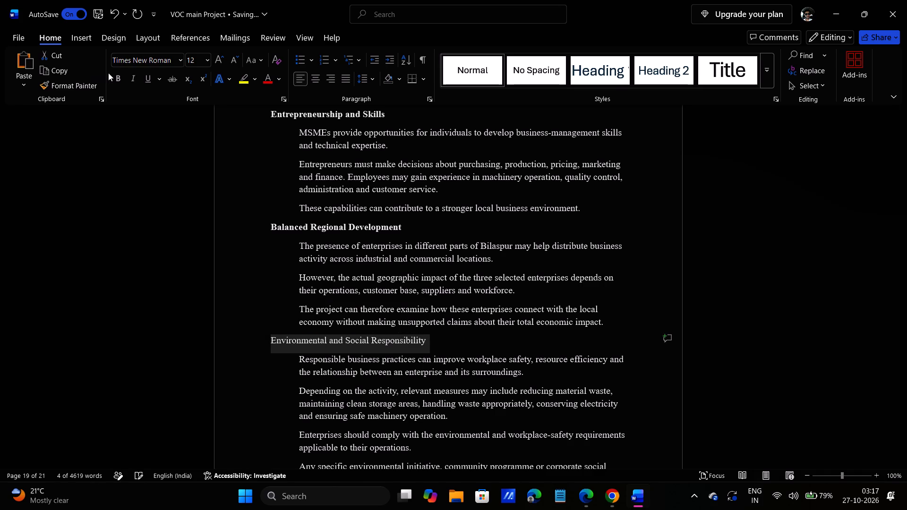
{"action": "left_click", "coordinate": [128, 79]}
{"action": "left_click", "coordinate": [119, 79]}
{"action": "left_click", "coordinate": [137, 75]}
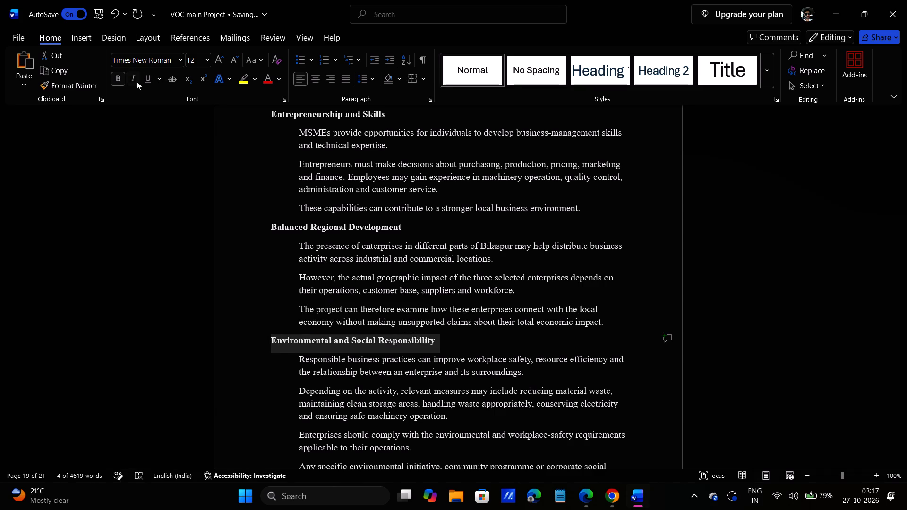
Push the Summary of Key Findings heading to the start of the following page by adding a blank line above it.
{"action": "scroll", "coordinate": [425, 245], "scroll_direction": "down", "scroll_amount": 9}
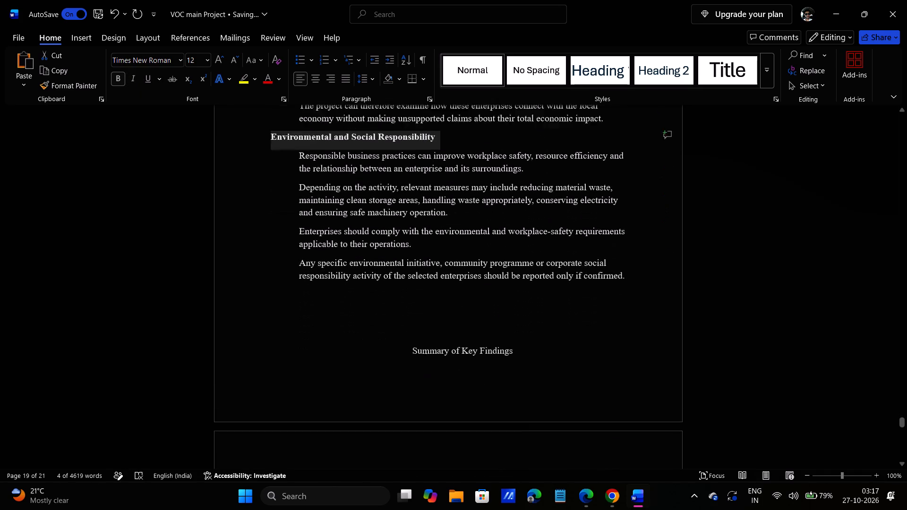
{"action": "left_click", "coordinate": [412, 297]}
{"action": "key", "text": "Return"}
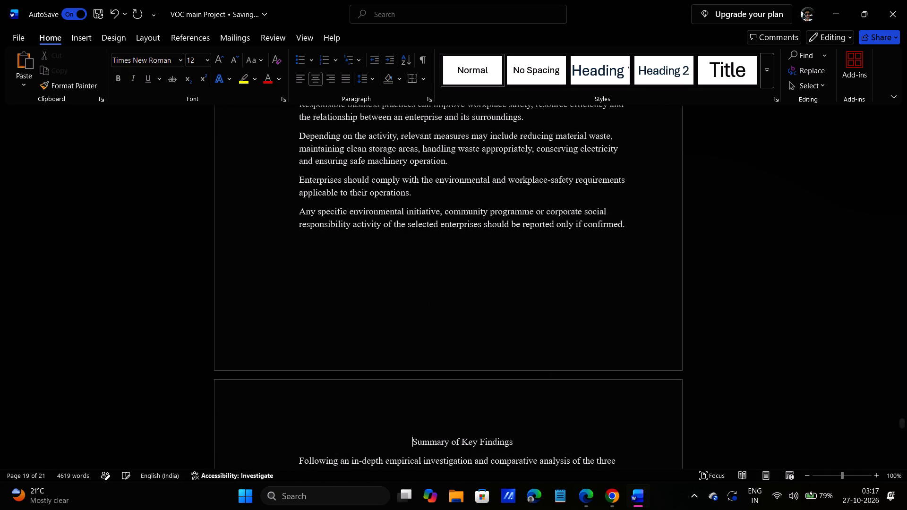
Format the Summary of Key Findings heading as bold at 14 pt.
{"action": "scroll", "coordinate": [531, 322], "scroll_direction": "down", "scroll_amount": 4}
{"action": "left_click_drag", "start_coordinate": [530, 324], "coordinate": [306, 335]}
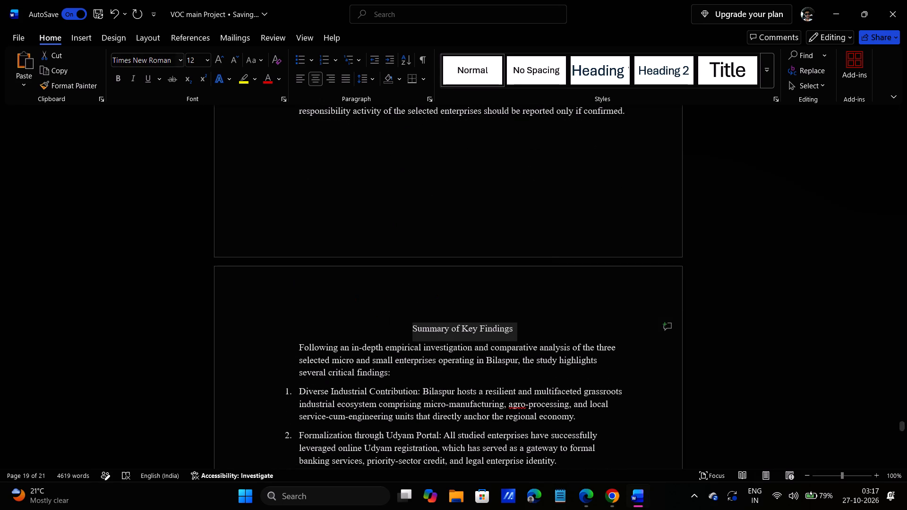
{"action": "left_click", "coordinate": [115, 81]}
{"action": "left_click", "coordinate": [210, 58]}
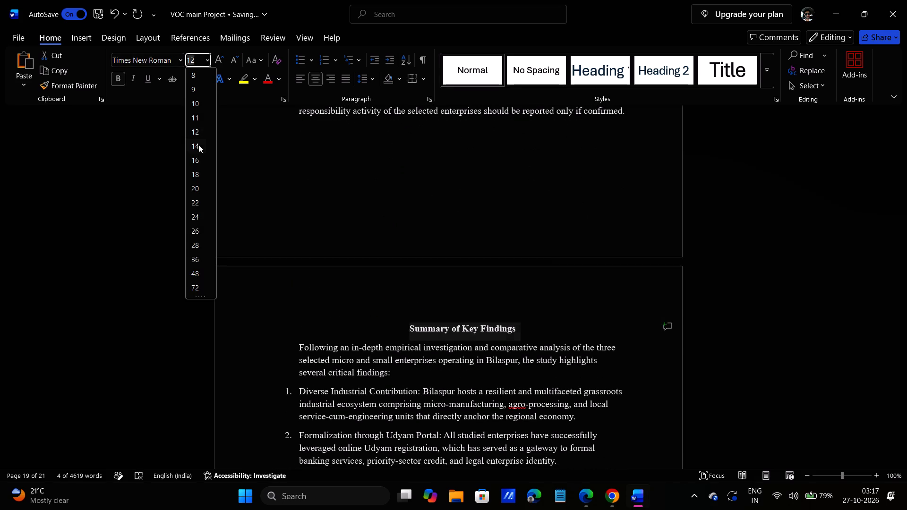
{"action": "left_click", "coordinate": [198, 146]}
{"action": "left_click", "coordinate": [438, 230]}
Turn 7.2 Strategic Recommendations for Growth into an unnumbered bold subheading with no left indent.
{"action": "scroll", "coordinate": [455, 241], "scroll_direction": "down", "scroll_amount": 9}
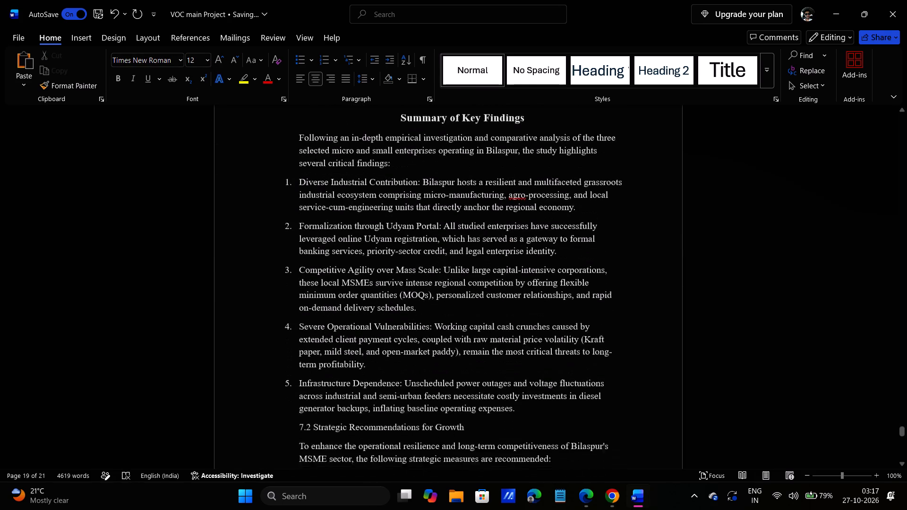
{"action": "scroll", "coordinate": [462, 255], "scroll_direction": "down", "scroll_amount": 2}
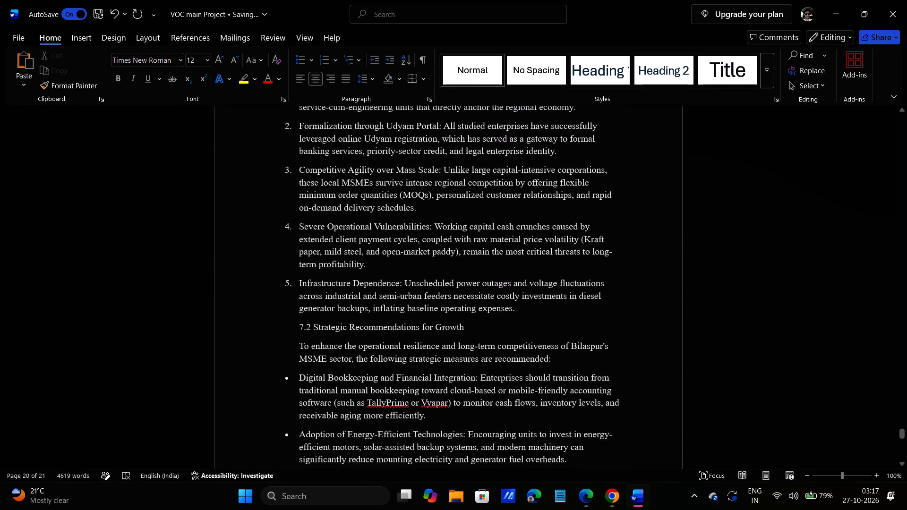
{"action": "left_click", "coordinate": [313, 327]}
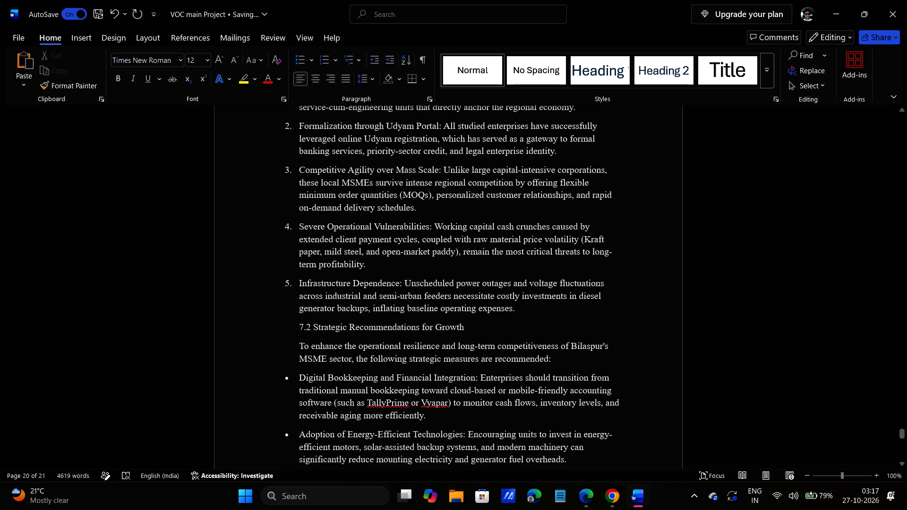
{"action": "key", "text": "BackSpace"}
{"action": "key", "text": "BackSpace"}
{"action": "key", "text": "BackSpace"}
{"action": "key", "text": "BackSpace"}
{"action": "key", "text": "BackSpace"}
{"action": "key", "text": "BackSpace"}
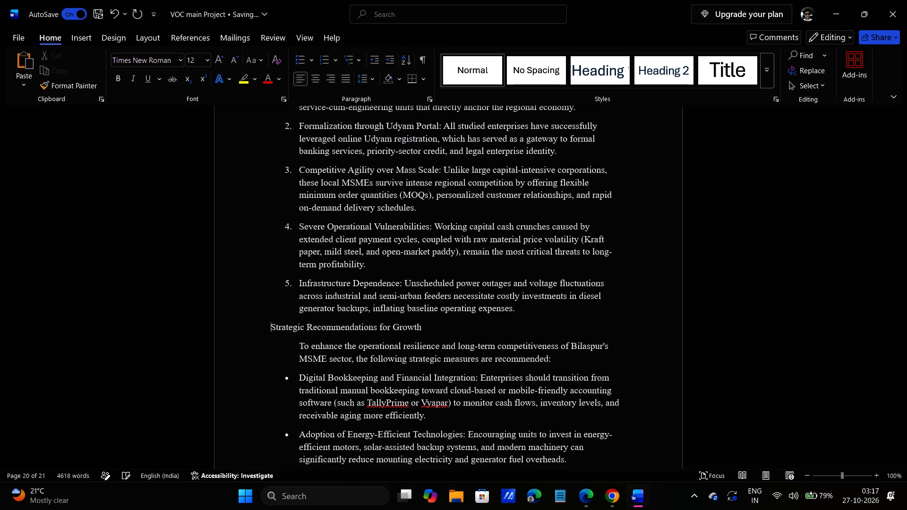
{"action": "left_click_drag", "start_coordinate": [452, 328], "coordinate": [218, 324]}
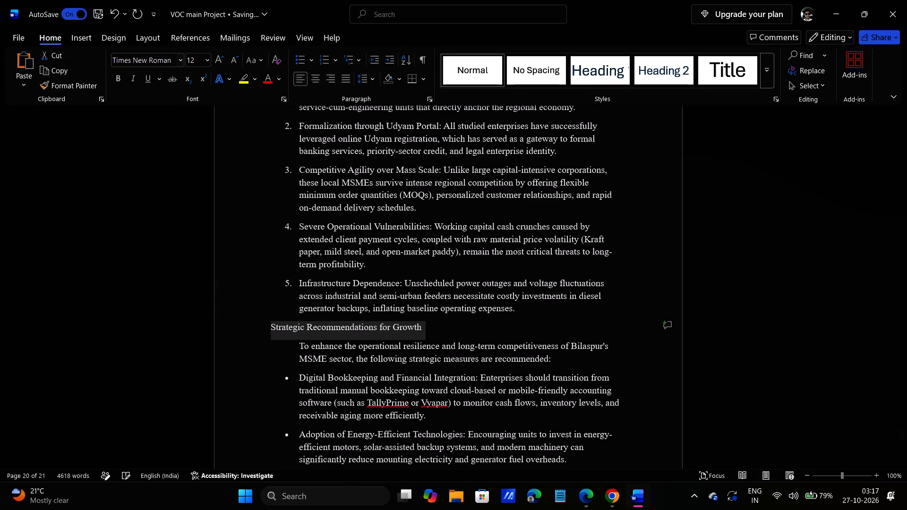
{"action": "left_click", "coordinate": [117, 82]}
Insert an unnumbered blank line between the Infrastructure Dependence item and the Strategic Recommendations for Growth subheading.
{"action": "left_click", "coordinate": [519, 311]}
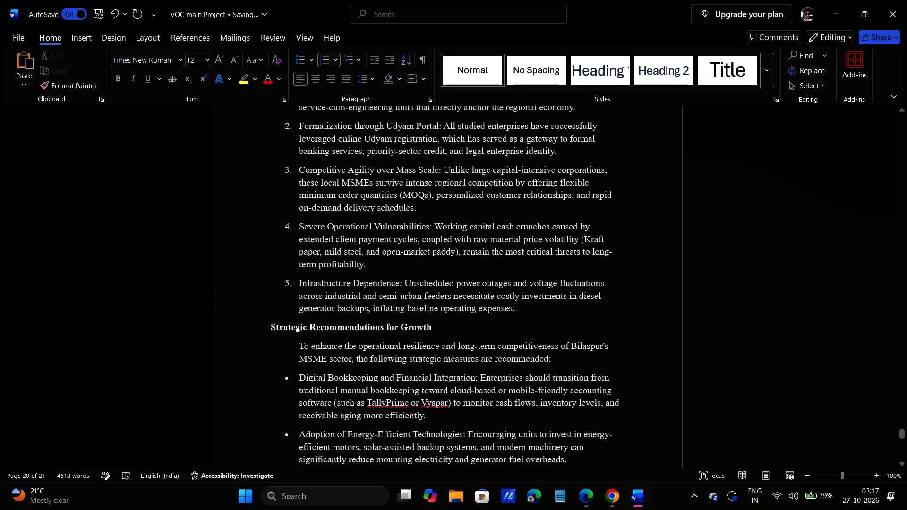
{"action": "key", "text": "Return"}
{"action": "scroll", "coordinate": [521, 311], "scroll_direction": "down", "scroll_amount": 3}
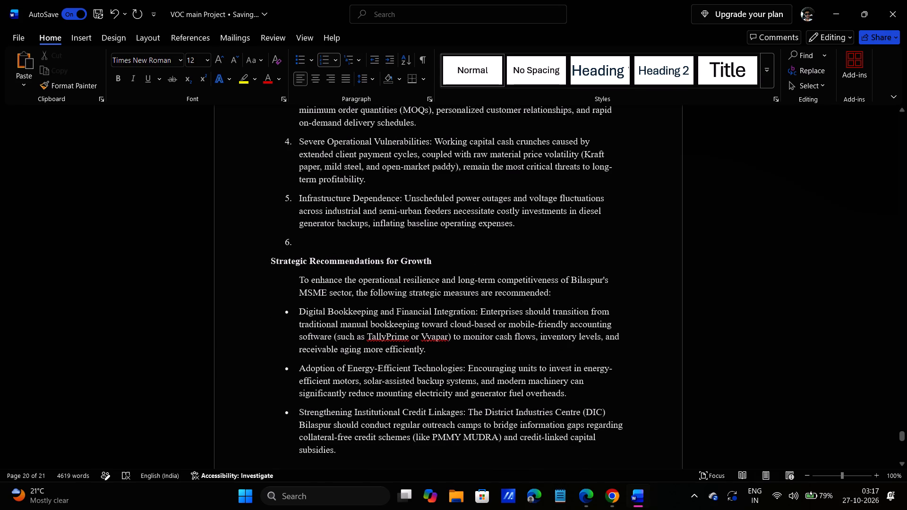
{"action": "key", "text": "BackSpace"}
{"action": "key", "text": "BackSpace"}
Split TallyPrime into Tally Prime in the Digital Bookkeeping and Financial Integration bullet.
{"action": "scroll", "coordinate": [522, 312], "scroll_direction": "down", "scroll_amount": 2}
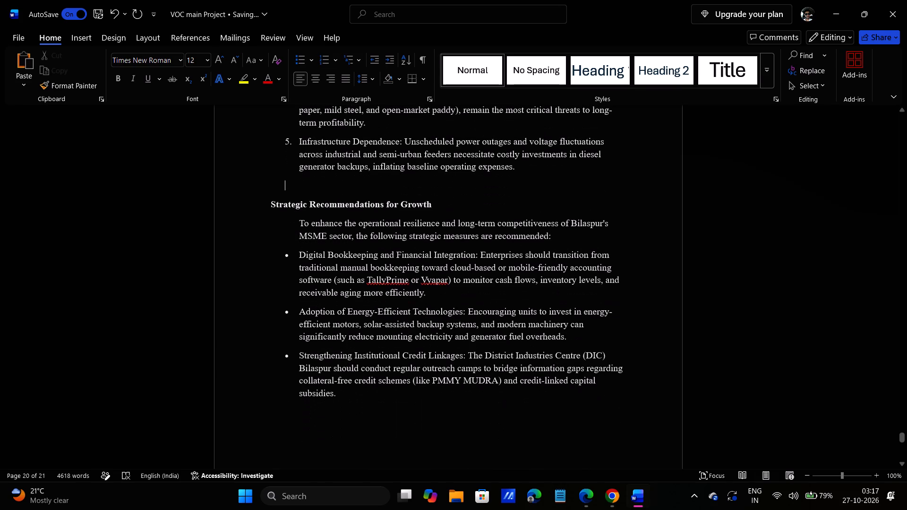
{"action": "left_click", "coordinate": [387, 281]}
{"action": "key", "text": "space"}
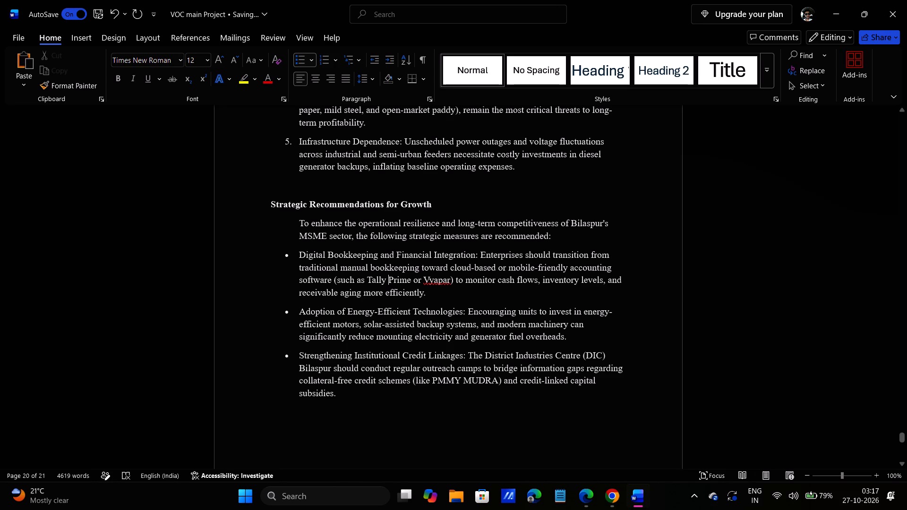
{"action": "scroll", "coordinate": [509, 285], "scroll_direction": "down", "scroll_amount": 2}
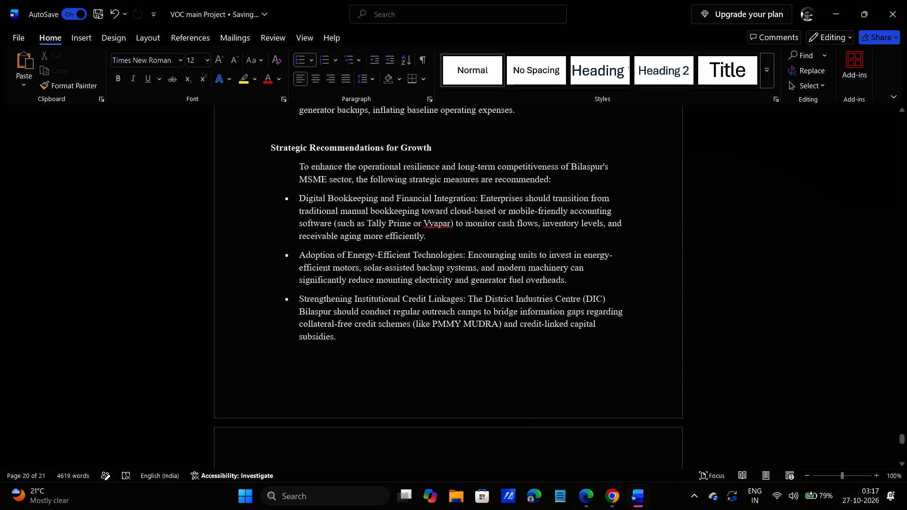
{"action": "scroll", "coordinate": [509, 285], "scroll_direction": "down", "scroll_amount": 5}
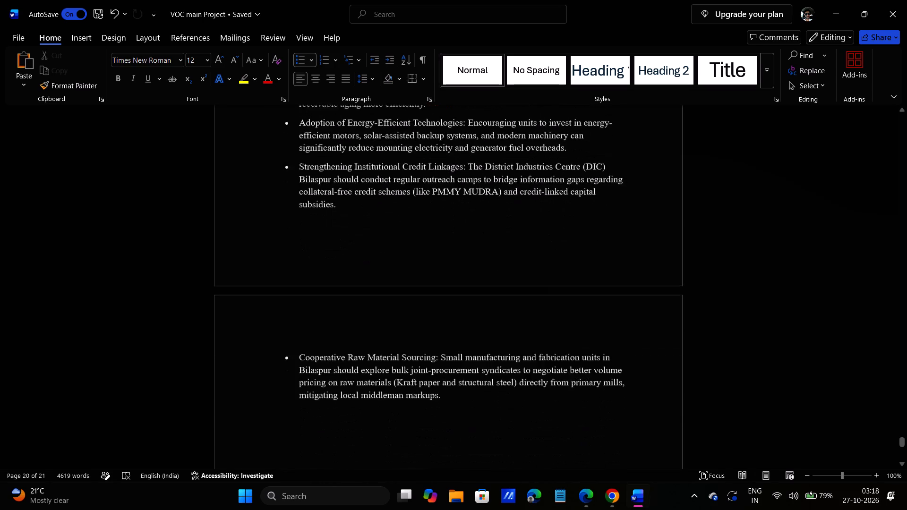
{"action": "scroll", "coordinate": [509, 285], "scroll_direction": "down", "scroll_amount": 20}
{"action": "scroll", "coordinate": [509, 285], "scroll_direction": "down", "scroll_amount": 8}
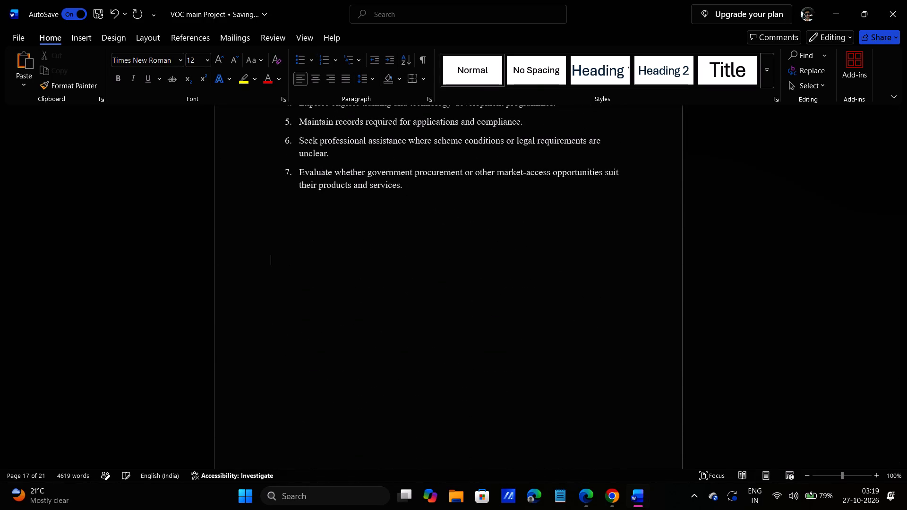
{"action": "key", "text": "ctrl+v"}
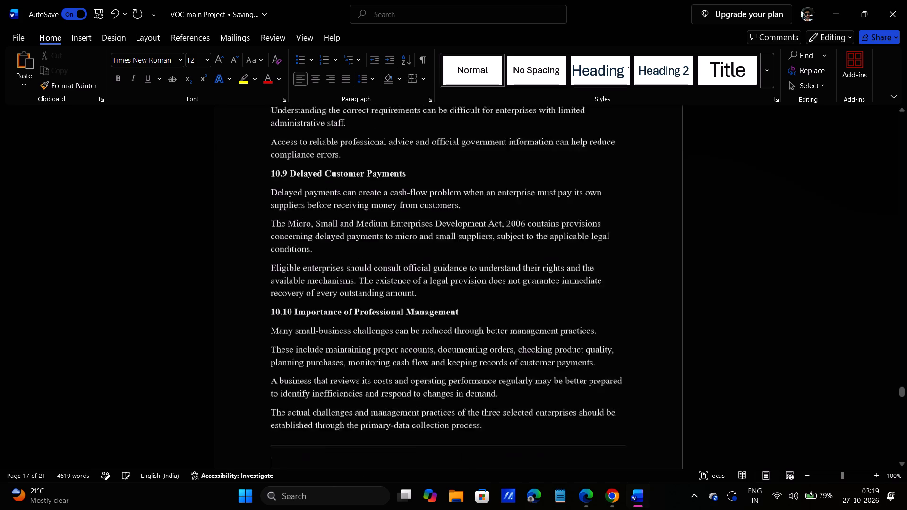
Centre the PROBLEMS FACED BY MSMEs chapter title.
{"action": "scroll", "coordinate": [476, 282], "scroll_direction": "up", "scroll_amount": 17}
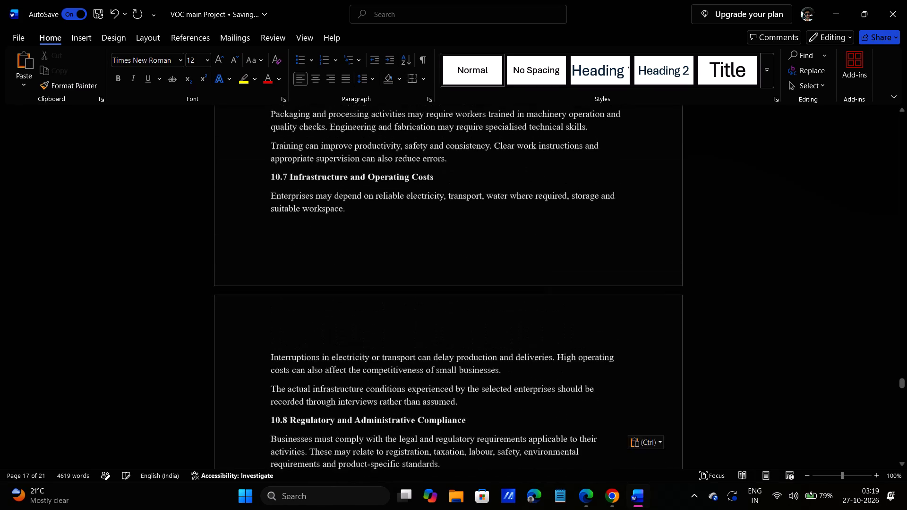
{"action": "scroll", "coordinate": [476, 282], "scroll_direction": "up", "scroll_amount": 20}
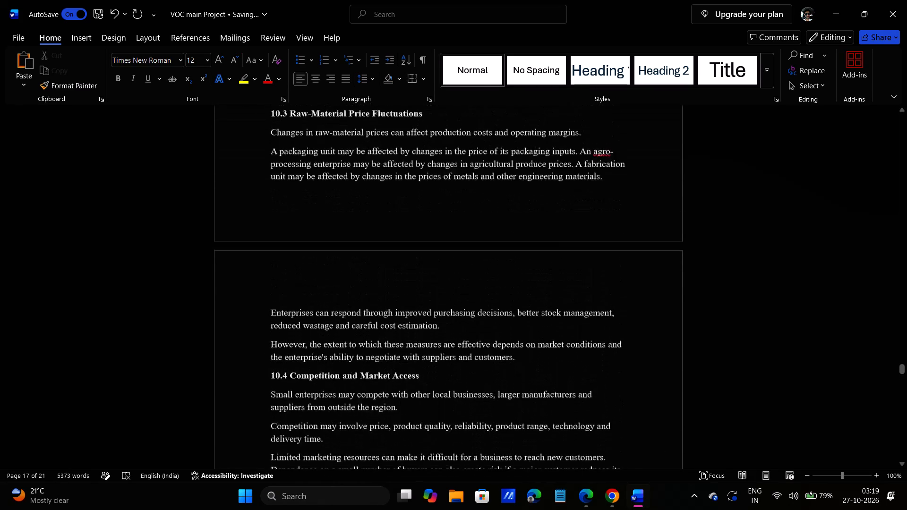
{"action": "scroll", "coordinate": [476, 282], "scroll_direction": "up", "scroll_amount": 11}
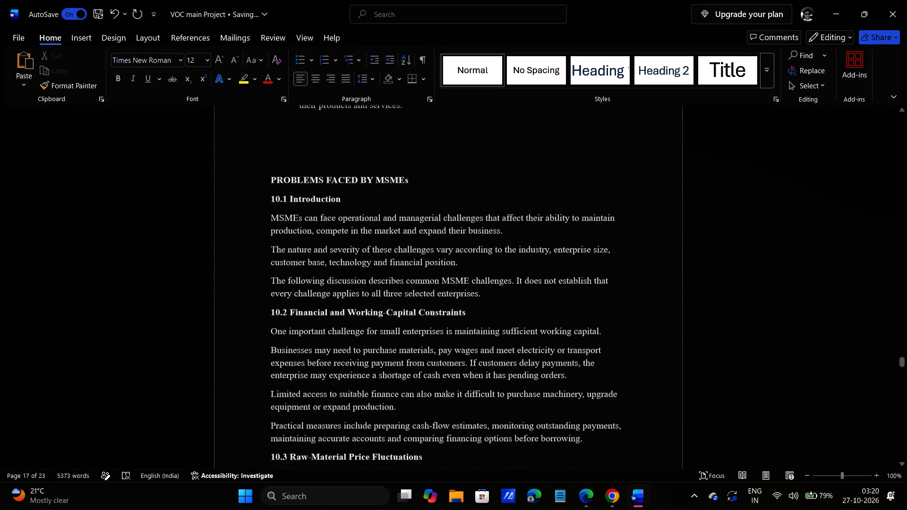
{"action": "left_click_drag", "start_coordinate": [264, 182], "coordinate": [456, 179]}
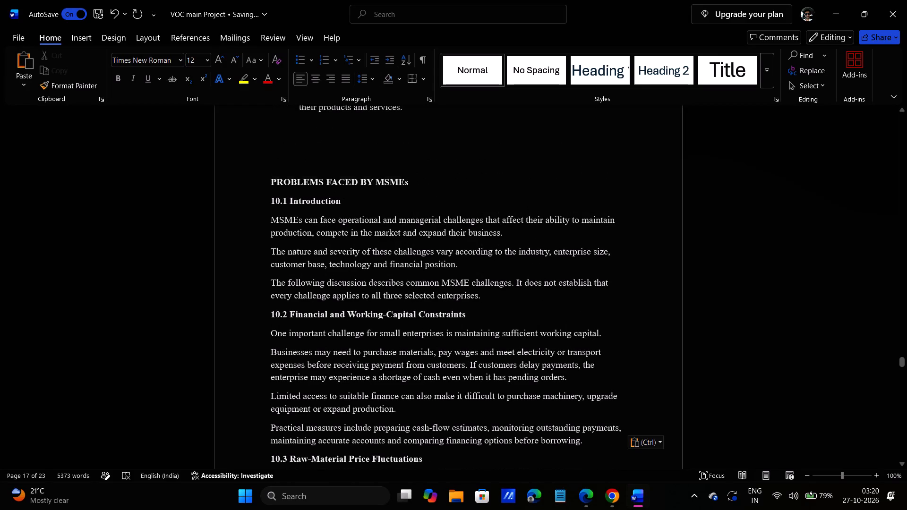
{"action": "left_click_drag", "start_coordinate": [456, 179], "coordinate": [546, 178]}
{"action": "left_click", "coordinate": [318, 74]}
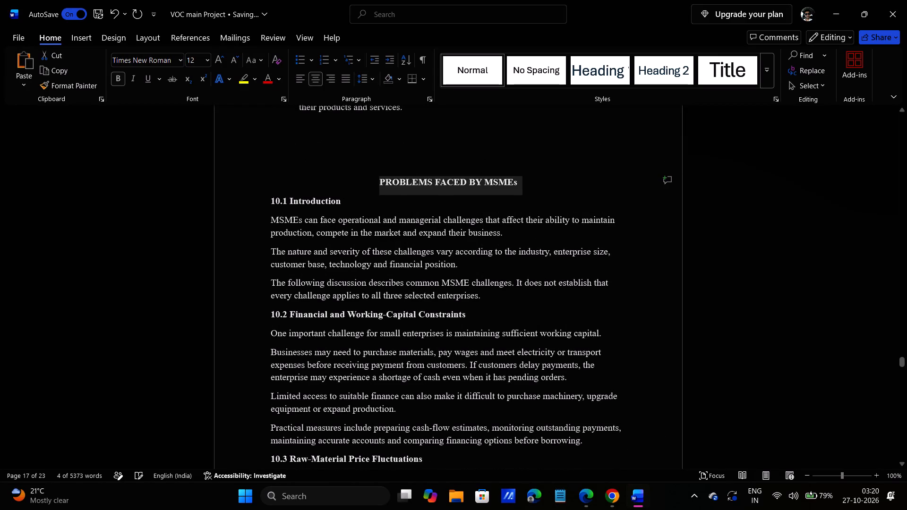
Remove the numbers 10.1 and 10.2 from the Introduction and Financial and Working-Capital Constraints headings.
{"action": "left_click", "coordinate": [287, 203]}
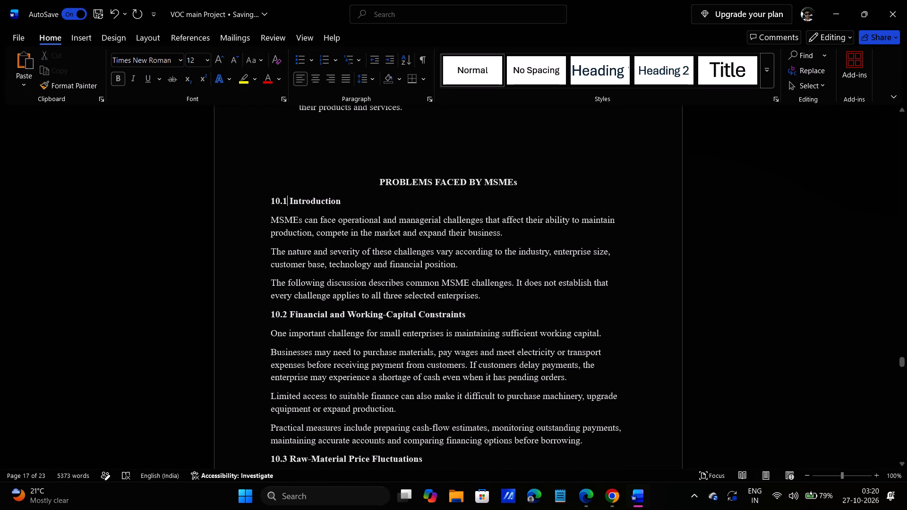
{"action": "key", "text": "BackSpace"}
{"action": "key", "text": "BackSpace"}
{"action": "key", "text": "BackSpace"}
{"action": "key", "text": "BackSpace"}
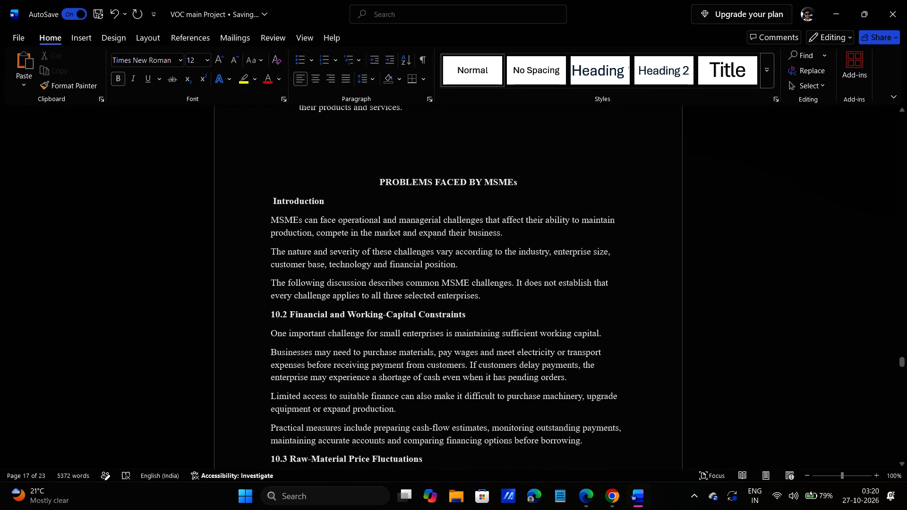
{"action": "left_click", "coordinate": [291, 315]}
{"action": "key", "text": "BackSpace"}
{"action": "key", "text": "BackSpace"}
{"action": "key", "text": "BackSpace"}
{"action": "key", "text": "BackSpace"}
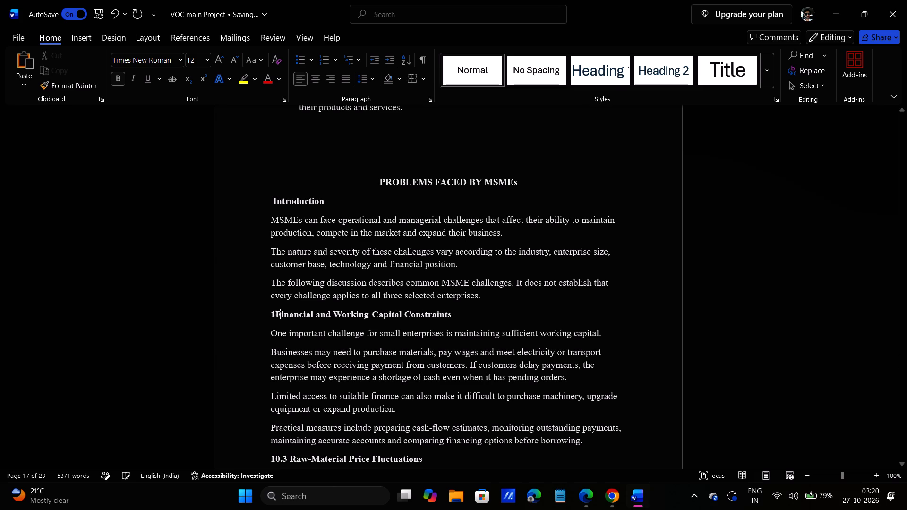
{"action": "key", "text": "BackSpace"}
Remove the numbers 10.3 and 10.4 from the Raw-Material Price Fluctuations and Competition and Market Access headings.
{"action": "scroll", "coordinate": [349, 289], "scroll_direction": "down", "scroll_amount": 5}
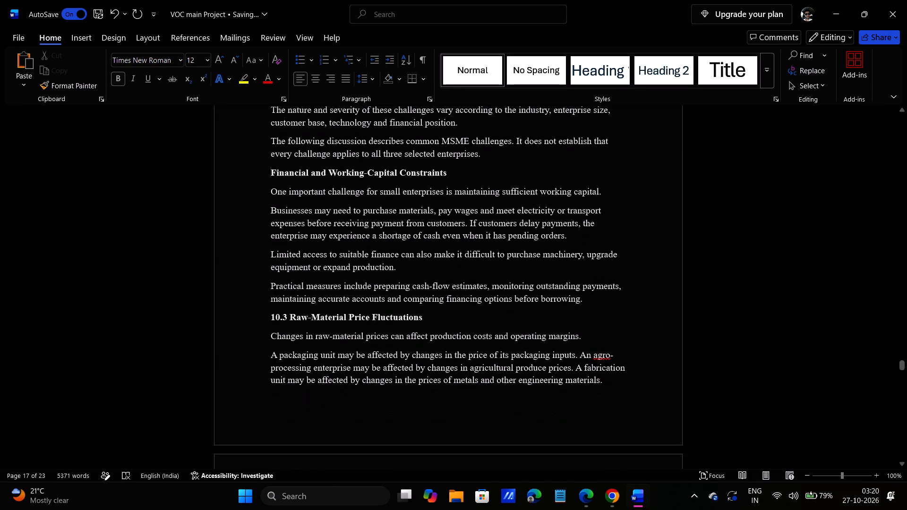
{"action": "left_click", "coordinate": [288, 318]}
{"action": "key", "text": "BackSpace"}
{"action": "key", "text": "BackSpace"}
{"action": "key", "text": "BackSpace"}
{"action": "key", "text": "BackSpace"}
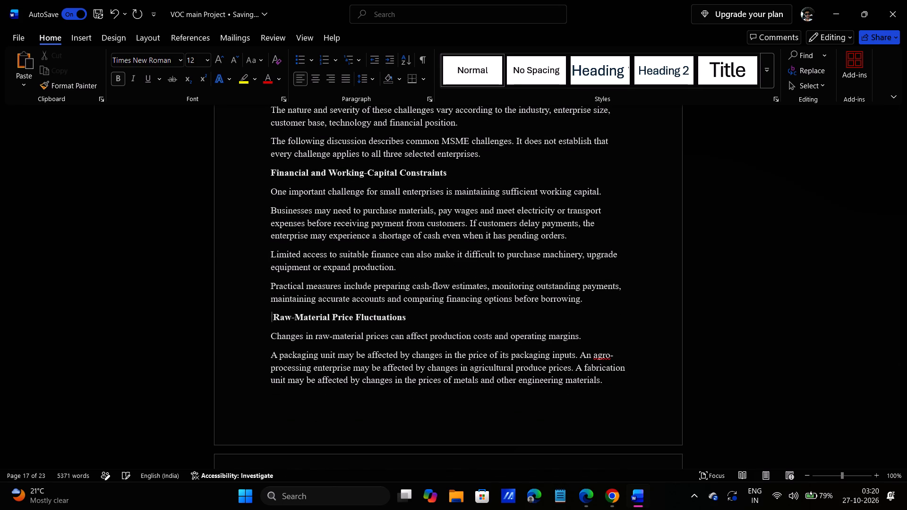
{"action": "scroll", "coordinate": [354, 306], "scroll_direction": "down", "scroll_amount": 10}
{"action": "left_click", "coordinate": [289, 298]}
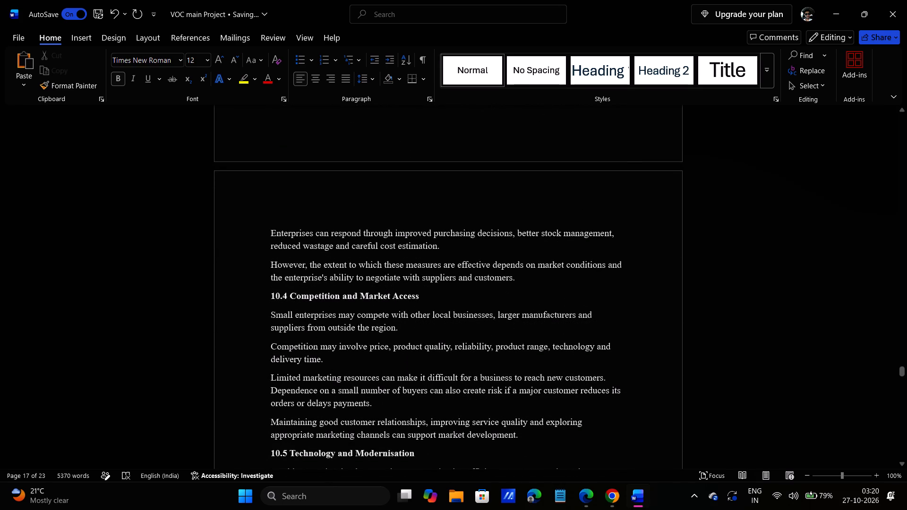
{"action": "key", "text": "BackSpace"}
{"action": "key", "text": "BackSpace"}
{"action": "key", "text": "BackSpace"}
{"action": "key", "text": "BackSpace"}
{"action": "key", "text": "BackSpace"}
Remove the numbers 10.5 and 10.6 from the Technology and Modernisation and Skilled Labour and Training headings.
{"action": "scroll", "coordinate": [351, 295], "scroll_direction": "down", "scroll_amount": 3}
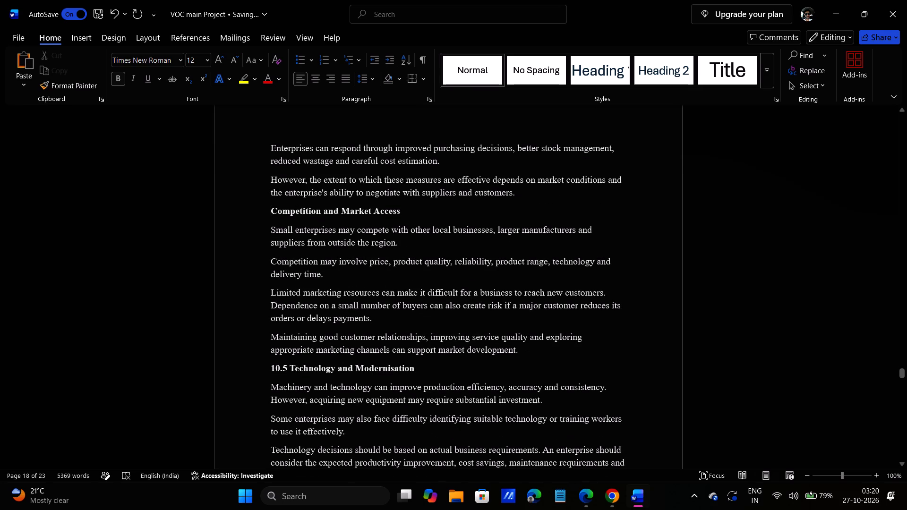
{"action": "scroll", "coordinate": [315, 291], "scroll_direction": "down", "scroll_amount": 3}
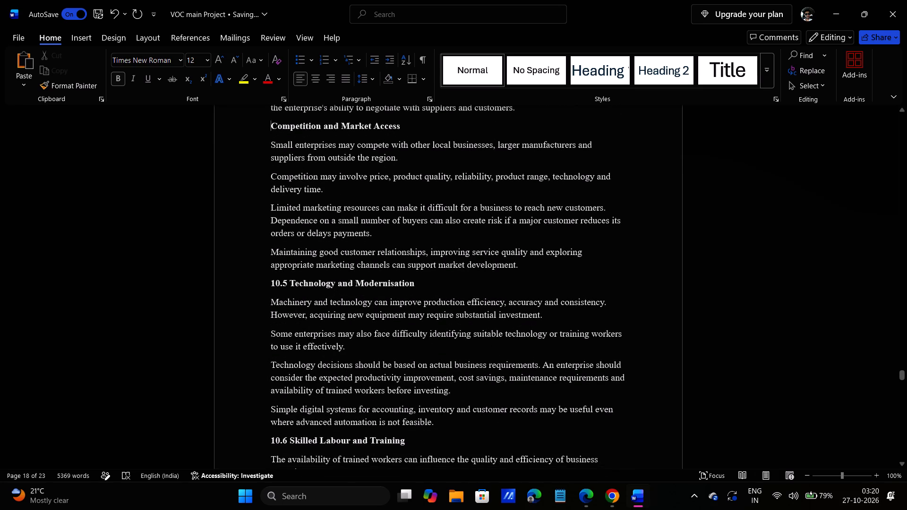
{"action": "left_click", "coordinate": [288, 284]}
{"action": "key", "text": "BackSpace"}
{"action": "key", "text": "BackSpace"}
{"action": "key", "text": "BackSpace"}
{"action": "key", "text": "BackSpace"}
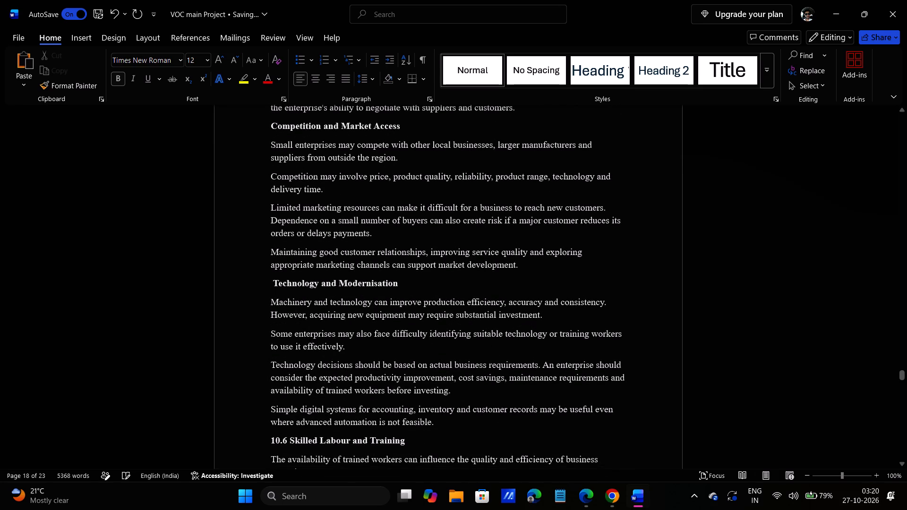
{"action": "left_click", "coordinate": [274, 282]}
{"action": "key", "text": "BackSpace"}
{"action": "scroll", "coordinate": [297, 281], "scroll_direction": "down", "scroll_amount": 4}
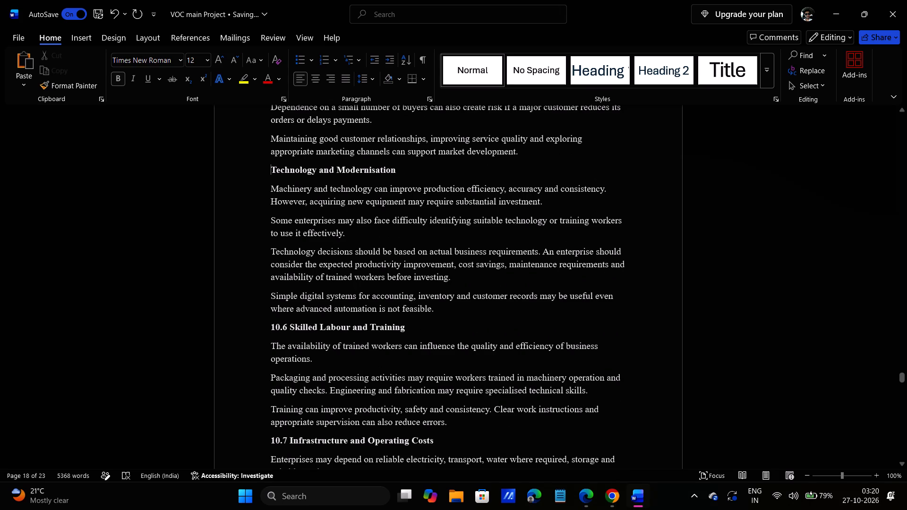
{"action": "left_click", "coordinate": [290, 326]}
{"action": "key", "text": "BackSpace"}
{"action": "key", "text": "BackSpace"}
{"action": "key", "text": "BackSpace"}
{"action": "key", "text": "BackSpace"}
{"action": "key", "text": "BackSpace"}
Remove the numbers 10.7 and 10.8 from the Infrastructure and Operating Costs and Regulatory and Administrative Compliance headings.
{"action": "scroll", "coordinate": [340, 313], "scroll_direction": "down", "scroll_amount": 4}
{"action": "left_click", "coordinate": [292, 326]}
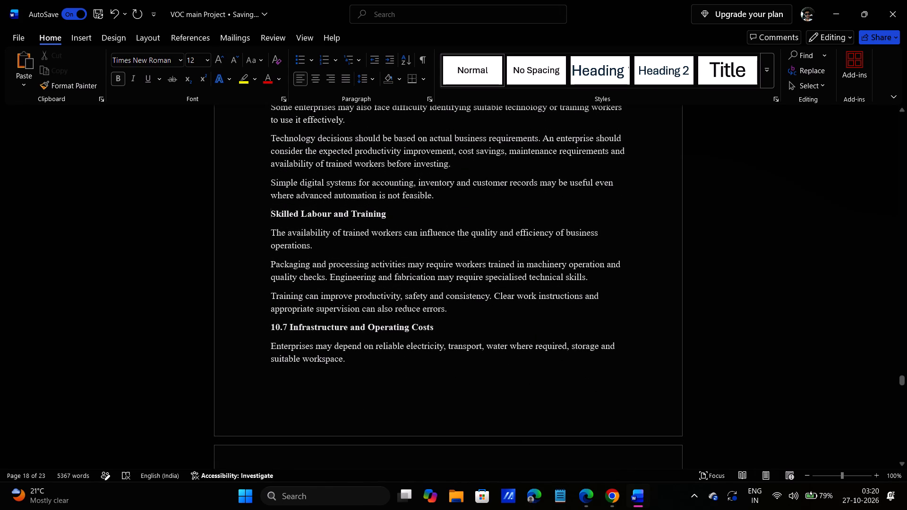
{"action": "left_click", "coordinate": [289, 324]}
{"action": "key", "text": "BackSpace"}
{"action": "key", "text": "BackSpace"}
{"action": "key", "text": "BackSpace"}
{"action": "key", "text": "BackSpace"}
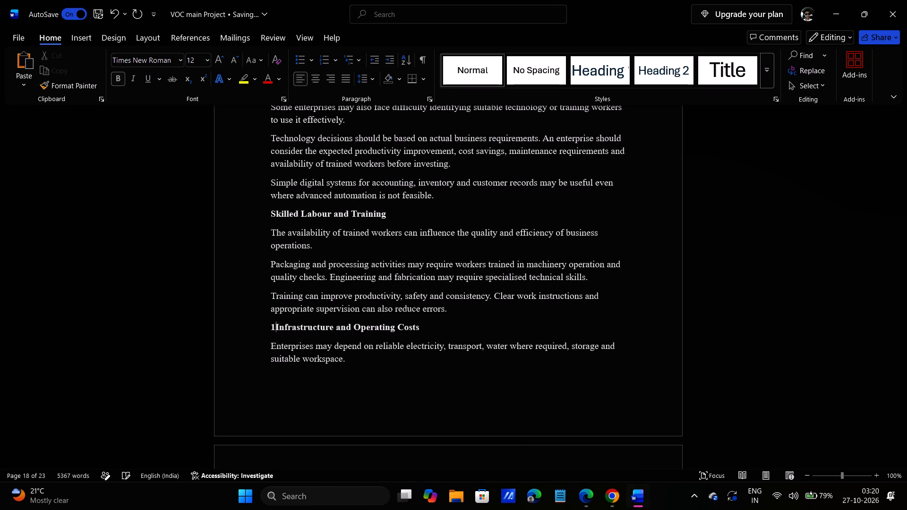
{"action": "key", "text": "BackSpace"}
{"action": "scroll", "coordinate": [335, 316], "scroll_direction": "down", "scroll_amount": 9}
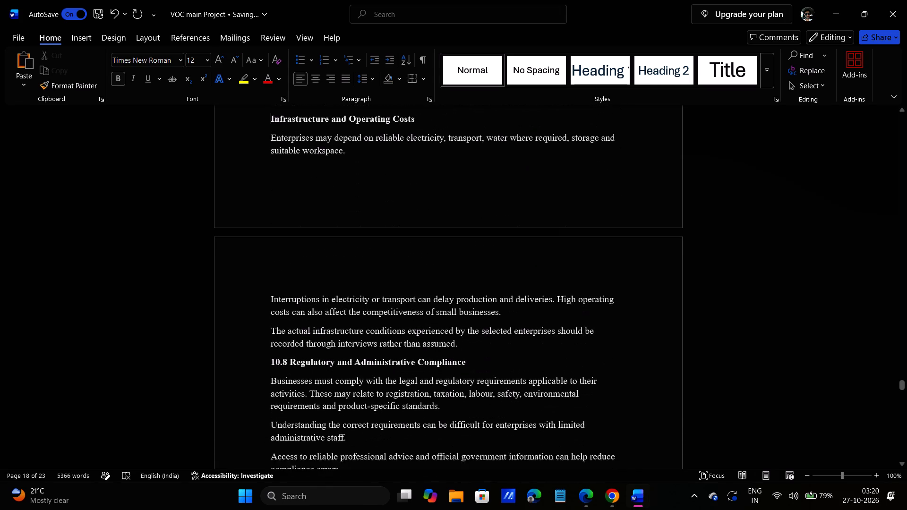
{"action": "left_click", "coordinate": [293, 314]}
{"action": "left_click", "coordinate": [288, 313]}
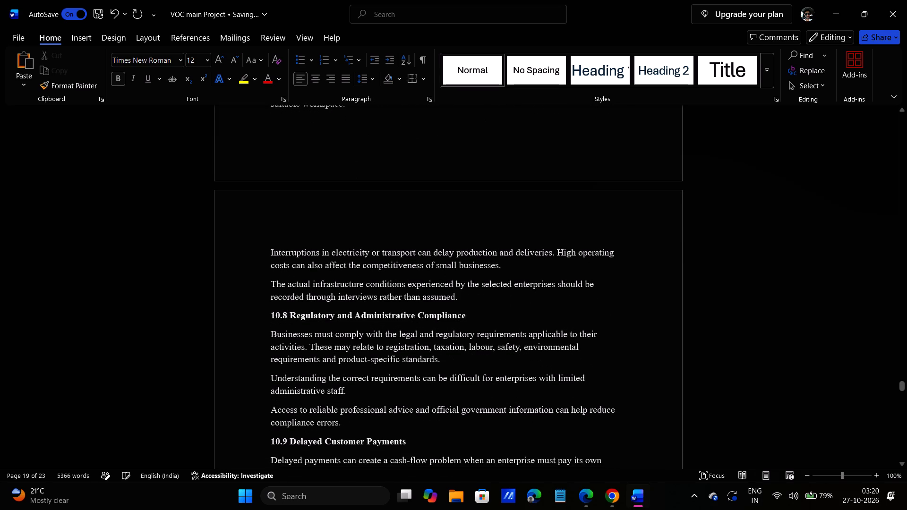
{"action": "left_click", "coordinate": [291, 315]}
{"action": "key", "text": "BackSpace"}
{"action": "key", "text": "BackSpace"}
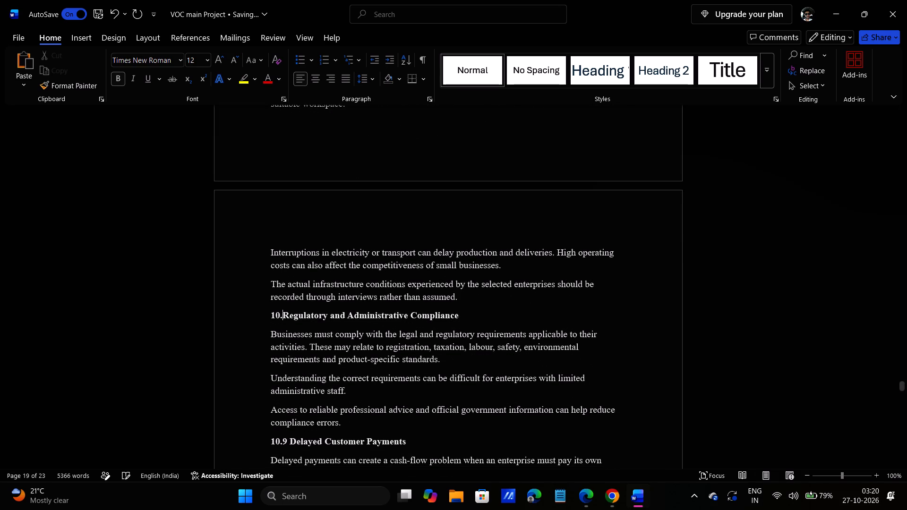
{"action": "key", "text": "BackSpace"}
{"action": "key", "text": "BackSpace"}
{"action": "key", "text": "BackSpace"}
Remove the numbers 10.9 and 10.10 from the Delayed Customer Payments and Importance of Professional Management headings.
{"action": "scroll", "coordinate": [331, 310], "scroll_direction": "down", "scroll_amount": 3}
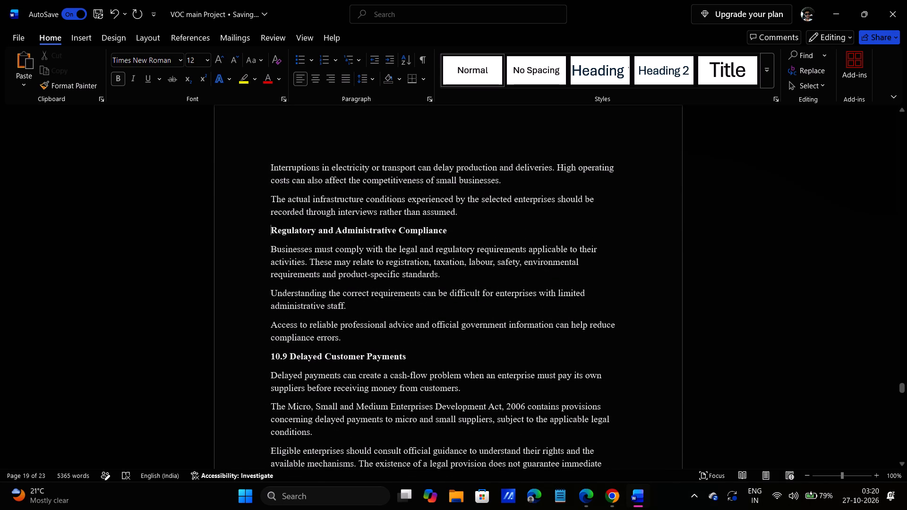
{"action": "left_click", "coordinate": [291, 356]}
{"action": "key", "text": "BackSpace"}
{"action": "key", "text": "BackSpace"}
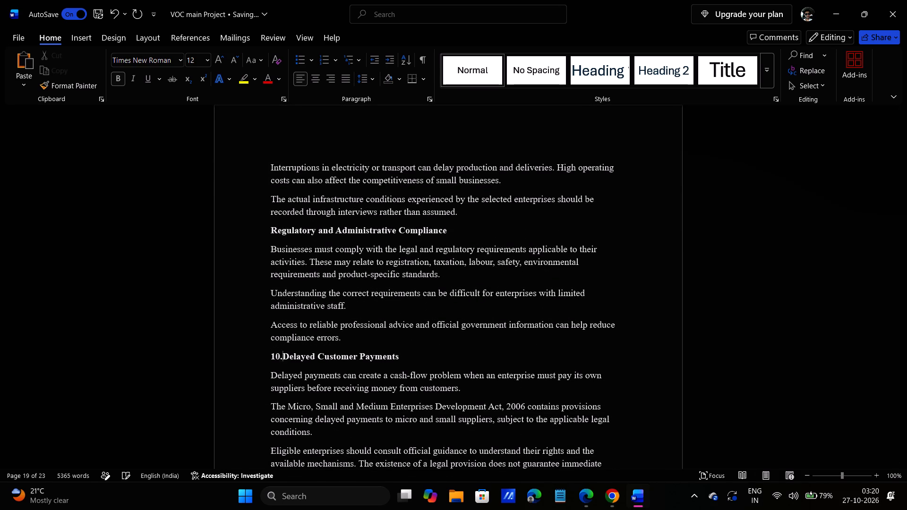
{"action": "key", "text": "BackSpace"}
{"action": "key", "text": "BackSpace"}
{"action": "key", "text": "BackSpace"}
{"action": "scroll", "coordinate": [329, 345], "scroll_direction": "down", "scroll_amount": 5}
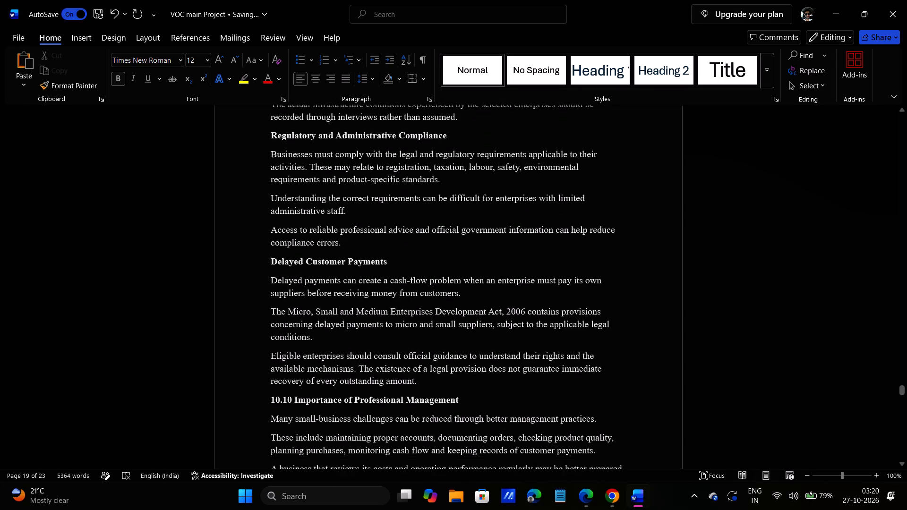
{"action": "left_click", "coordinate": [295, 350]}
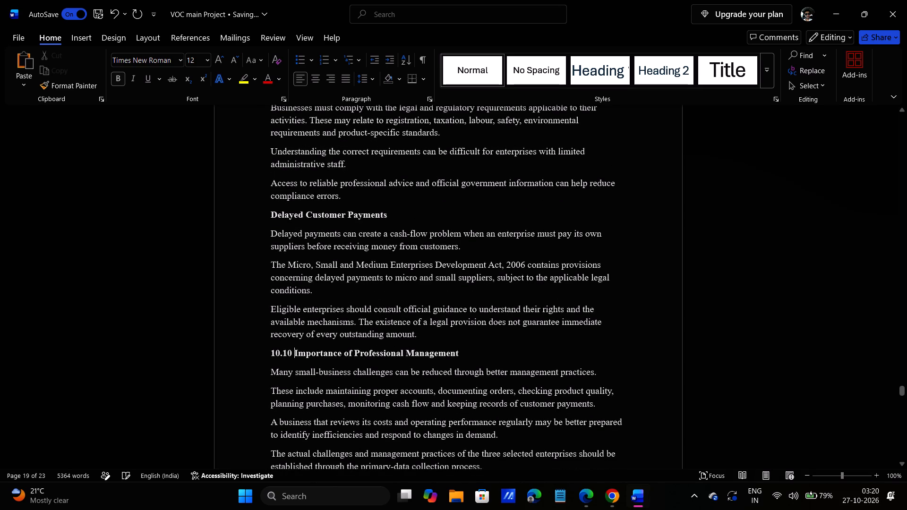
{"action": "key", "text": "BackSpace"}
{"action": "key", "text": "BackSpace"}
{"action": "key", "text": "BackSpace"}
{"action": "key", "text": "BackSpace"}
{"action": "key", "text": "BackSpace"}
{"action": "key", "text": "BackSpace"}
Delete the horizontal divider line below the Importance of Professional Management section.
{"action": "scroll", "coordinate": [324, 343], "scroll_direction": "down", "scroll_amount": 3}
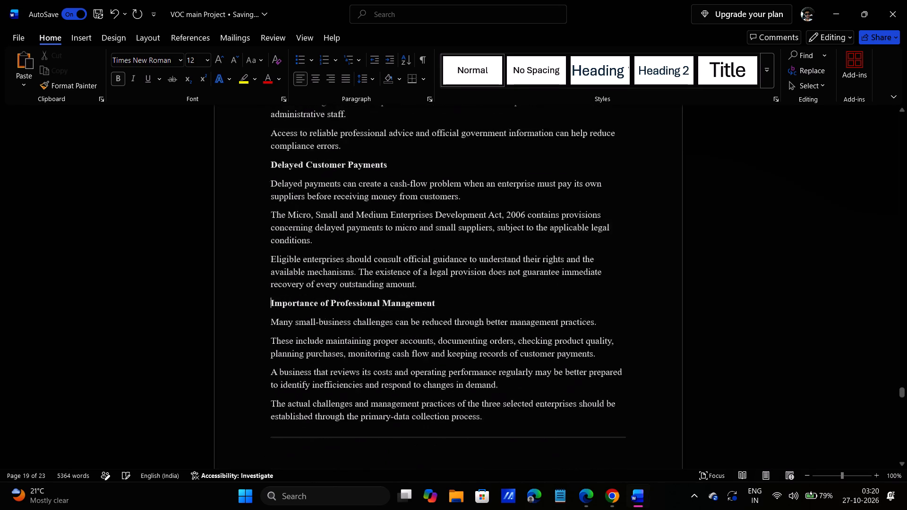
{"action": "left_click", "coordinate": [328, 405]}
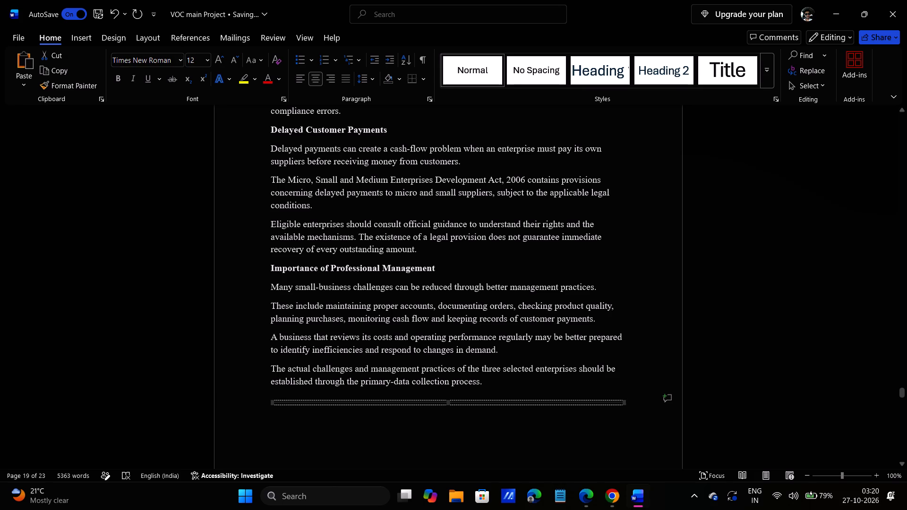
{"action": "key", "text": "BackSpace"}
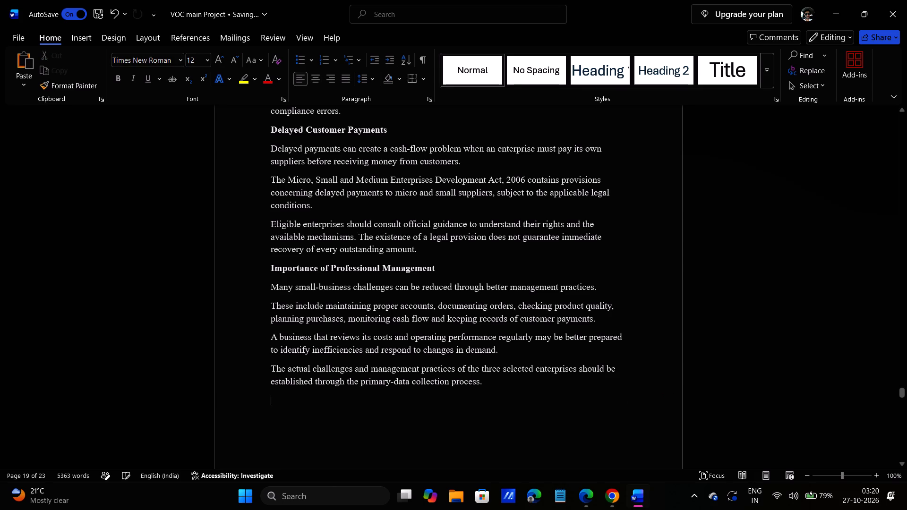
Remove the blank lines above the CONTRIBUTION TO THE LOCAL ECONOMY heading so that it starts at the top of its page.
{"action": "scroll", "coordinate": [475, 190], "scroll_direction": "down", "scroll_amount": 18}
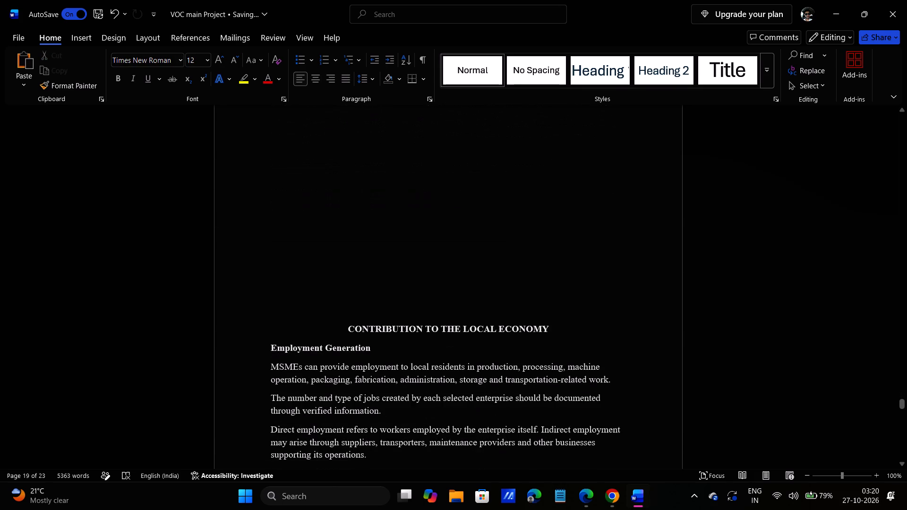
{"action": "left_click", "coordinate": [351, 332]}
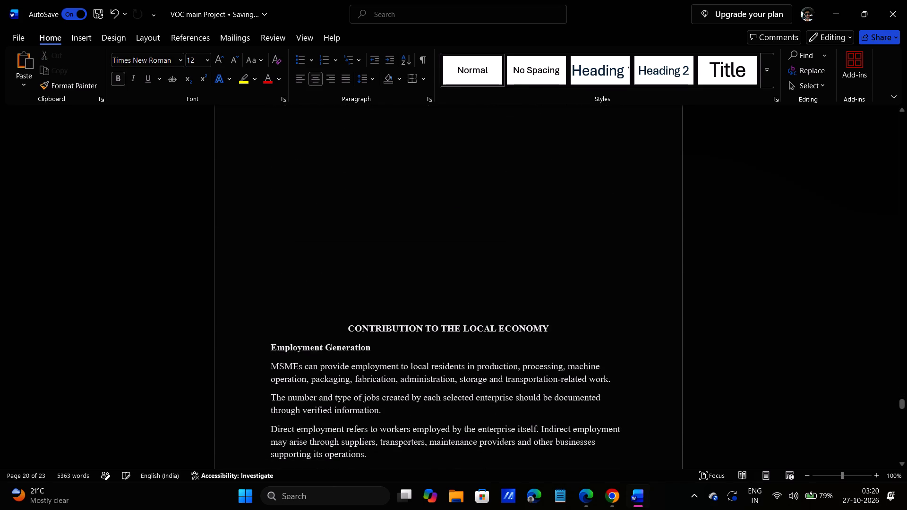
{"action": "key", "text": "BackSpace"}
{"action": "key", "text": "BackSpace"}
{"action": "key", "text": "BackSpace"}
{"action": "key", "text": "BackSpace"}
{"action": "key", "text": "BackSpace"}
{"action": "key", "text": "BackSpace"}
{"action": "key", "text": "BackSpace"}
{"action": "key", "text": "BackSpace"}
{"action": "key", "text": "BackSpace"}
{"action": "key", "text": "BackSpace"}
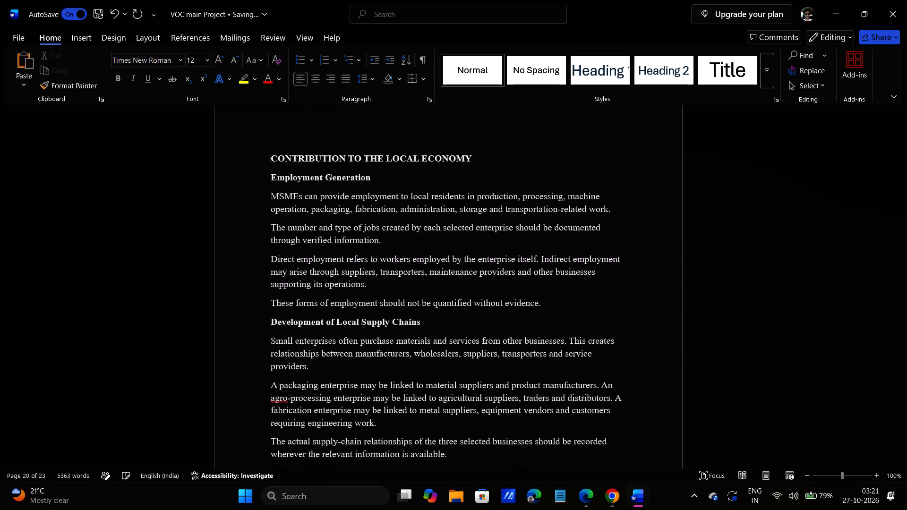
{"action": "scroll", "coordinate": [667, 284], "scroll_direction": "up", "scroll_amount": 6}
{"action": "key", "text": "BackSpace"}
{"action": "key", "text": "BackSpace"}
{"action": "key", "text": "BackSpace"}
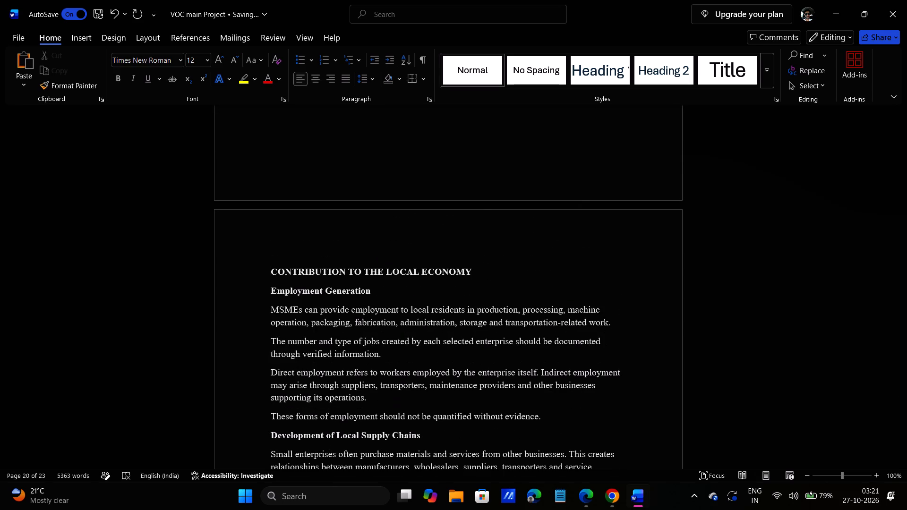
Centre the CONTRIBUTION TO THE LOCAL ECONOMY heading.
{"action": "left_click_drag", "start_coordinate": [269, 270], "coordinate": [617, 272]}
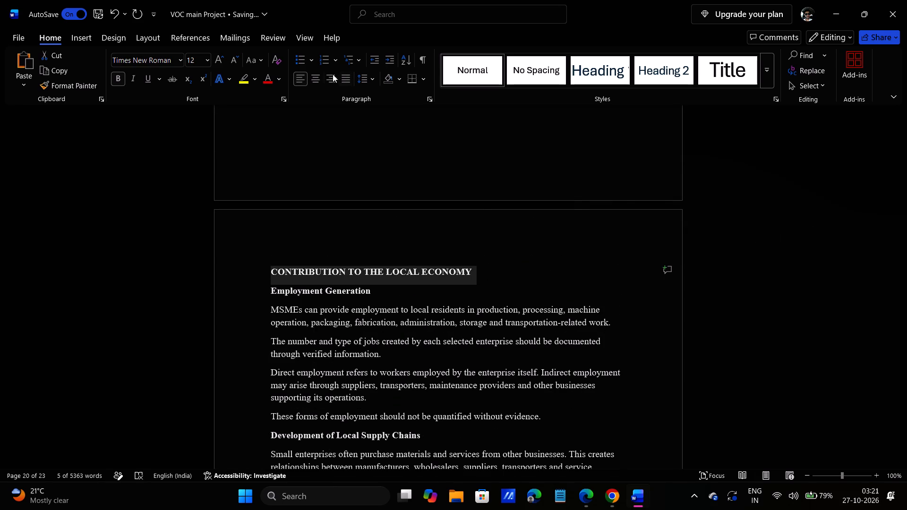
{"action": "left_click", "coordinate": [319, 75]}
Insert a blank line before the Importance of Professional Management, Delayed Customer Payments, and Regulatory and Administrative Compliance headings.
{"action": "scroll", "coordinate": [531, 237], "scroll_direction": "up", "scroll_amount": 8}
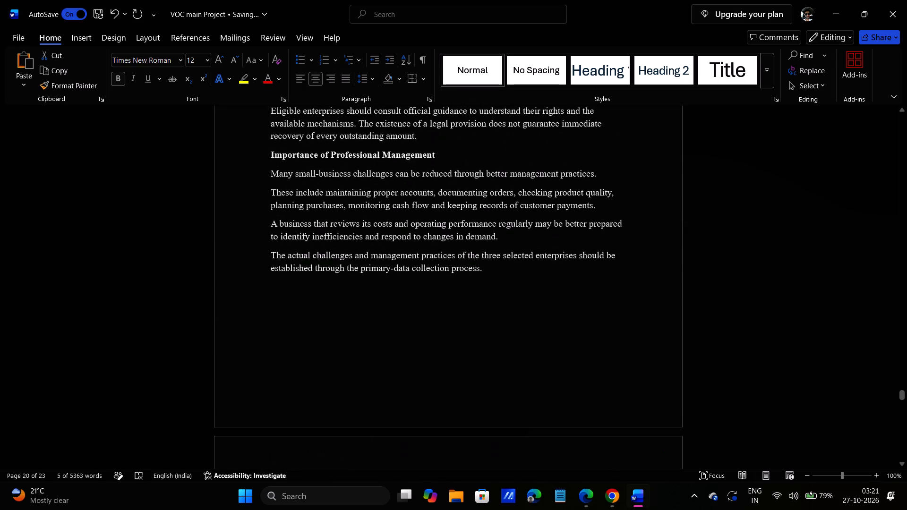
{"action": "scroll", "coordinate": [537, 227], "scroll_direction": "up", "scroll_amount": 2}
{"action": "left_click", "coordinate": [446, 191]}
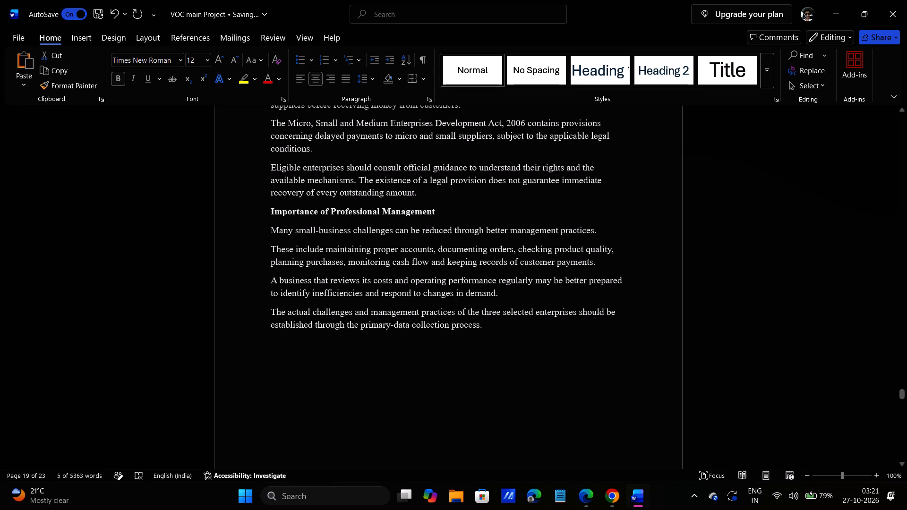
{"action": "key", "text": "Return"}
{"action": "scroll", "coordinate": [442, 200], "scroll_direction": "up", "scroll_amount": 5}
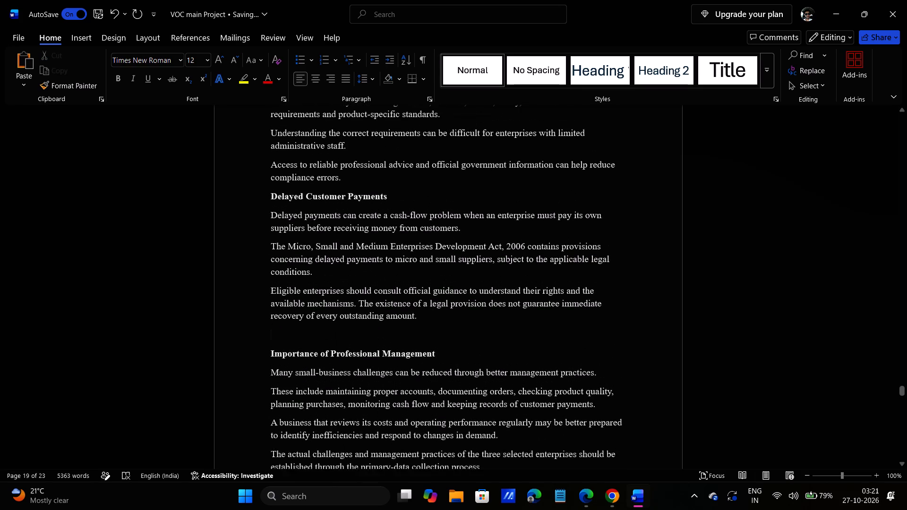
{"action": "left_click", "coordinate": [364, 200]}
{"action": "key", "text": "Return"}
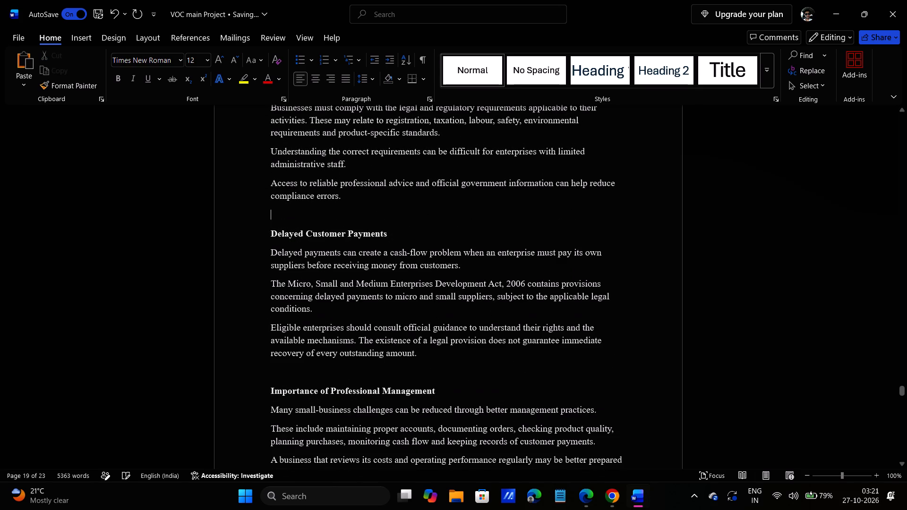
{"action": "scroll", "coordinate": [522, 201], "scroll_direction": "up", "scroll_amount": 7}
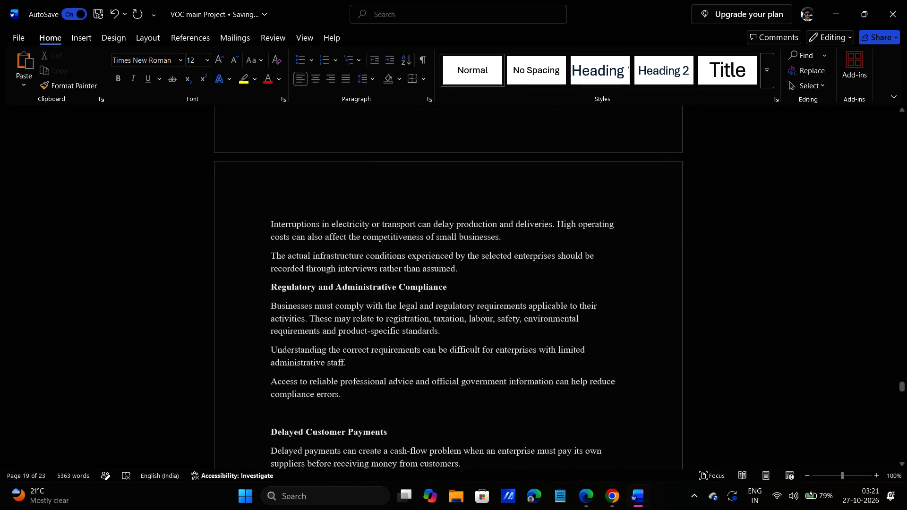
{"action": "left_click", "coordinate": [473, 270]}
{"action": "key", "text": "Return"}
{"action": "scroll", "coordinate": [498, 242], "scroll_direction": "up", "scroll_amount": 4}
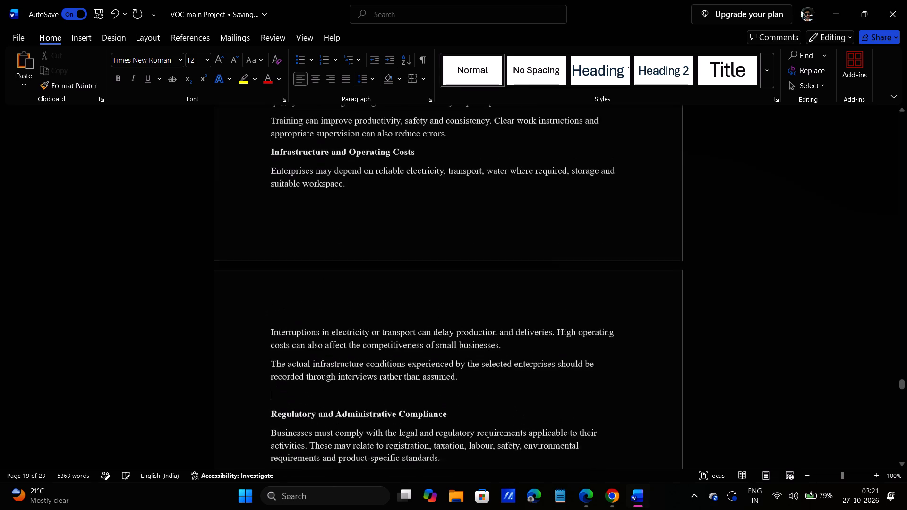
{"action": "scroll", "coordinate": [519, 245], "scroll_direction": "up", "scroll_amount": 3}
{"action": "scroll", "coordinate": [440, 204], "scroll_direction": "up", "scroll_amount": 2}
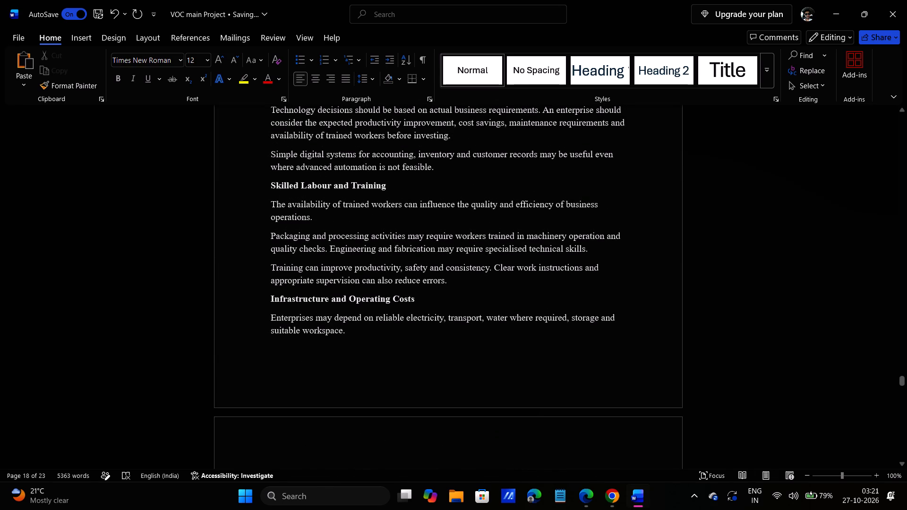
{"action": "scroll", "coordinate": [392, 199], "scroll_direction": "up", "scroll_amount": 7}
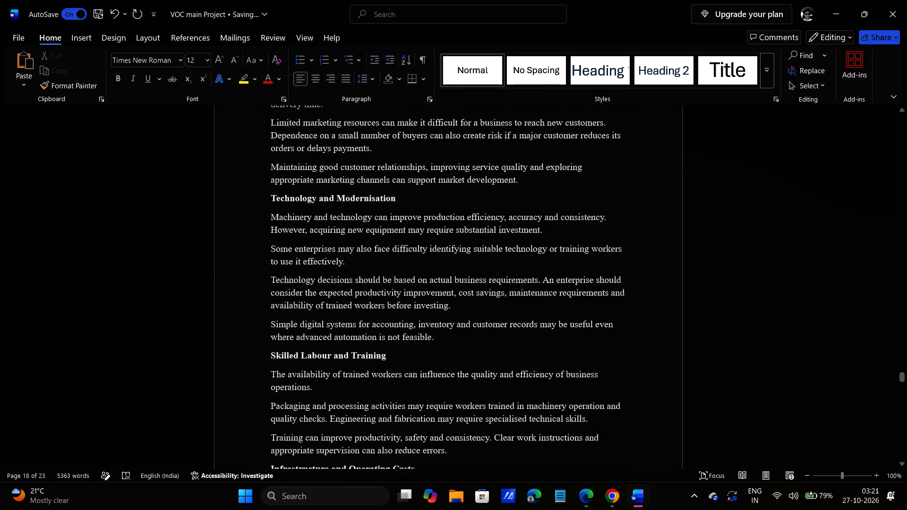
{"action": "scroll", "coordinate": [392, 199], "scroll_direction": "up", "scroll_amount": 16}
{"action": "scroll", "coordinate": [390, 205], "scroll_direction": "down", "scroll_amount": 2}
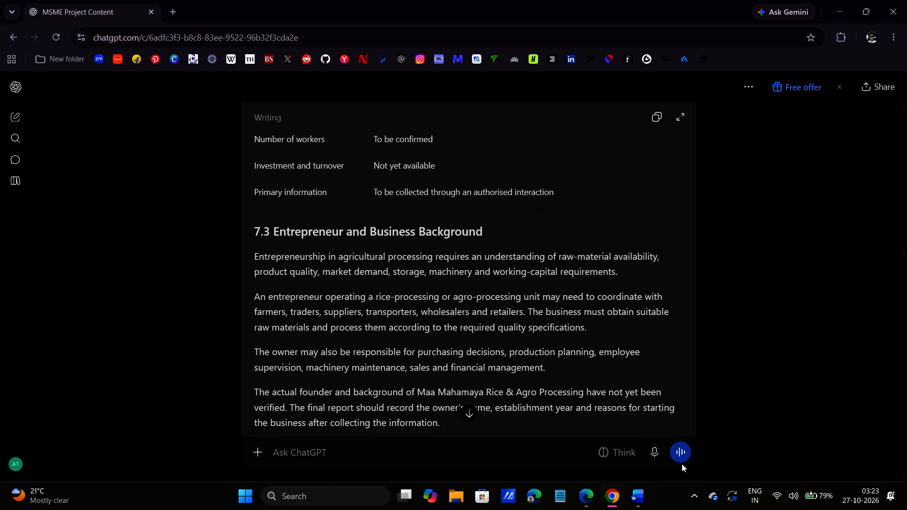
Switch back to the Word document and look over the Raw-Material Price Fluctuations section.
{"action": "left_click", "coordinate": [630, 501]}
{"action": "scroll", "coordinate": [541, 324], "scroll_direction": "up", "scroll_amount": 1}
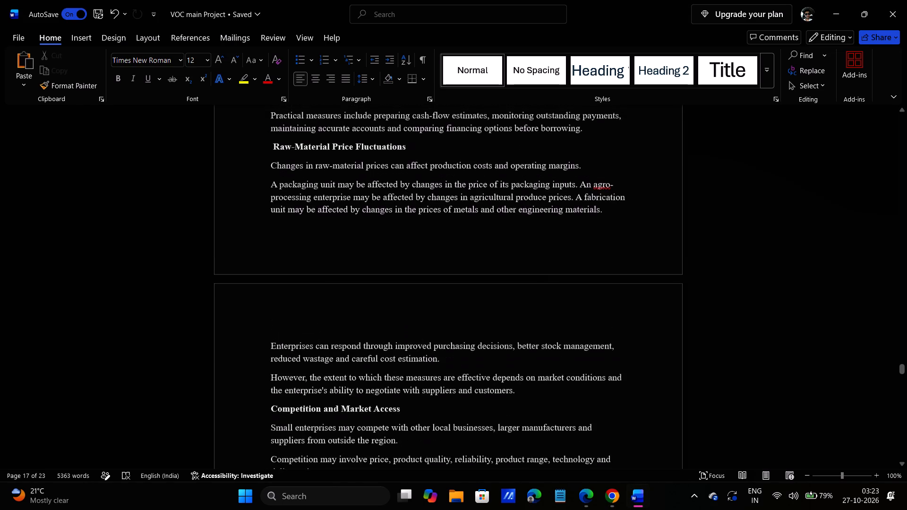
{"action": "scroll", "coordinate": [541, 324], "scroll_direction": "up", "scroll_amount": 2}
Show the hidden system tray icons.
{"action": "left_click", "coordinate": [698, 502]}
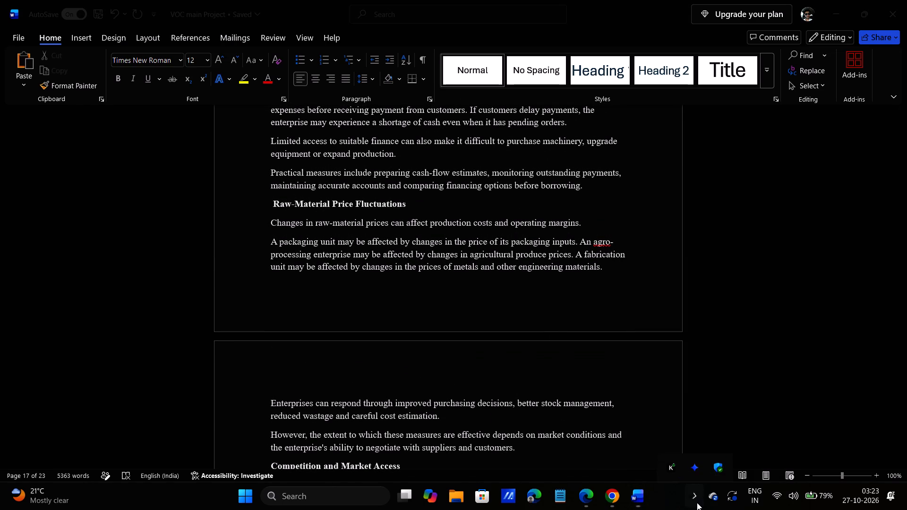